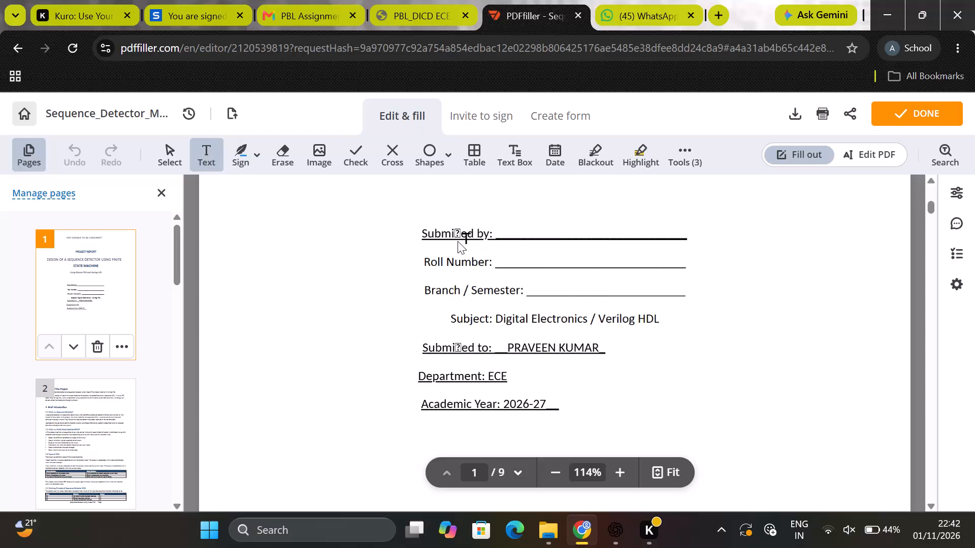
Correct the "Submitted by:" label on the cover page by replacing its broken character with "tt".
{"action": "scroll", "coordinate": [458, 241], "scroll_direction": "down", "scroll_amount": 1}
{"action": "scroll", "coordinate": [458, 241], "scroll_direction": "up", "scroll_amount": 1}
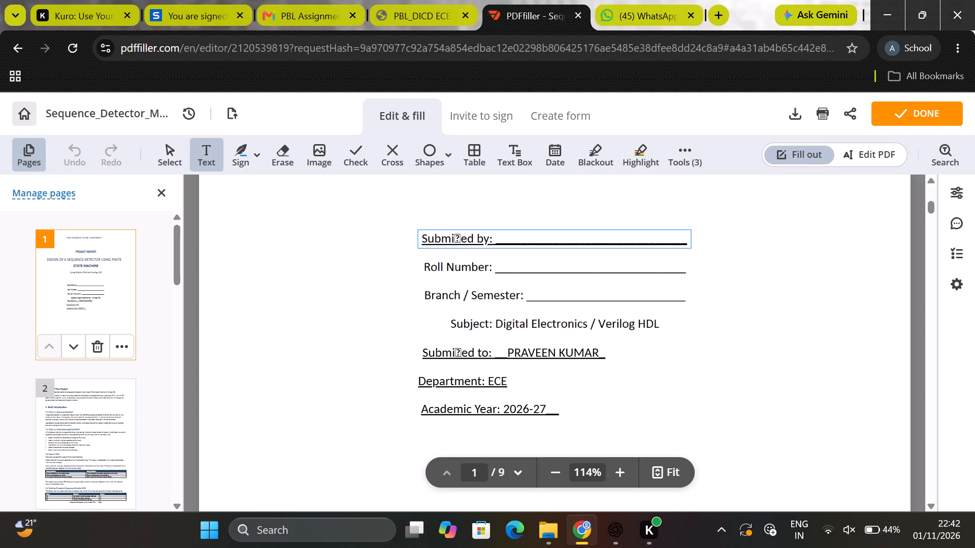
{"action": "scroll", "coordinate": [497, 238], "scroll_direction": "up", "scroll_amount": 1}
{"action": "left_click", "coordinate": [462, 241]}
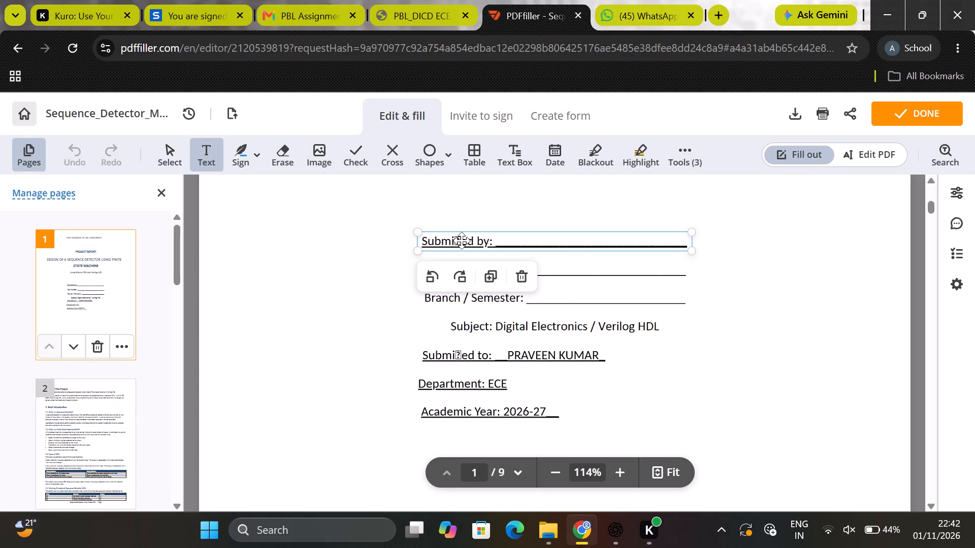
{"action": "left_click", "coordinate": [464, 241]}
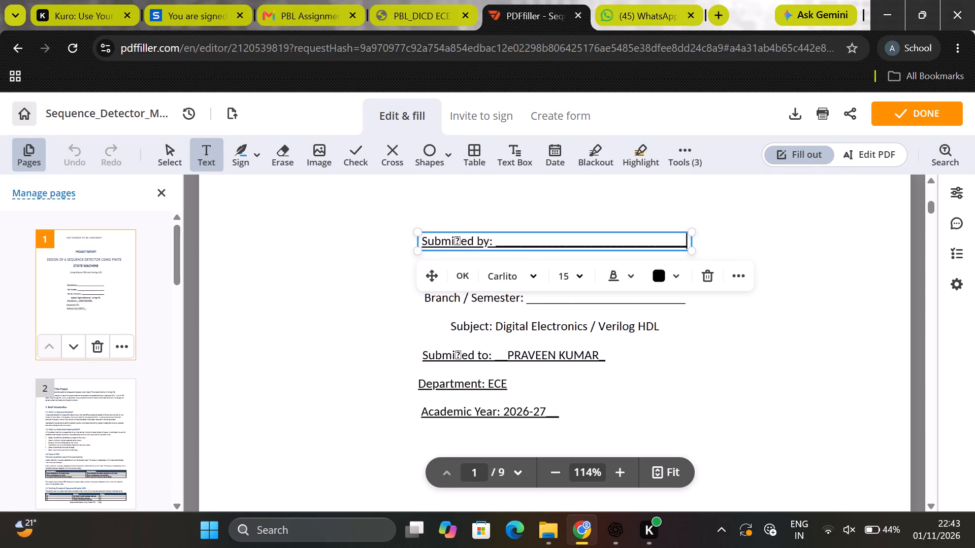
{"action": "left_click", "coordinate": [459, 242]}
{"action": "key", "text": "BackSpace"}
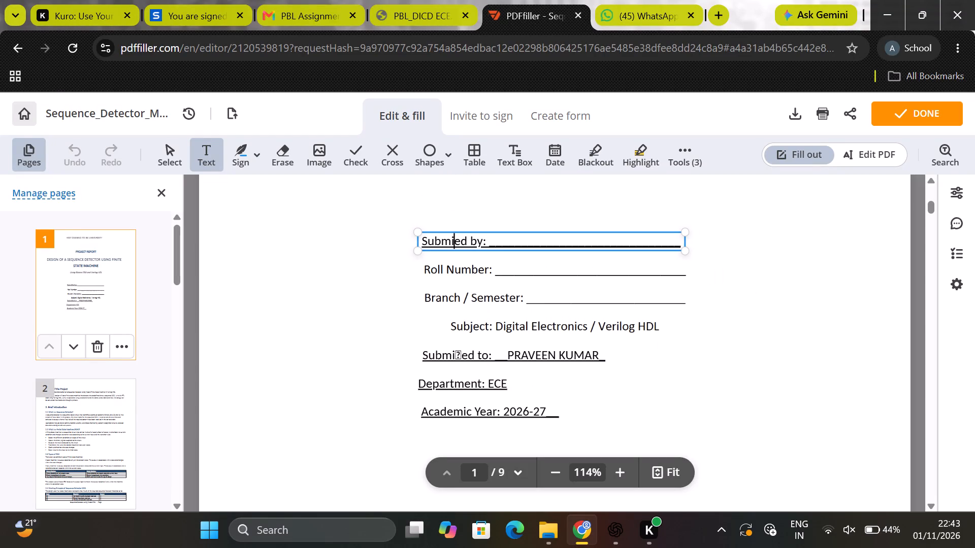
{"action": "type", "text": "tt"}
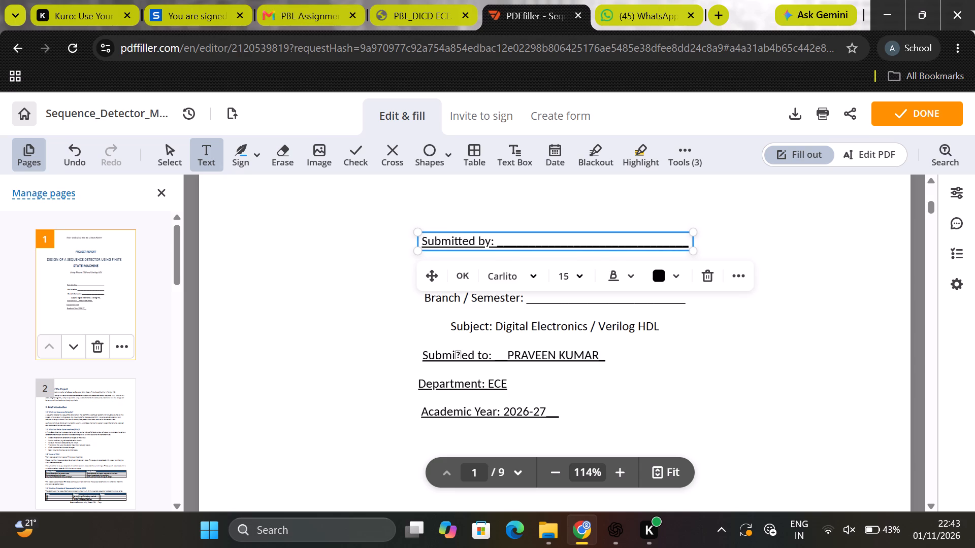
Enter the student's name after "Submitted by:" at the start of the blank line, separated from the label by a space.
{"action": "left_click", "coordinate": [504, 243]}
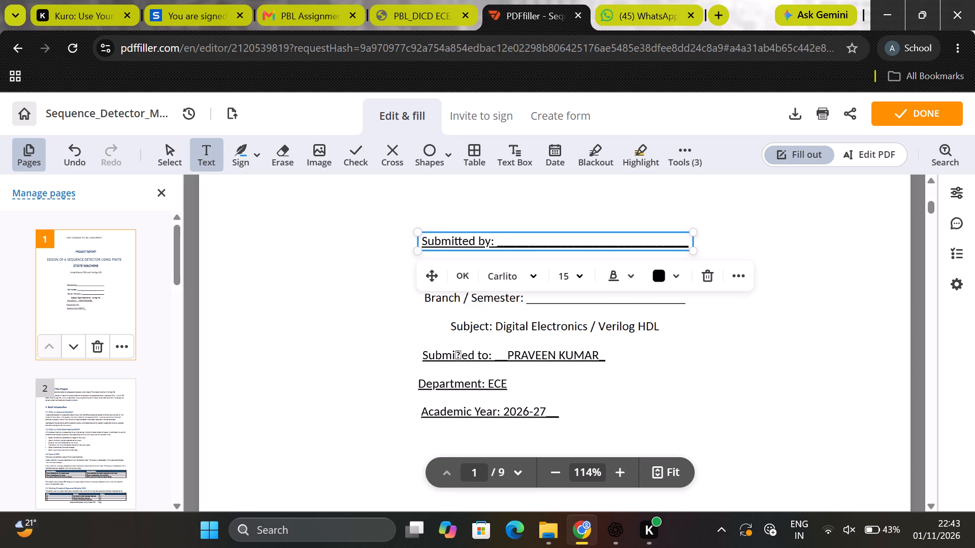
{"action": "left_click", "coordinate": [497, 240]}
{"action": "key", "text": "BackSpace"}
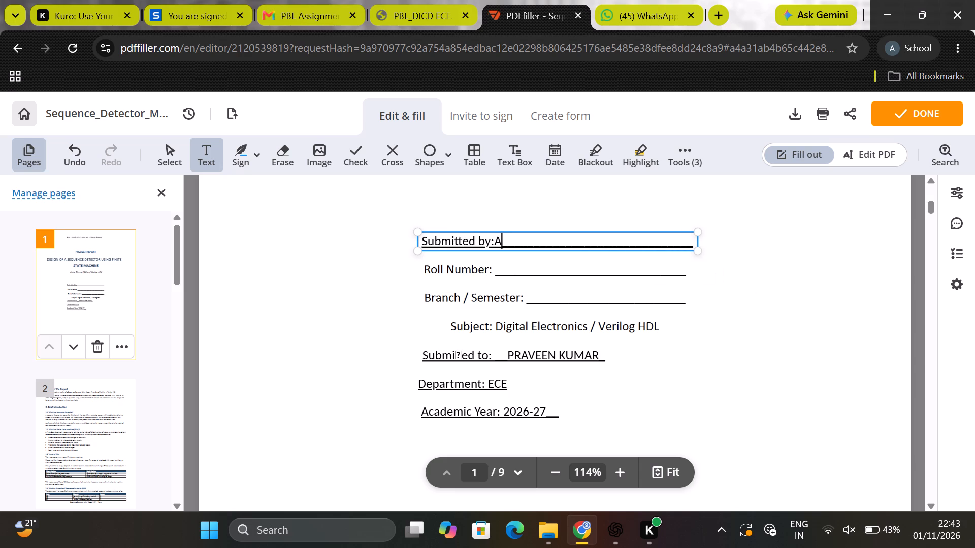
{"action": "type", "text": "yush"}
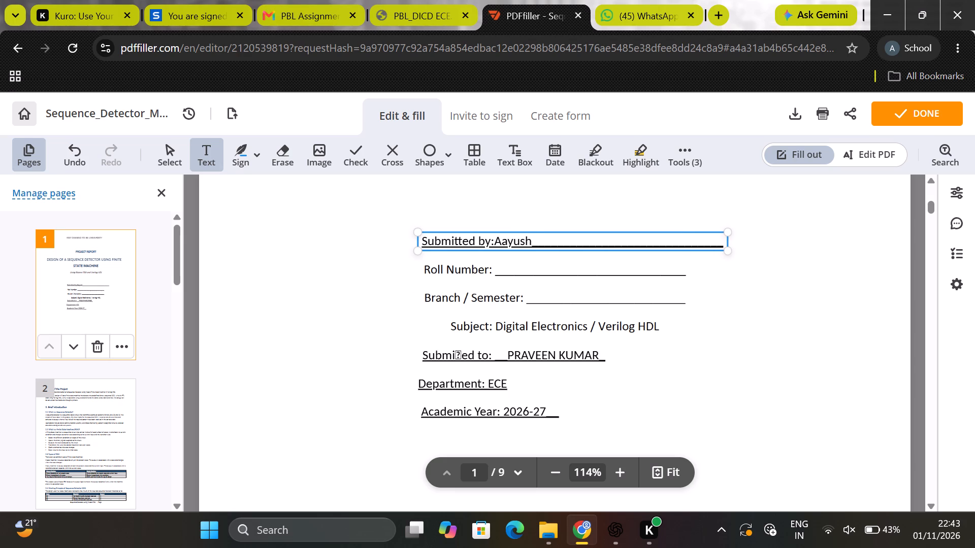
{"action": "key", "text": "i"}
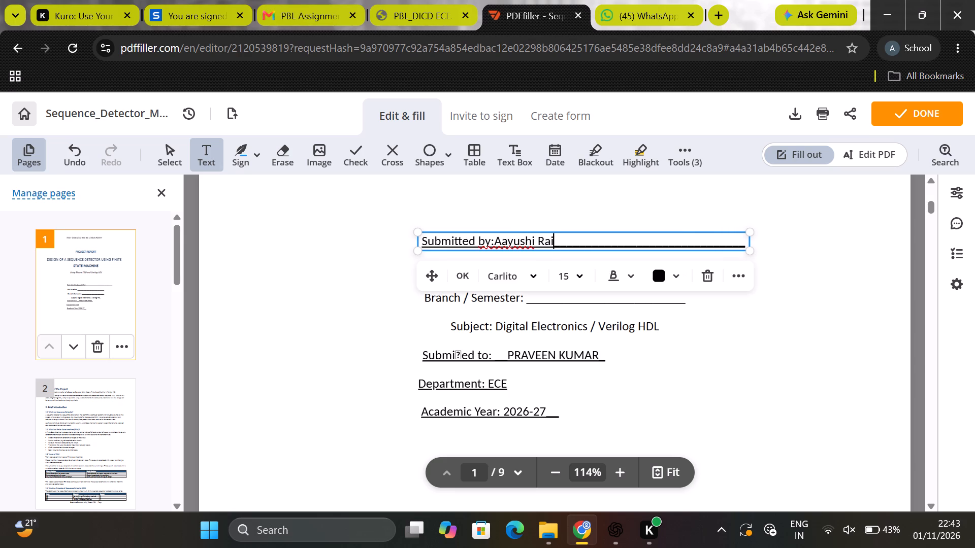
{"action": "left_click", "coordinate": [491, 237]}
{"action": "key", "text": "Right"}
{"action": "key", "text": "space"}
Switch to editing existing PDF content, open the subtitle "Using Moore FSM and Verilog HDL" for editing and select its text.
{"action": "scroll", "coordinate": [549, 237], "scroll_direction": "up", "scroll_amount": 3}
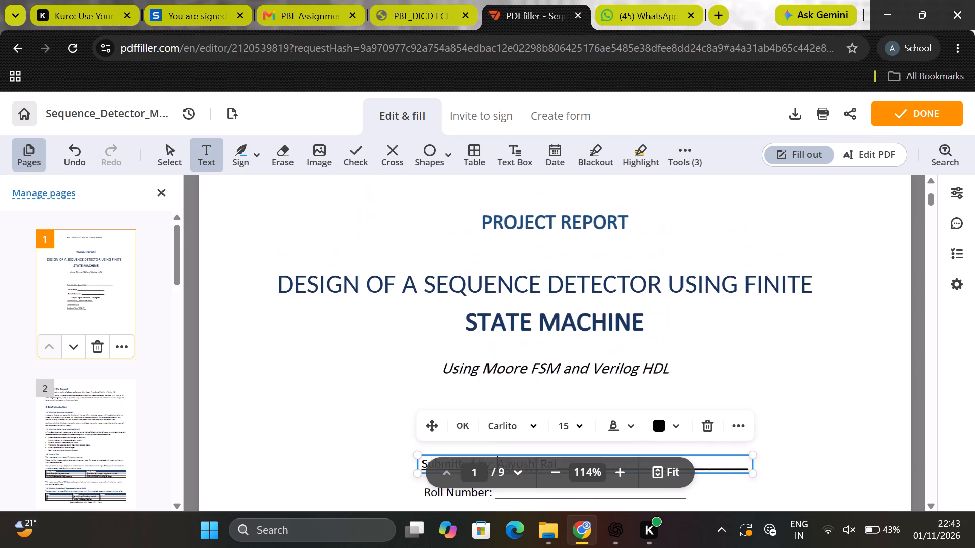
{"action": "scroll", "coordinate": [549, 237], "scroll_direction": "up", "scroll_amount": 3}
{"action": "scroll", "coordinate": [549, 237], "scroll_direction": "down", "scroll_amount": 2}
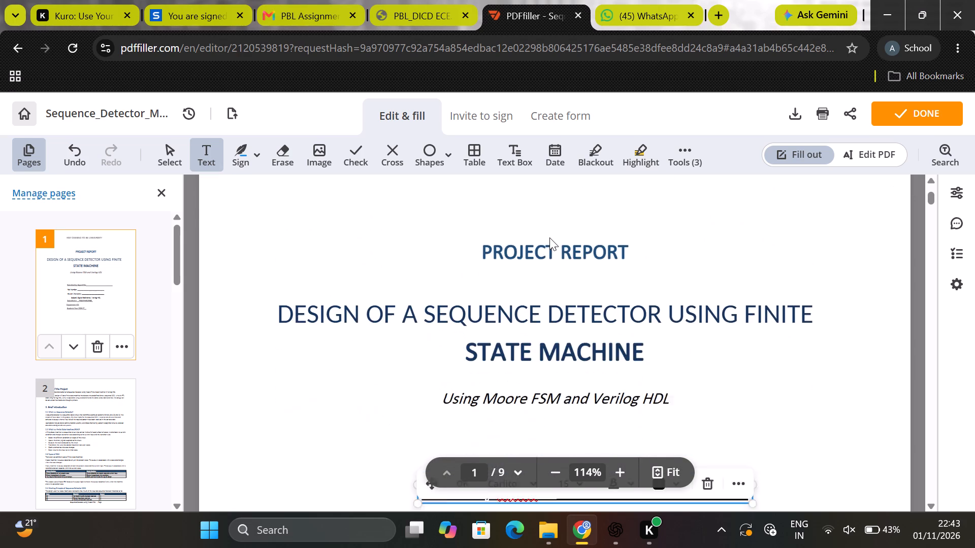
{"action": "scroll", "coordinate": [549, 237], "scroll_direction": "down", "scroll_amount": 1}
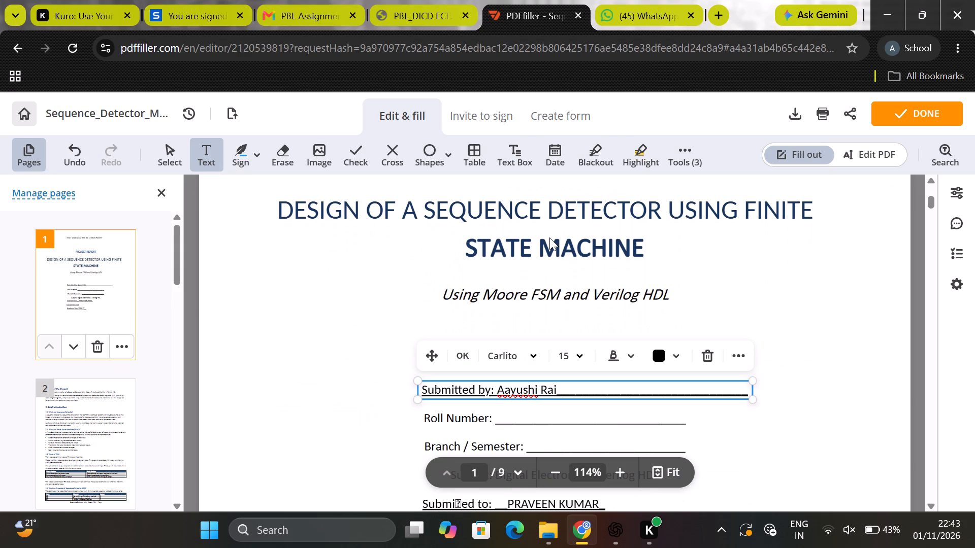
{"action": "scroll", "coordinate": [549, 237], "scroll_direction": "down", "scroll_amount": 1}
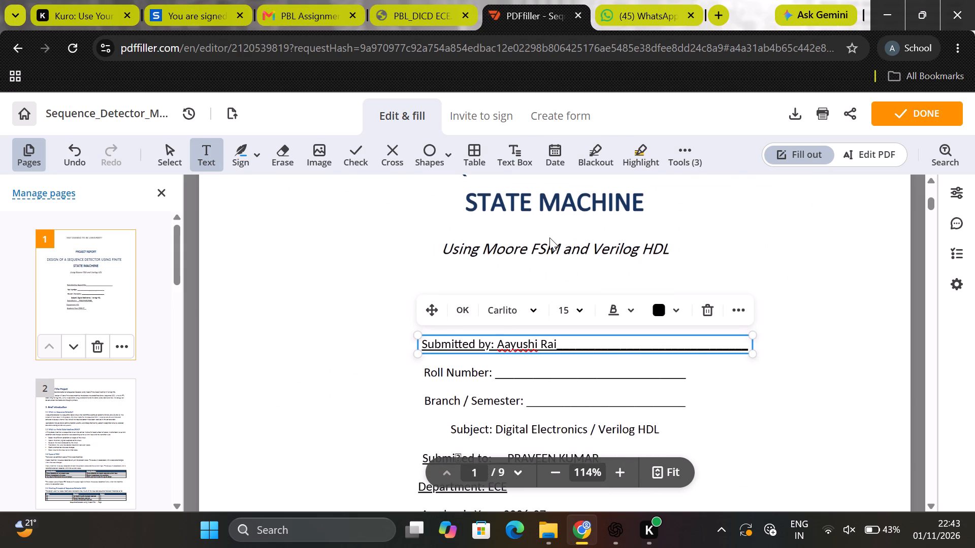
{"action": "left_click", "coordinate": [456, 243]}
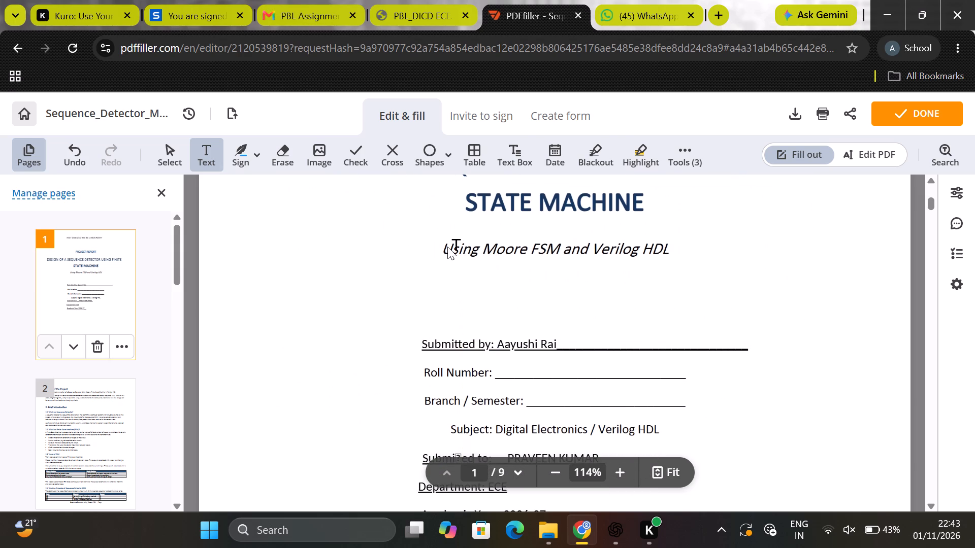
{"action": "left_click", "coordinate": [869, 157]}
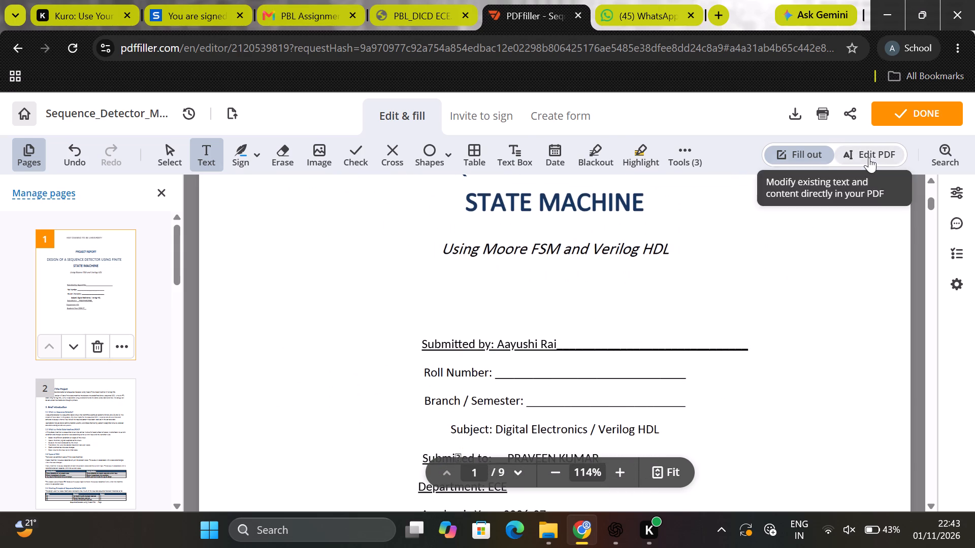
{"action": "left_click", "coordinate": [444, 249]}
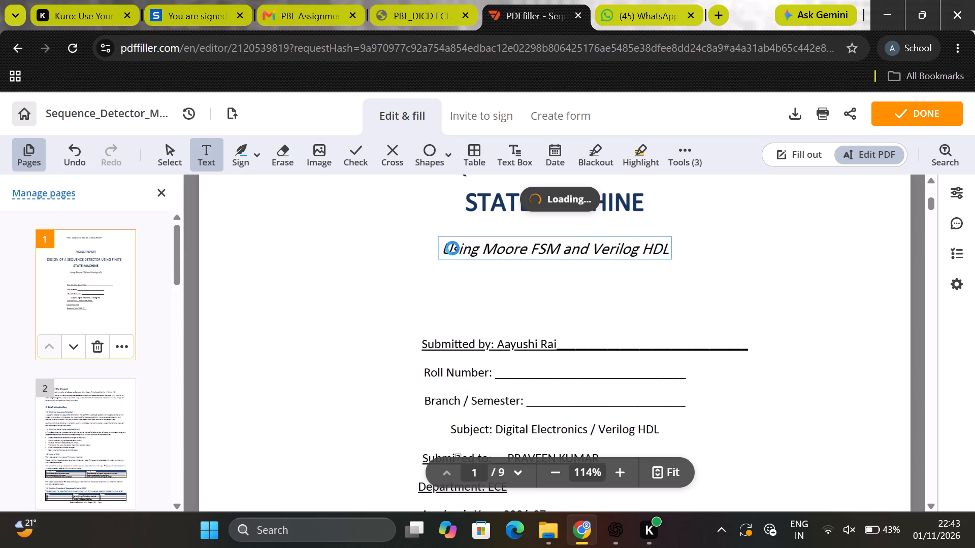
{"action": "left_click_drag", "start_coordinate": [442, 248], "coordinate": [611, 241]}
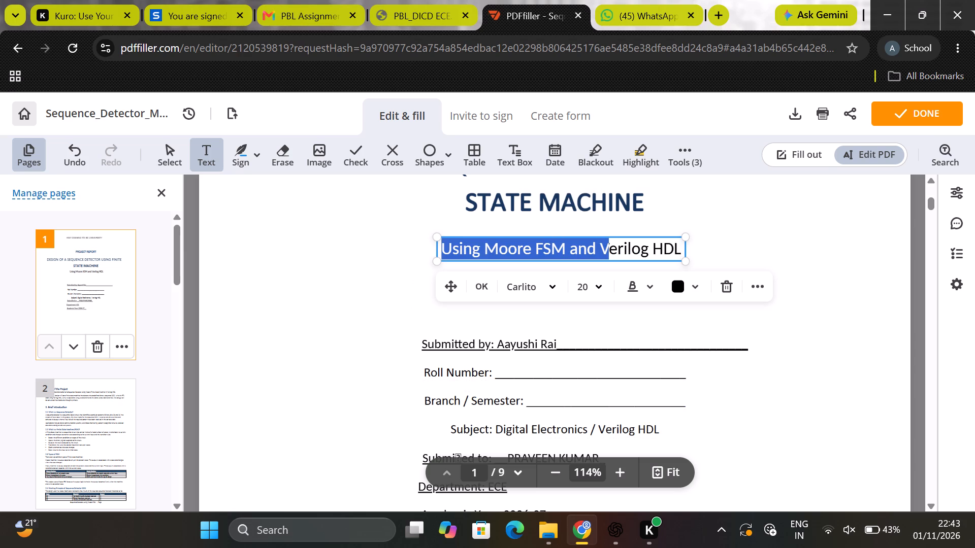
{"action": "left_click_drag", "start_coordinate": [611, 241], "coordinate": [682, 256]}
{"action": "left_click", "coordinate": [717, 242]}
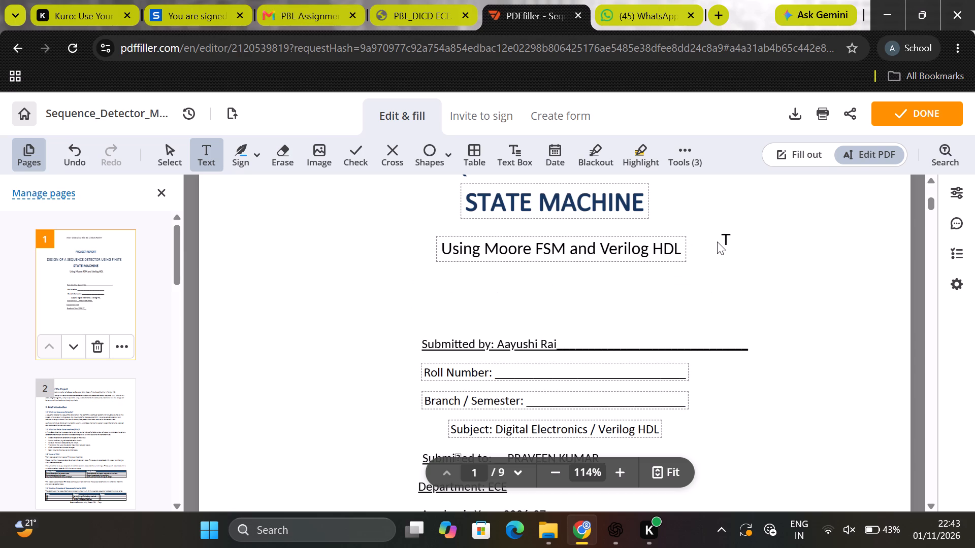
Return to fill-out mode and add the text "ECE-3RD SEM" on the Branch / Semester line.
{"action": "left_click", "coordinate": [822, 149]}
{"action": "scroll", "coordinate": [658, 236], "scroll_direction": "up", "scroll_amount": 4}
{"action": "scroll", "coordinate": [658, 236], "scroll_direction": "down", "scroll_amount": 5}
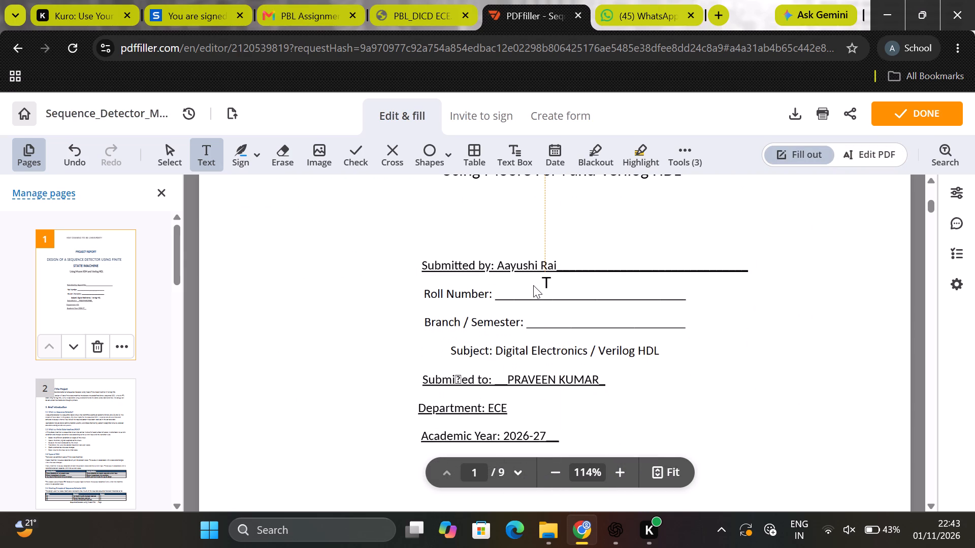
{"action": "left_click", "coordinate": [525, 321]}
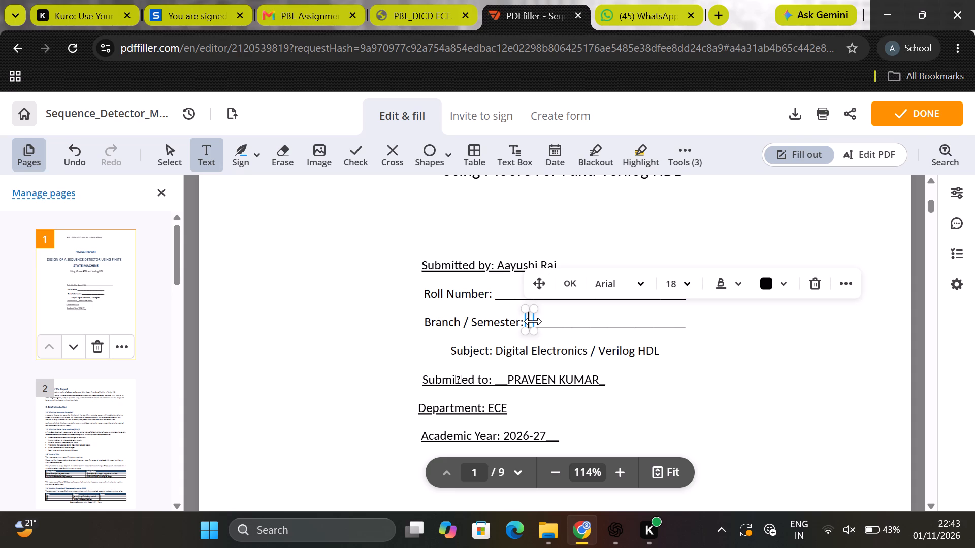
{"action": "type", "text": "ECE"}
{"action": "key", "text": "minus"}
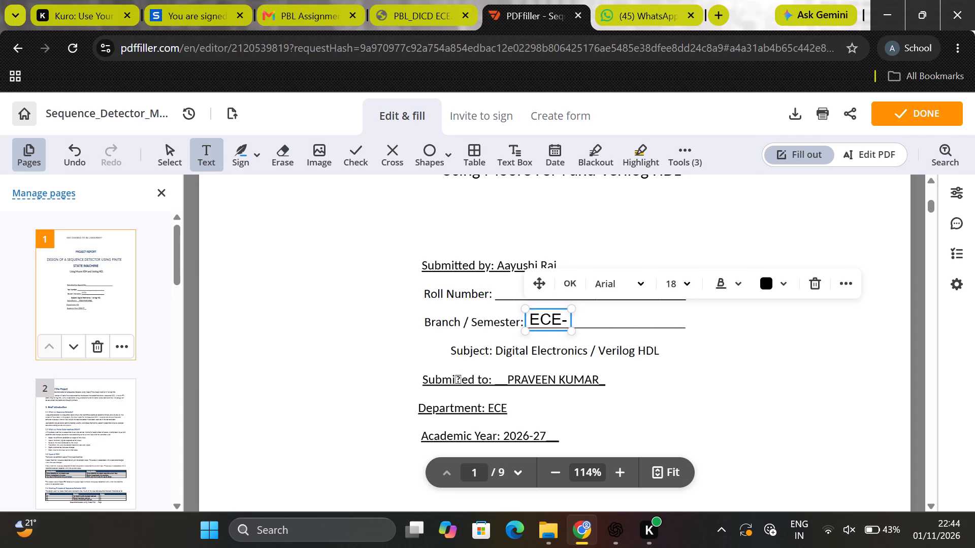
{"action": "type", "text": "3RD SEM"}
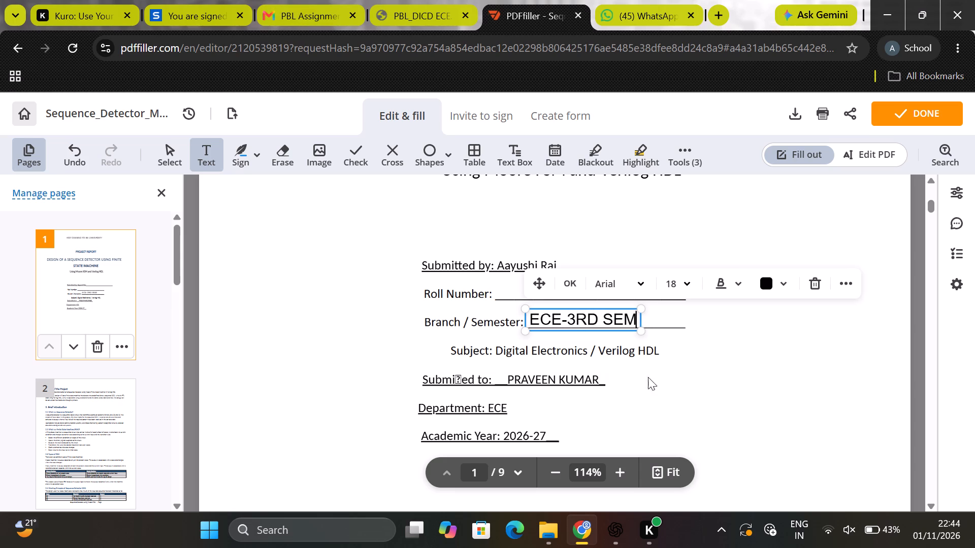
Reduce the font size of the "ECE-3RD SEM" entry on the cover page's Branch / Semester line to 14.
{"action": "left_click", "coordinate": [655, 378]}
{"action": "scroll", "coordinate": [655, 378], "scroll_direction": "down", "scroll_amount": 1}
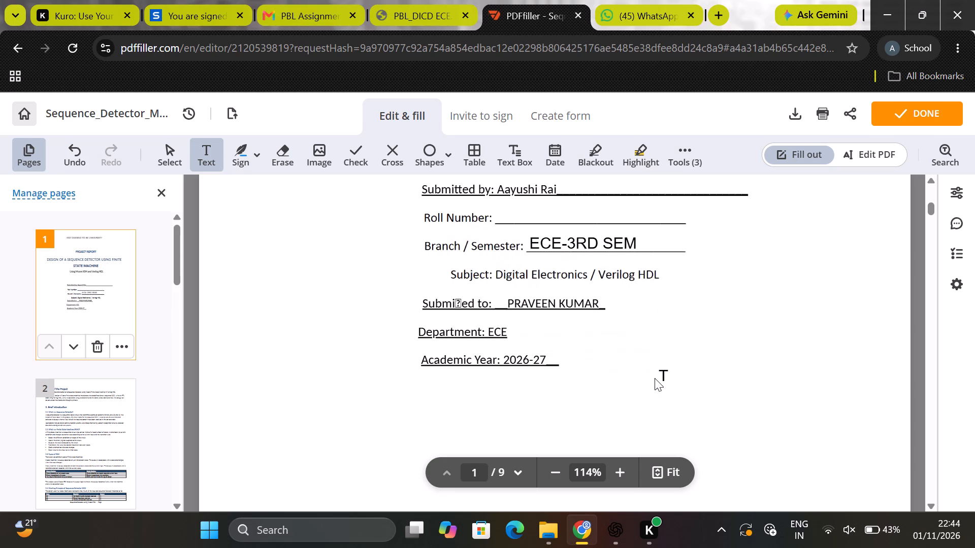
{"action": "scroll", "coordinate": [601, 401], "scroll_direction": "up", "scroll_amount": 2}
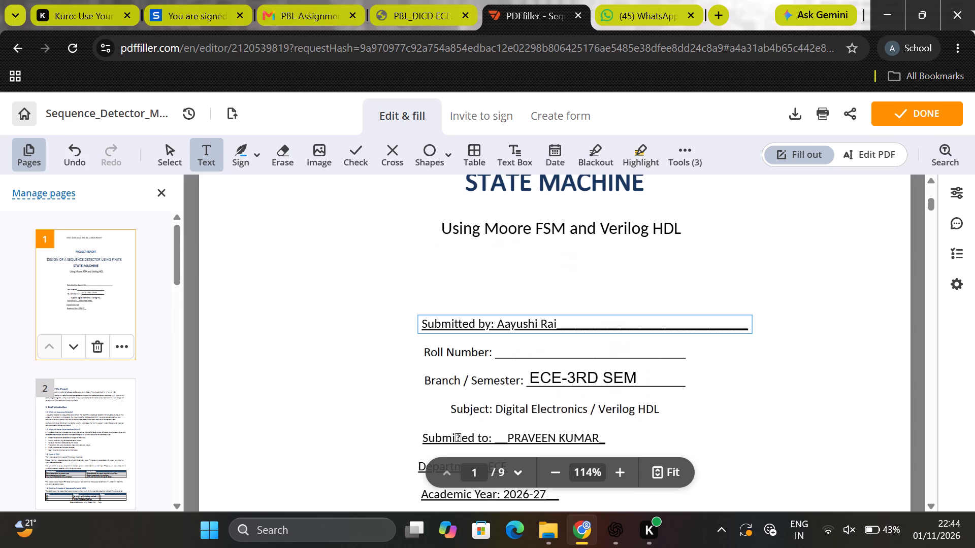
{"action": "left_click", "coordinate": [537, 326]}
{"action": "left_click", "coordinate": [545, 324]}
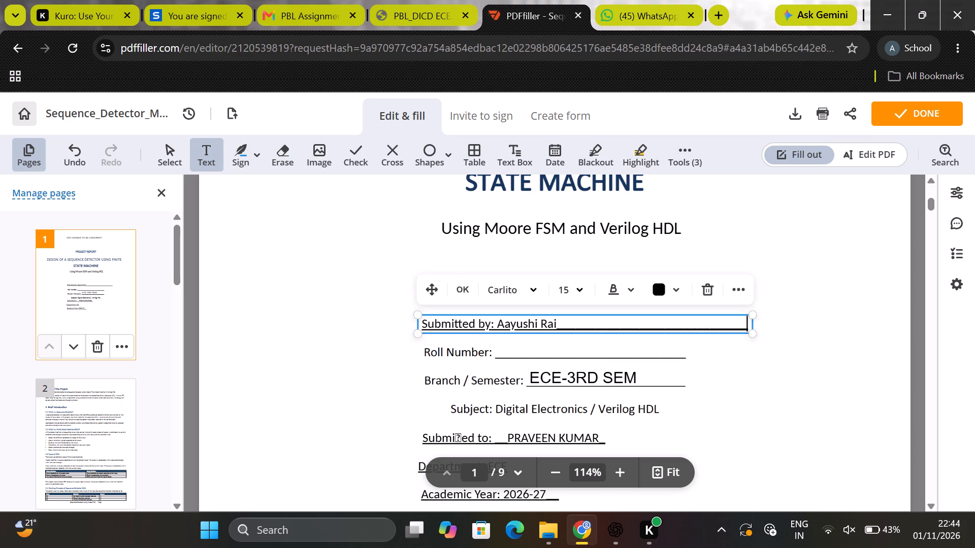
{"action": "left_click", "coordinate": [548, 380]}
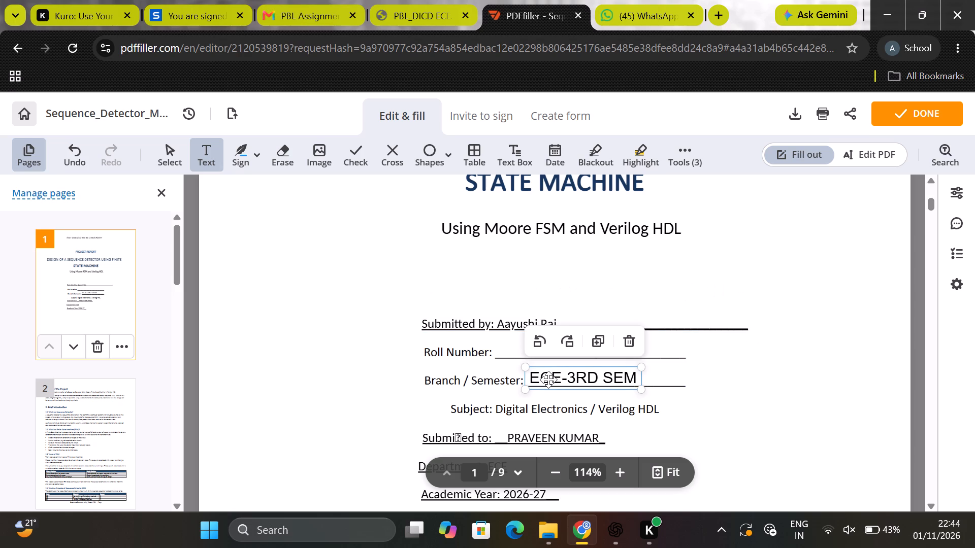
{"action": "left_click", "coordinate": [535, 380]}
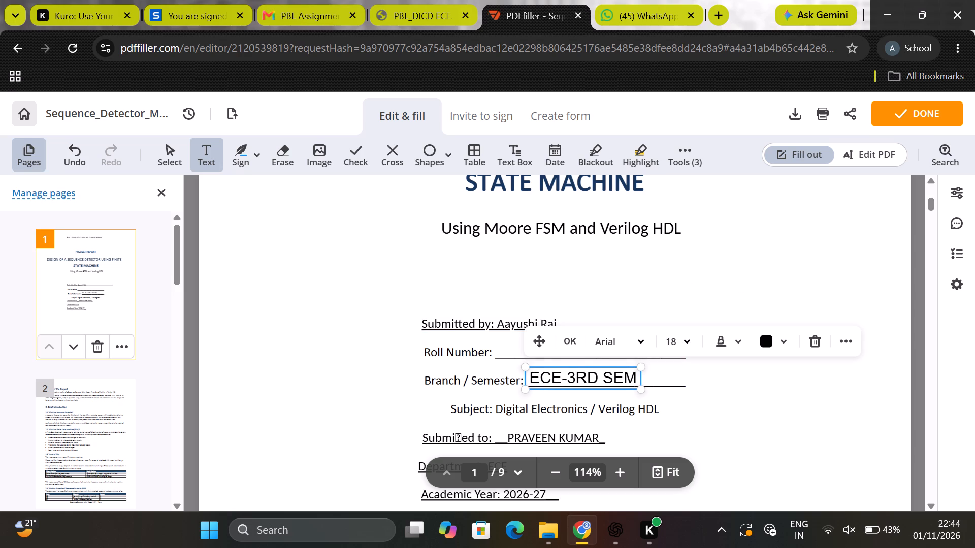
{"action": "left_click_drag", "start_coordinate": [529, 379], "coordinate": [636, 364]}
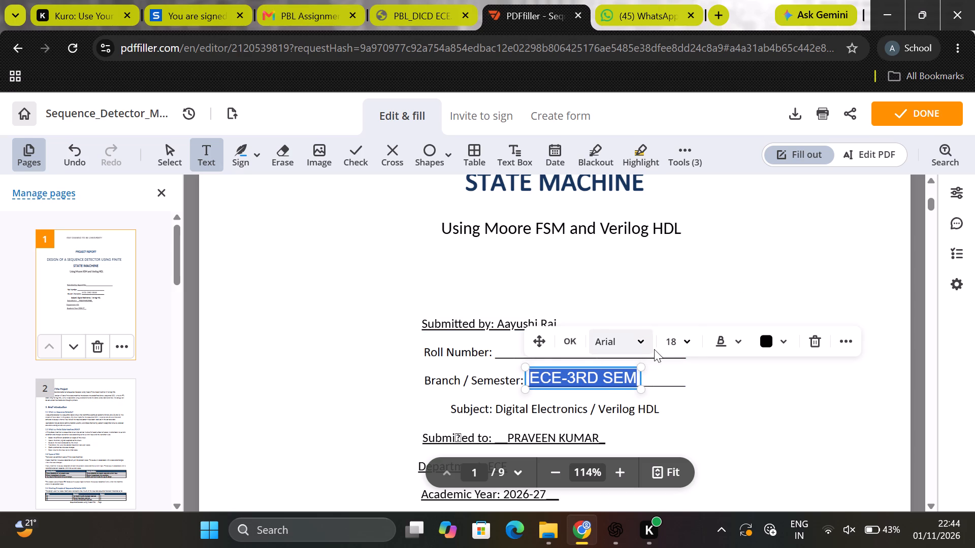
{"action": "left_click", "coordinate": [685, 337]}
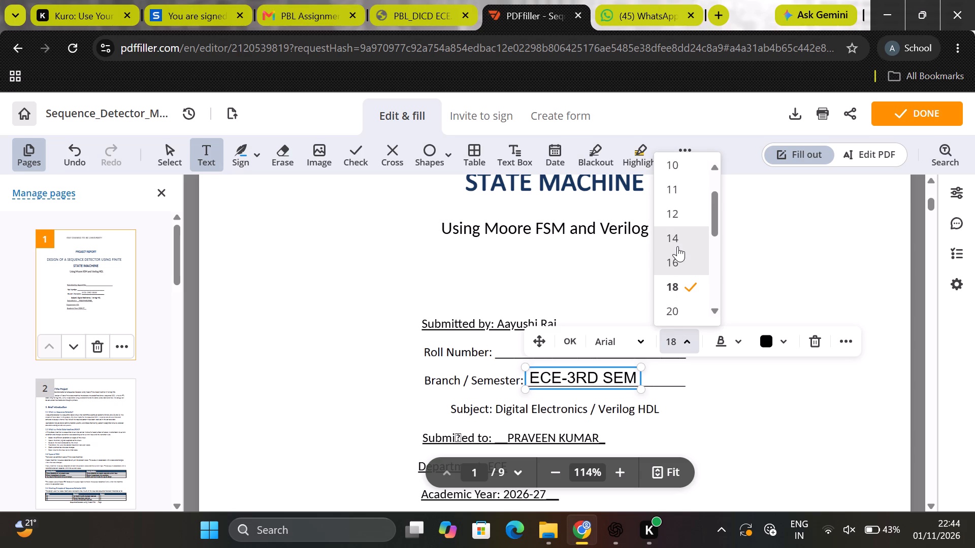
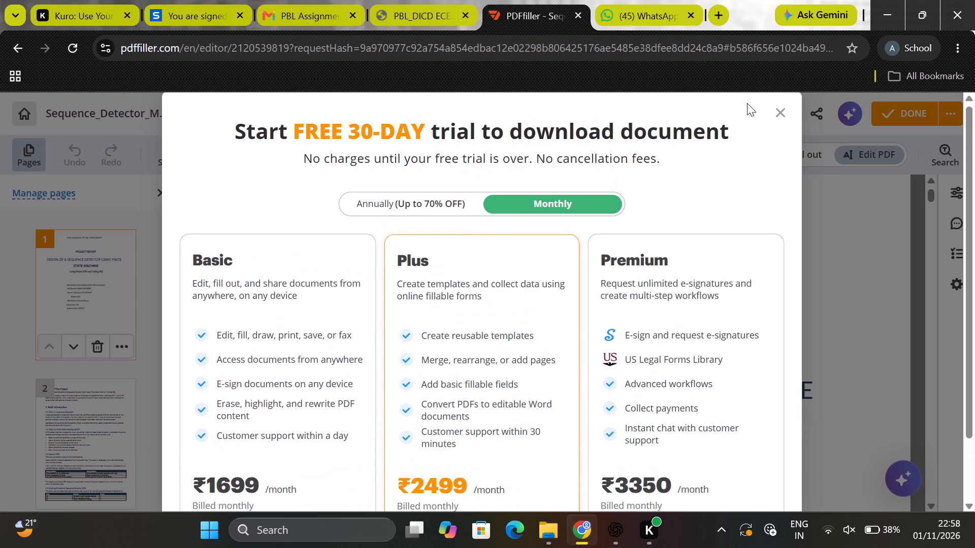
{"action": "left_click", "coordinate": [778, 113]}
Finish editing the report, dismiss the privacy update notice and look over the recent documents on the dashboard.
{"action": "scroll", "coordinate": [699, 333], "scroll_direction": "down", "scroll_amount": 5}
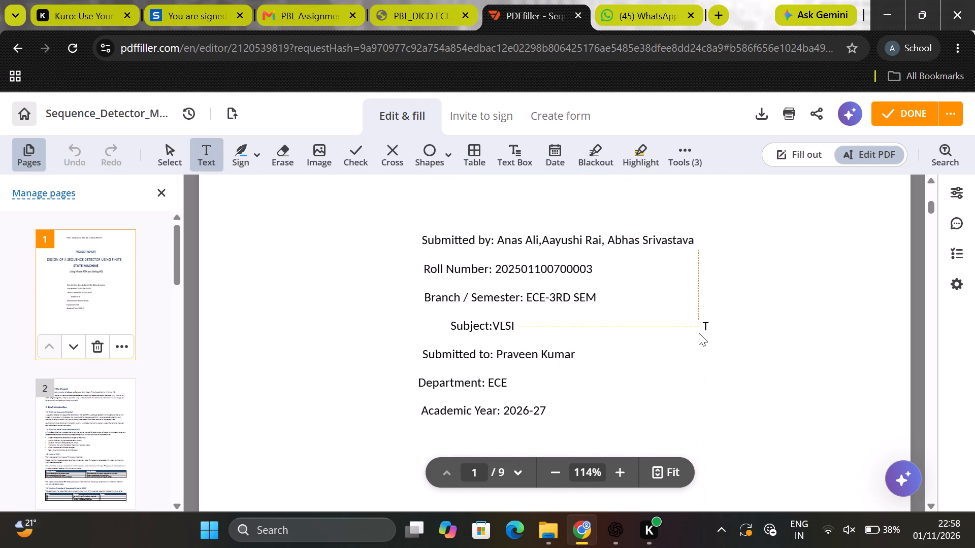
{"action": "scroll", "coordinate": [699, 333], "scroll_direction": "down", "scroll_amount": 2}
{"action": "scroll", "coordinate": [699, 333], "scroll_direction": "up", "scroll_amount": 1}
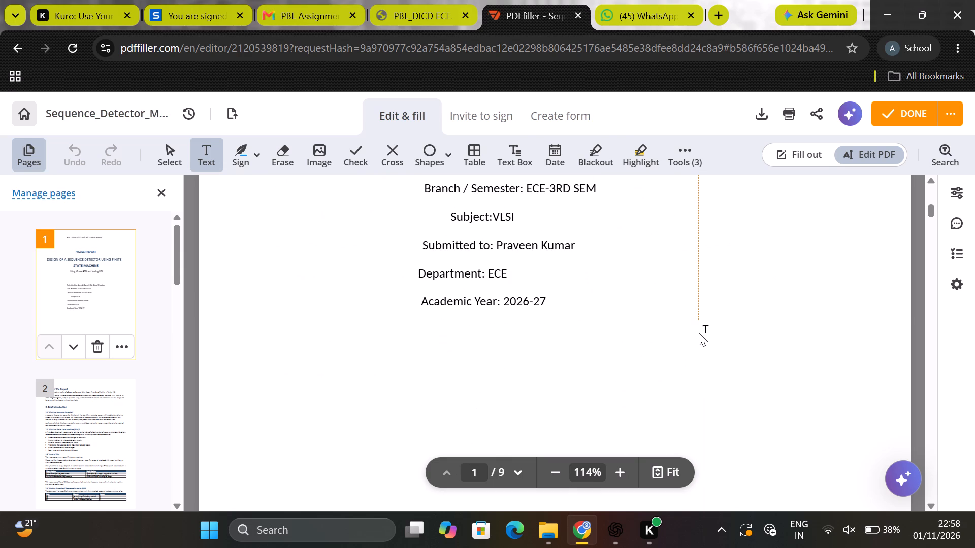
{"action": "left_click", "coordinate": [891, 104]}
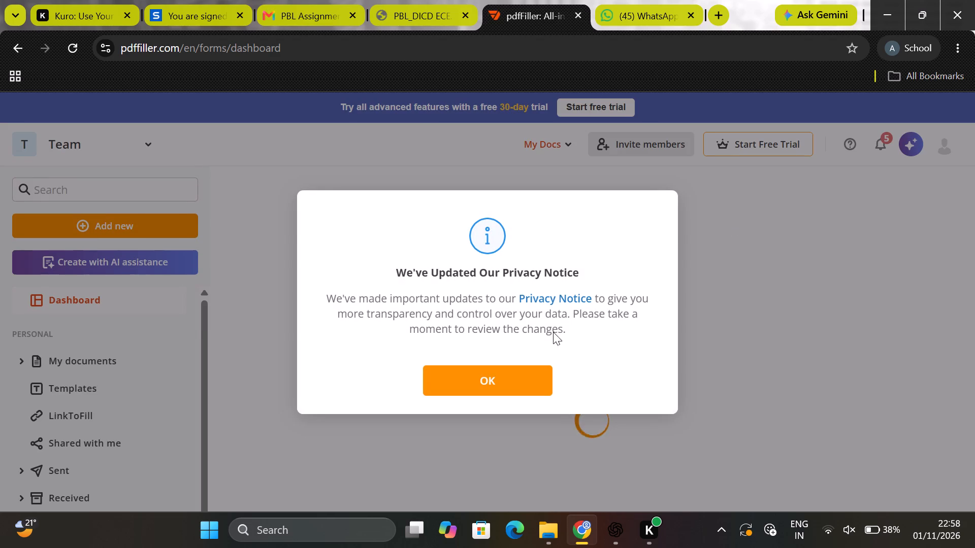
{"action": "left_click", "coordinate": [516, 386]}
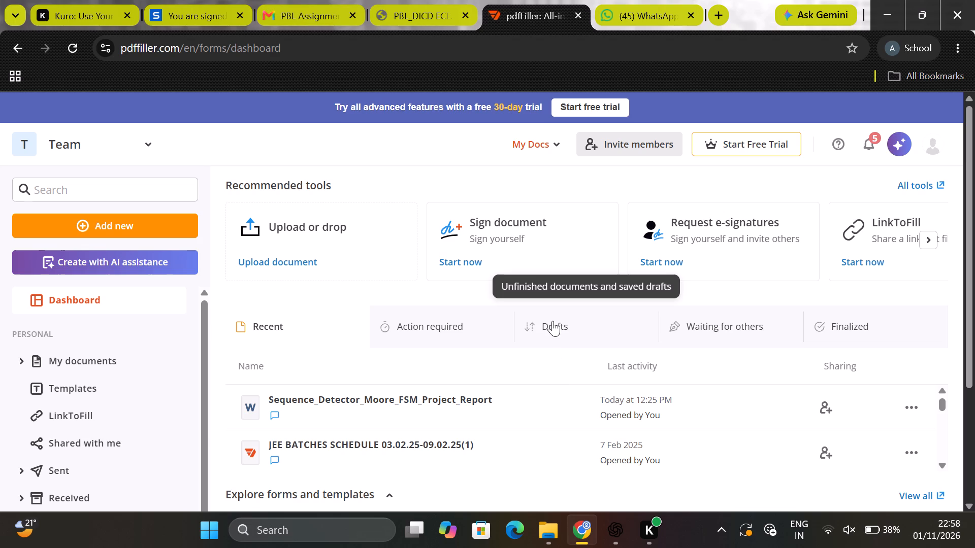
{"action": "scroll", "coordinate": [552, 321], "scroll_direction": "down", "scroll_amount": 1}
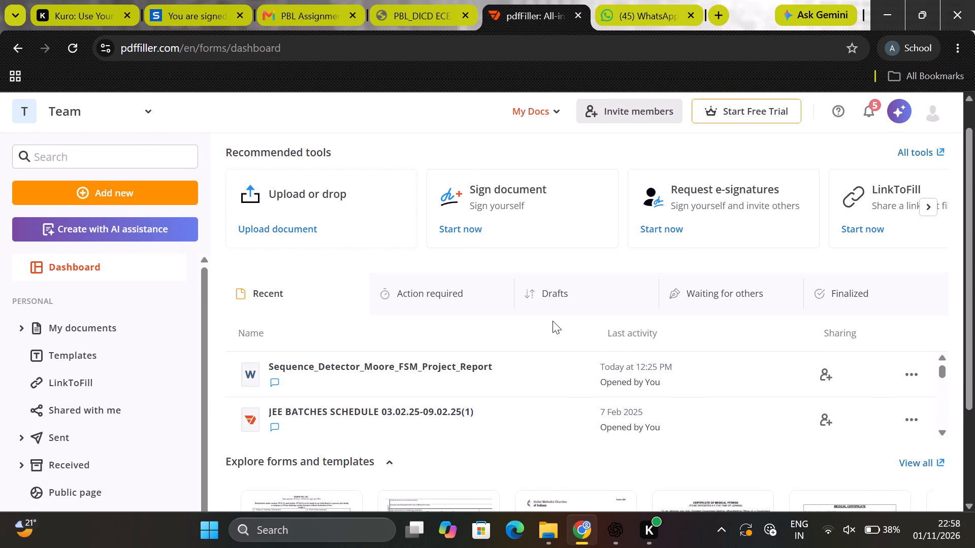
{"action": "scroll", "coordinate": [552, 321], "scroll_direction": "up", "scroll_amount": 1}
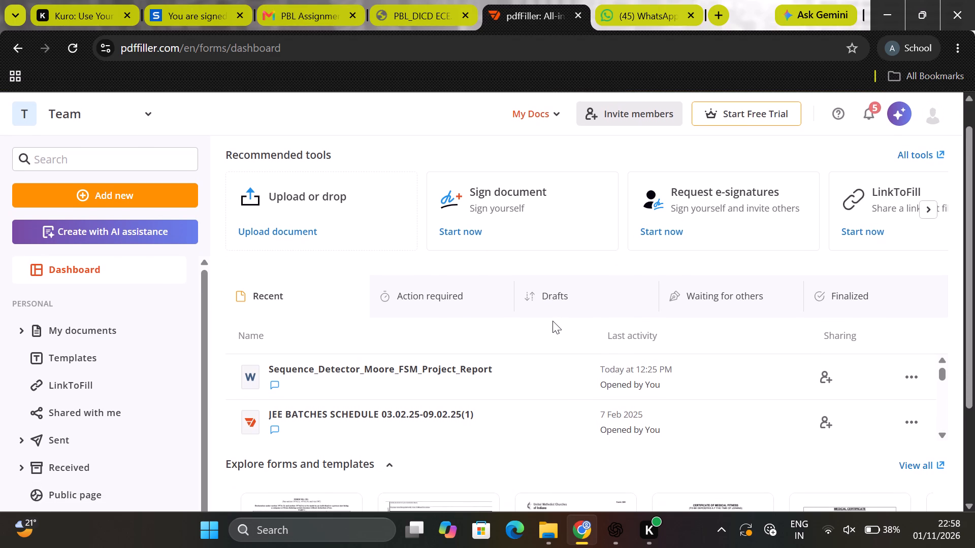
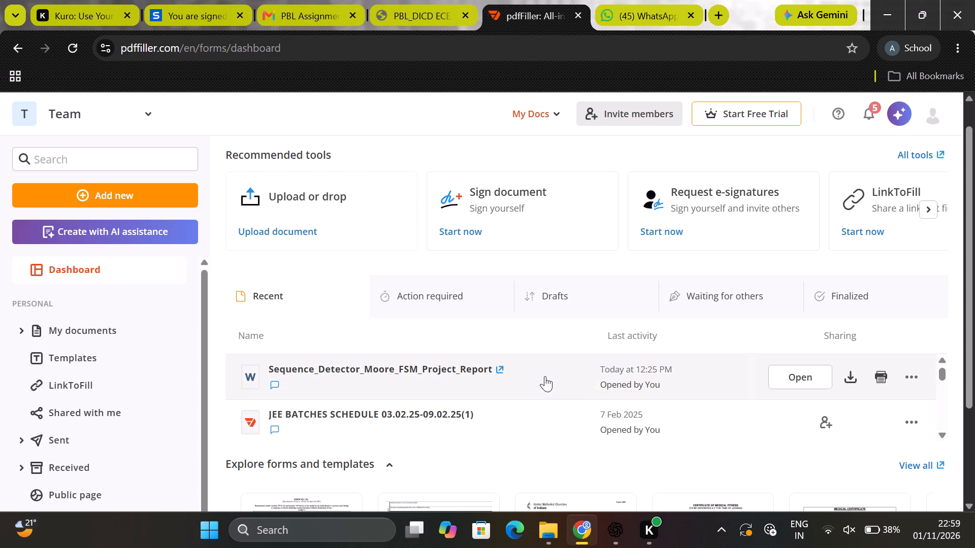
Return from the dashboard to the Sequence Detector project report in the PDF editor.
{"action": "left_click", "coordinate": [419, 0]}
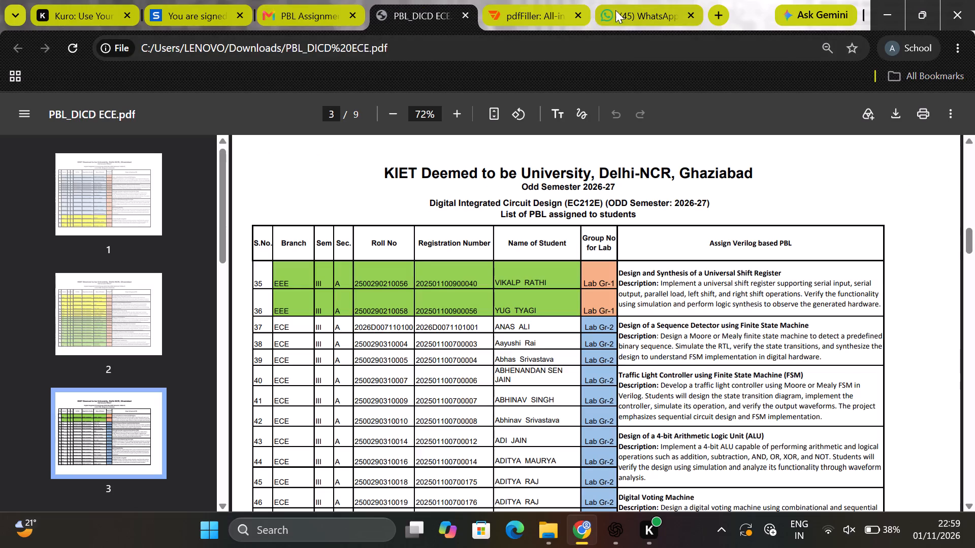
{"action": "left_click", "coordinate": [530, 0]}
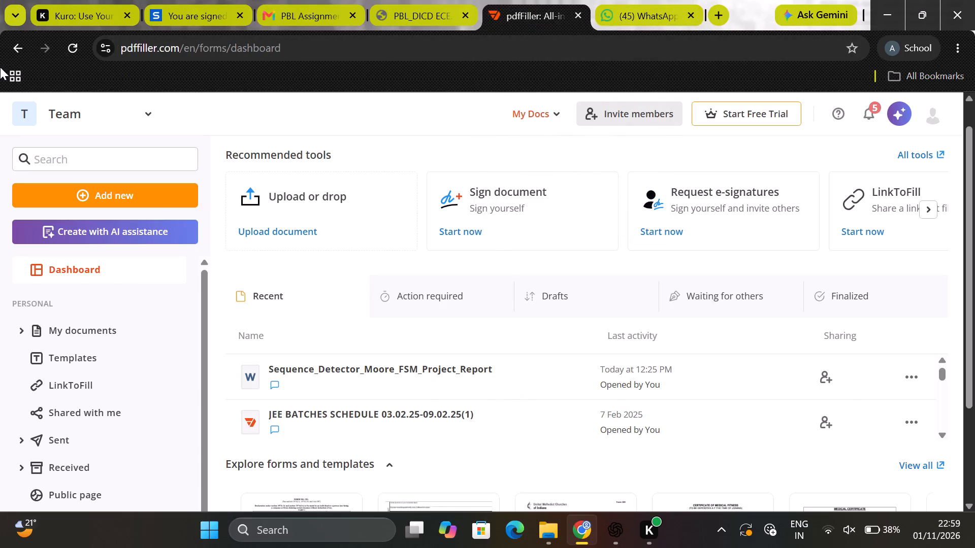
{"action": "left_click", "coordinate": [13, 47]}
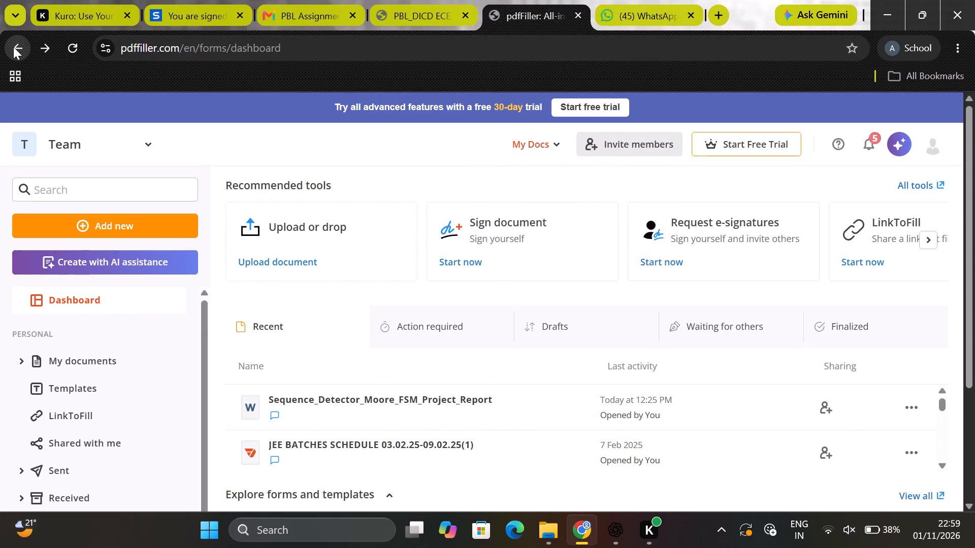
{"action": "left_click", "coordinate": [18, 45]}
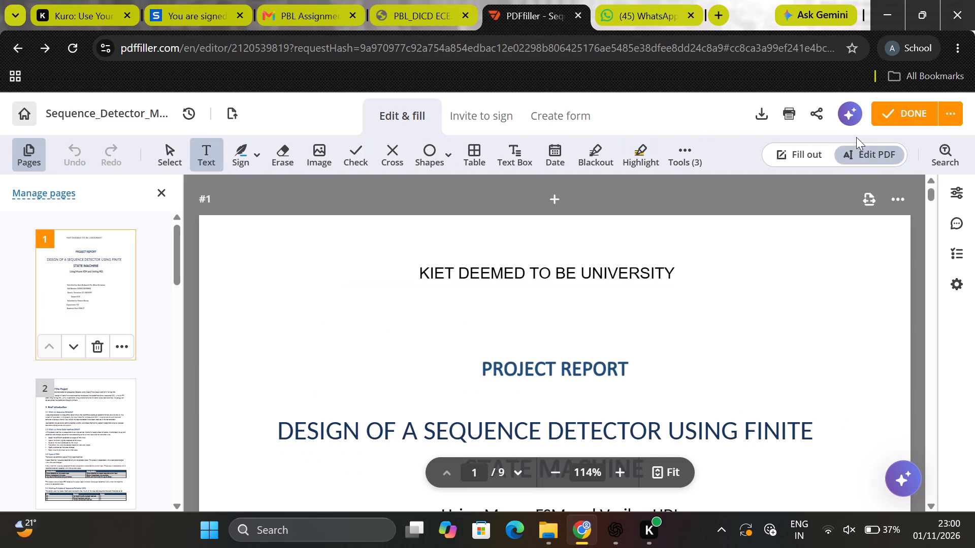
{"action": "left_click", "coordinate": [761, 101]}
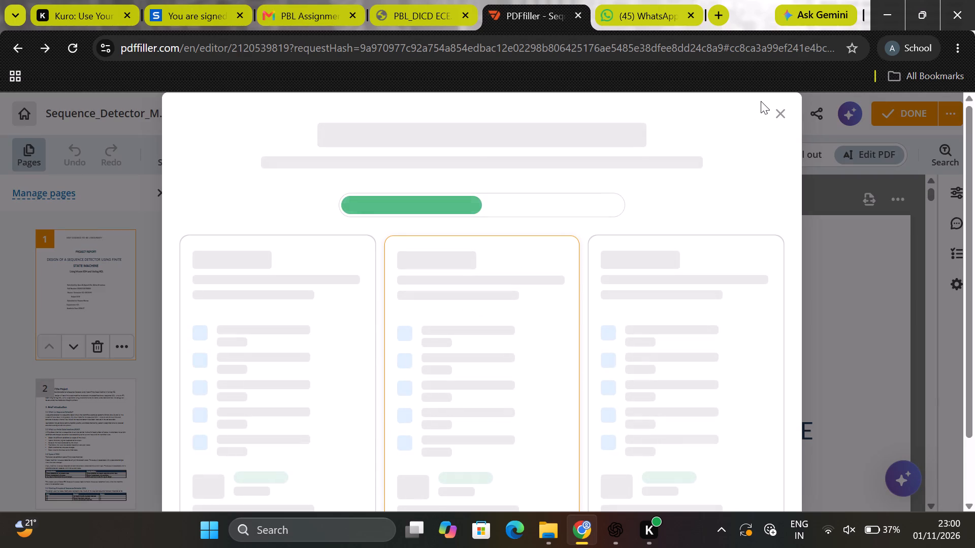
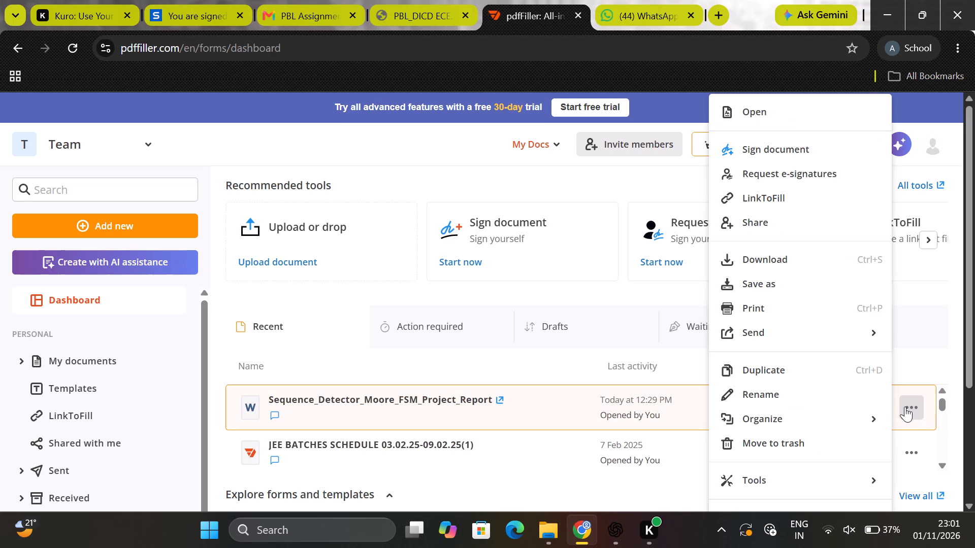
{"action": "left_click", "coordinate": [829, 340]}
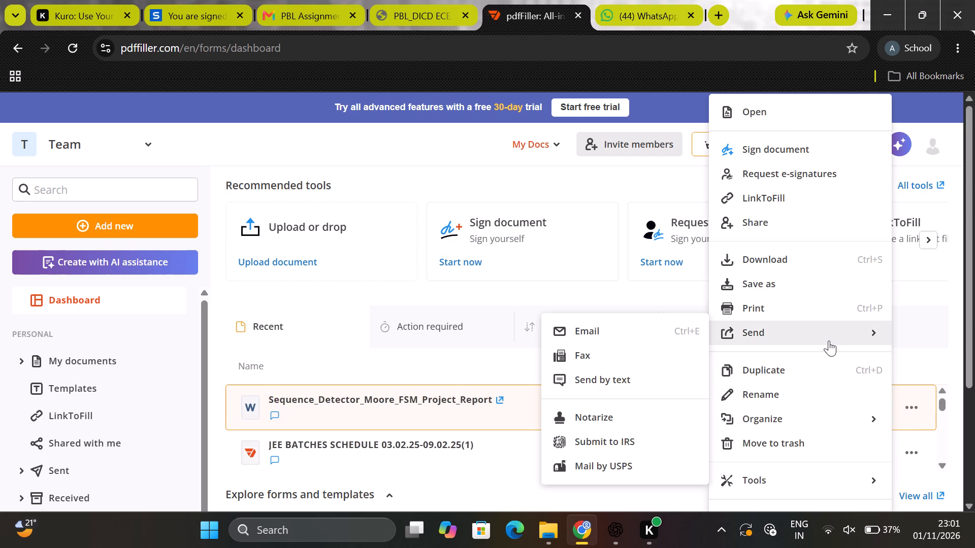
{"action": "left_click", "coordinate": [827, 269]}
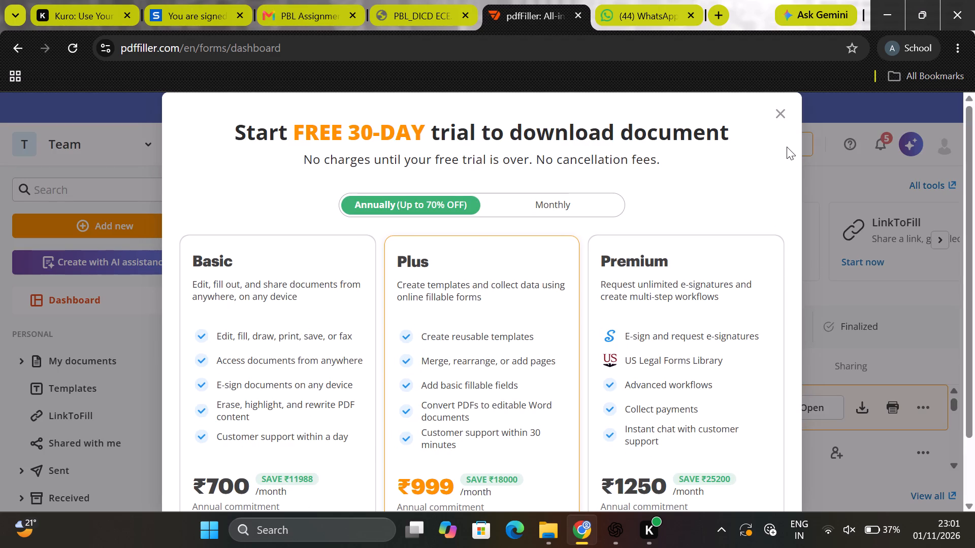
Choose the free 30-day trial of the annually billed Basic plan.
{"action": "scroll", "coordinate": [602, 370], "scroll_direction": "down", "scroll_amount": 3}
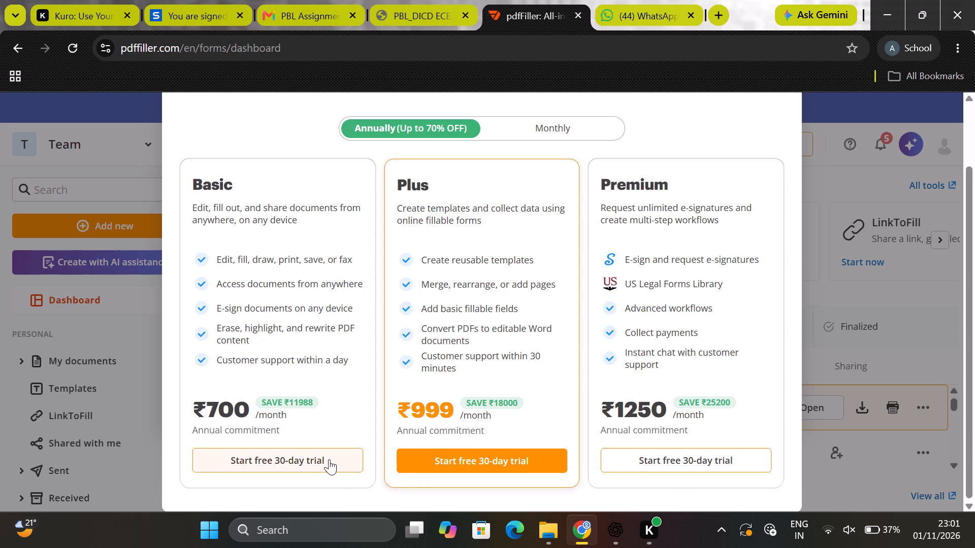
{"action": "left_click", "coordinate": [329, 459]}
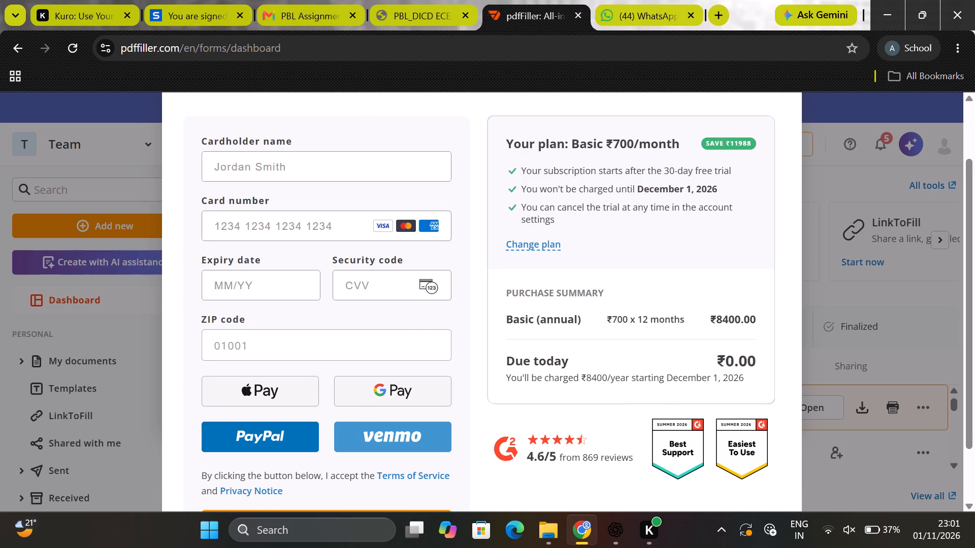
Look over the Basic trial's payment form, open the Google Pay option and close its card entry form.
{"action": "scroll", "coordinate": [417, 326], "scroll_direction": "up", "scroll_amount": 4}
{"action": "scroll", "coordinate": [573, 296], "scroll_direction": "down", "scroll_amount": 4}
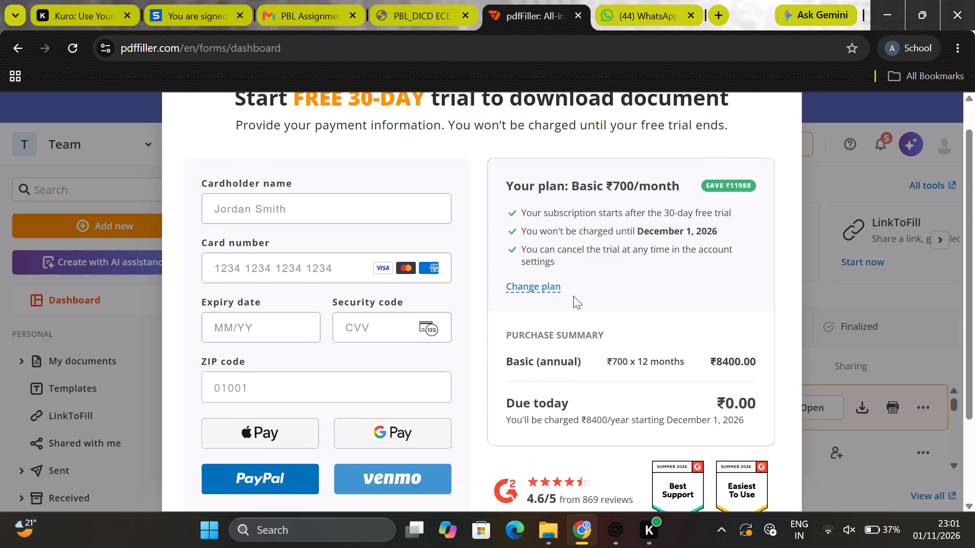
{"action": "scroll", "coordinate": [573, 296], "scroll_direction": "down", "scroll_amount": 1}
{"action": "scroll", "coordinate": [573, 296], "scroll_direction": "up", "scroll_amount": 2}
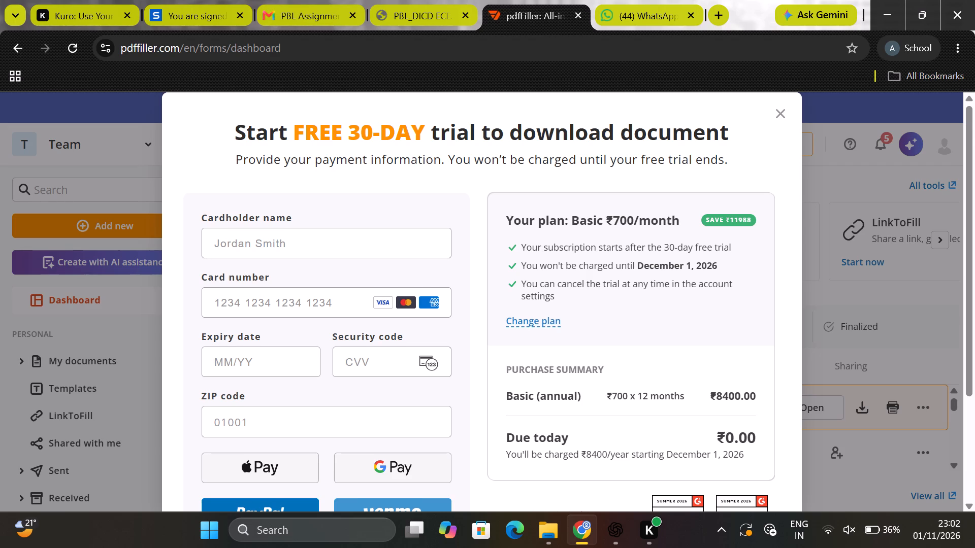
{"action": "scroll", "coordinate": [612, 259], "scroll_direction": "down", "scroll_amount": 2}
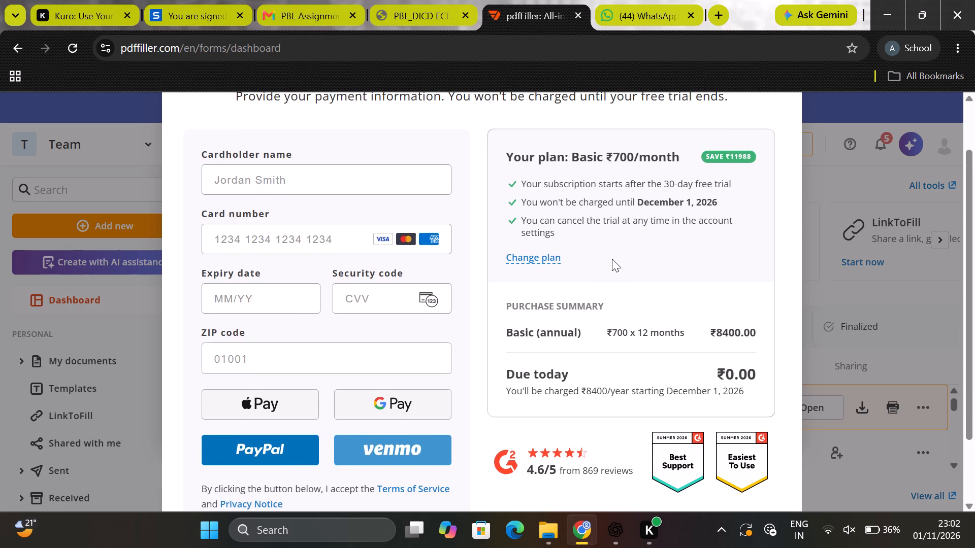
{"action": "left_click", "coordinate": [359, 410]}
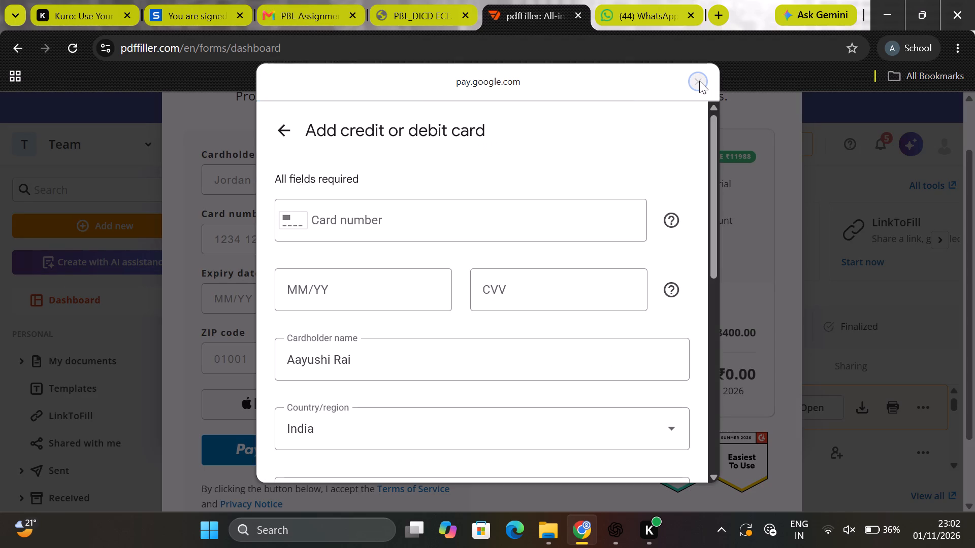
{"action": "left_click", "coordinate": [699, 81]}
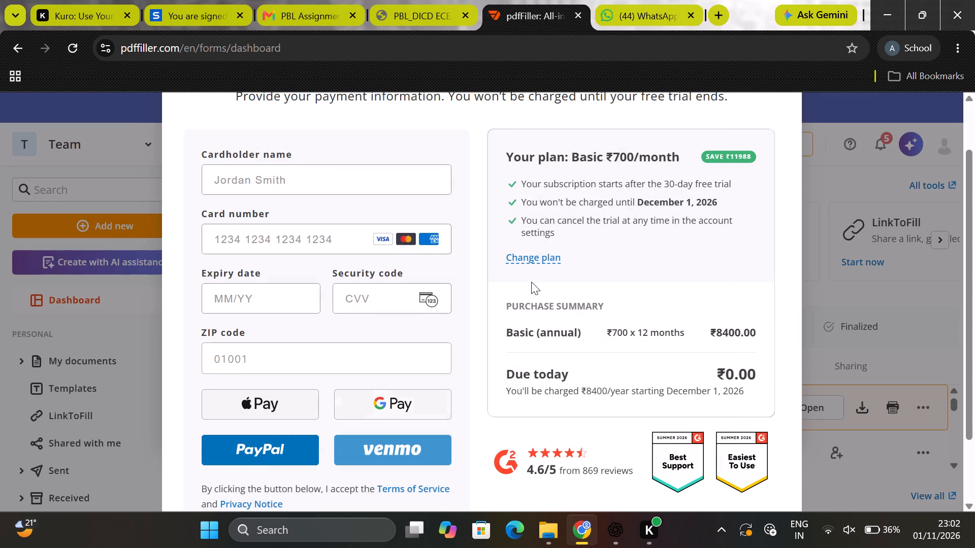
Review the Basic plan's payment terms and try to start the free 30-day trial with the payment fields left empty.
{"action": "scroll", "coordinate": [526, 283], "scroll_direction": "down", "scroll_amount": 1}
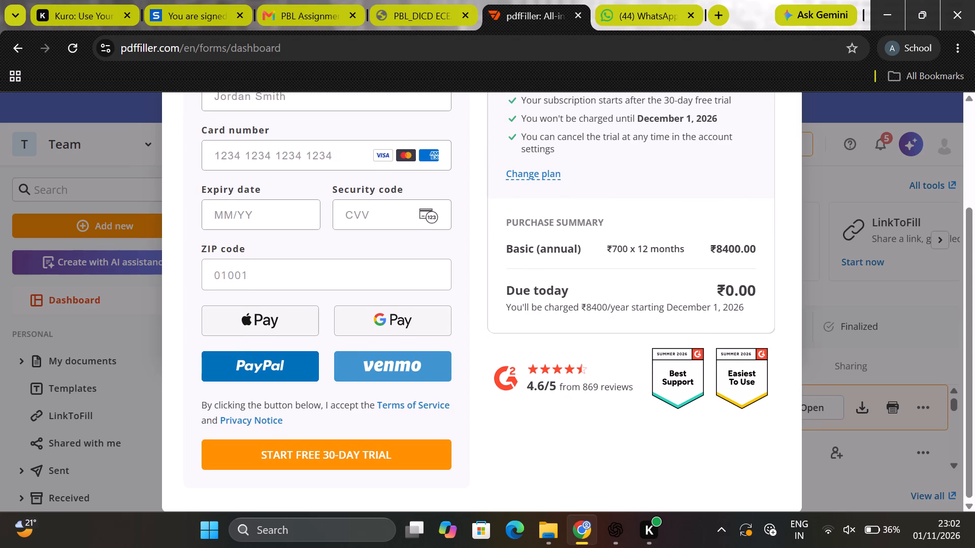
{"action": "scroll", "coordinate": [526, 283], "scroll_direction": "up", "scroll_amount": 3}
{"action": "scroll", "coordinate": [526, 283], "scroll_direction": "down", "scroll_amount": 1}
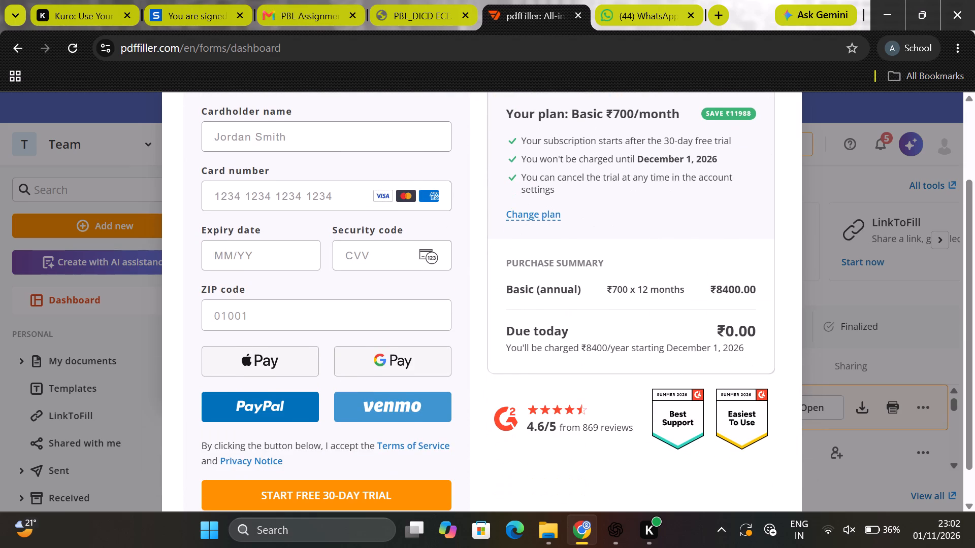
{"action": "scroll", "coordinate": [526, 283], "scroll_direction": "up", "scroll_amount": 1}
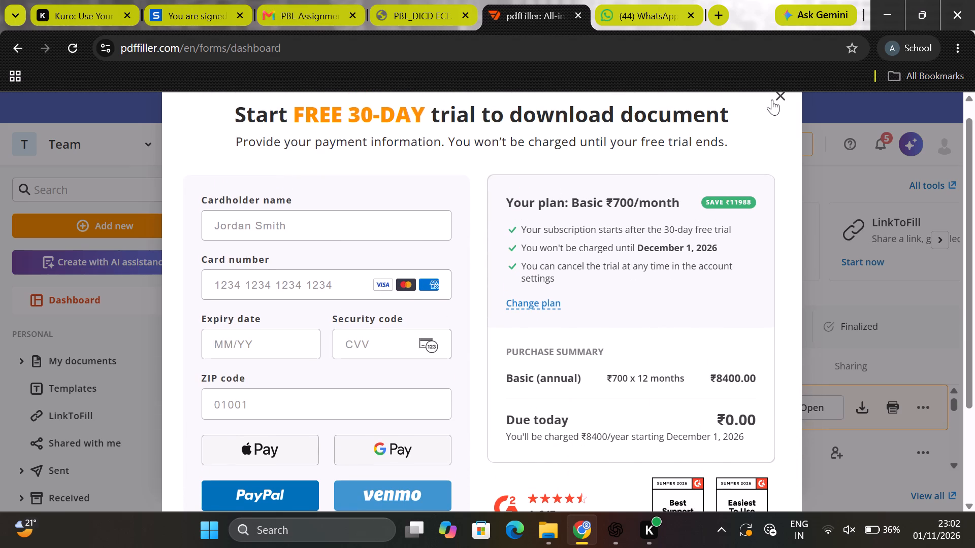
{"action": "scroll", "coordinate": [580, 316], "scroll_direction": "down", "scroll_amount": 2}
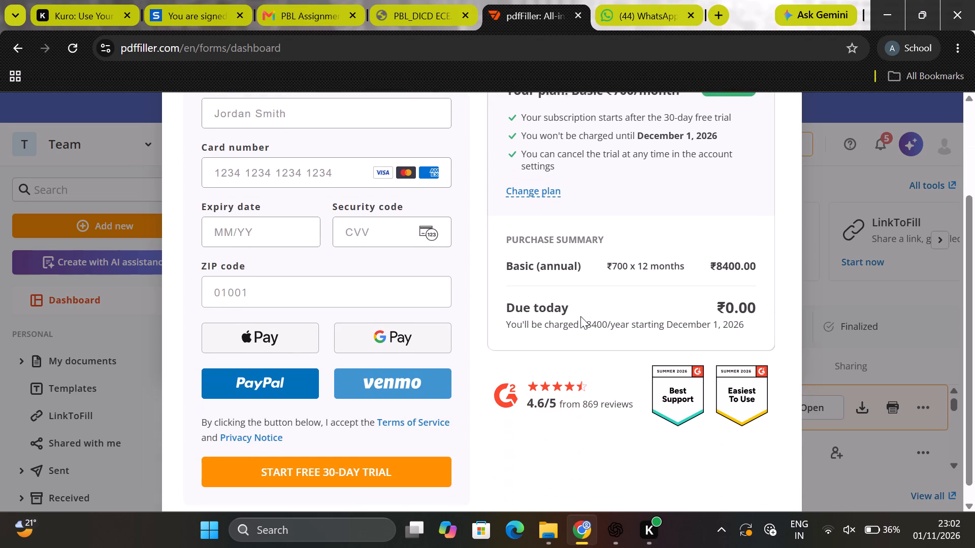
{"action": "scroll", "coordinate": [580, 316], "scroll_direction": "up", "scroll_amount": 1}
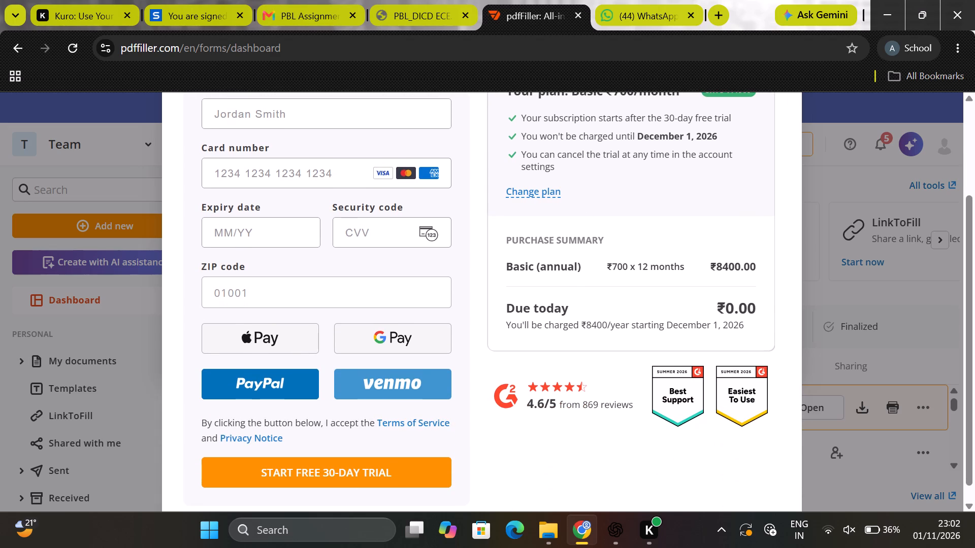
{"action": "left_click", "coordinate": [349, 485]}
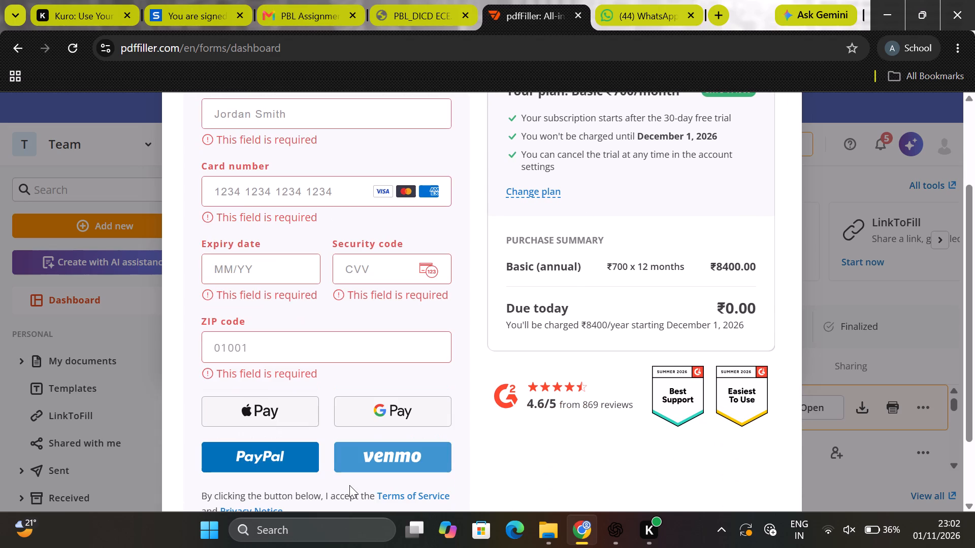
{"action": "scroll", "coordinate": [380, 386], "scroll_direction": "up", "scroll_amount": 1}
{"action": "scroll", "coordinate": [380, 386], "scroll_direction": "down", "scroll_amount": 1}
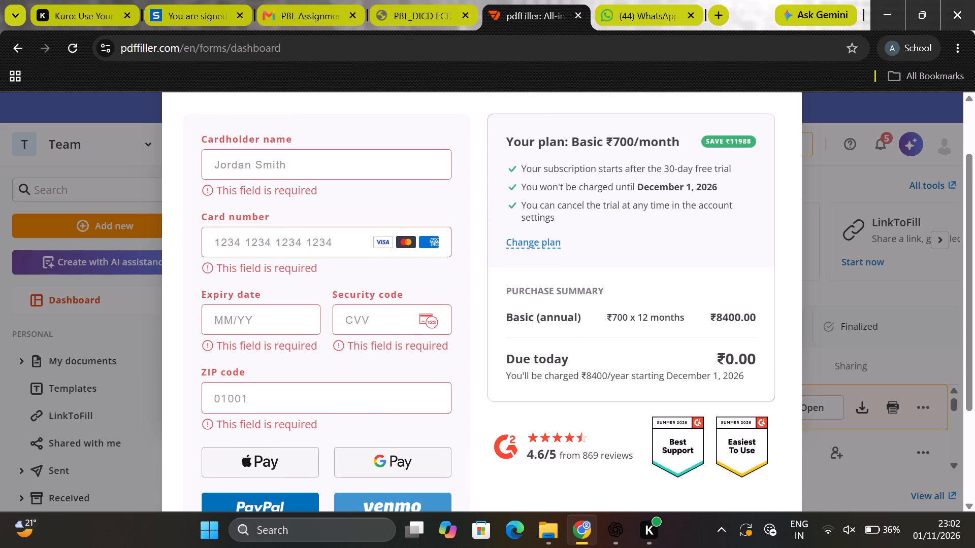
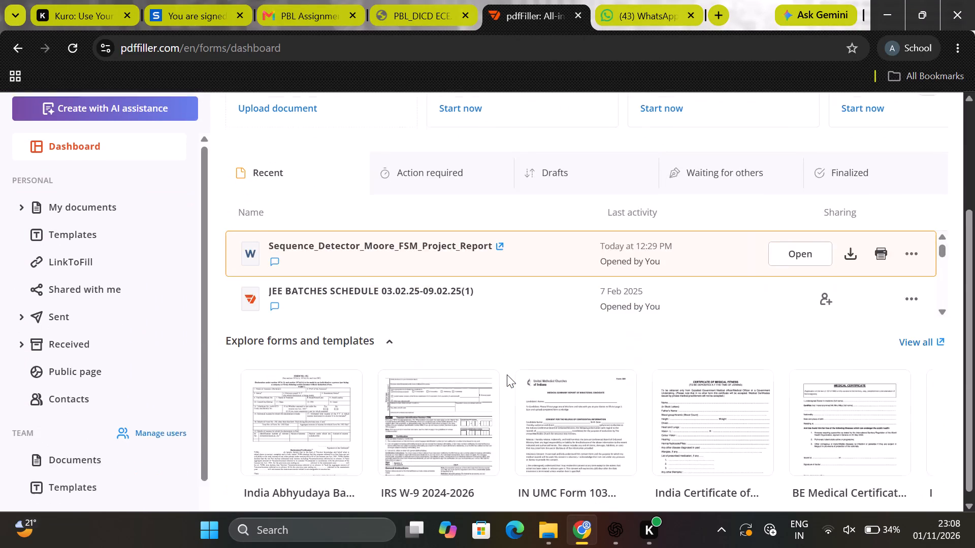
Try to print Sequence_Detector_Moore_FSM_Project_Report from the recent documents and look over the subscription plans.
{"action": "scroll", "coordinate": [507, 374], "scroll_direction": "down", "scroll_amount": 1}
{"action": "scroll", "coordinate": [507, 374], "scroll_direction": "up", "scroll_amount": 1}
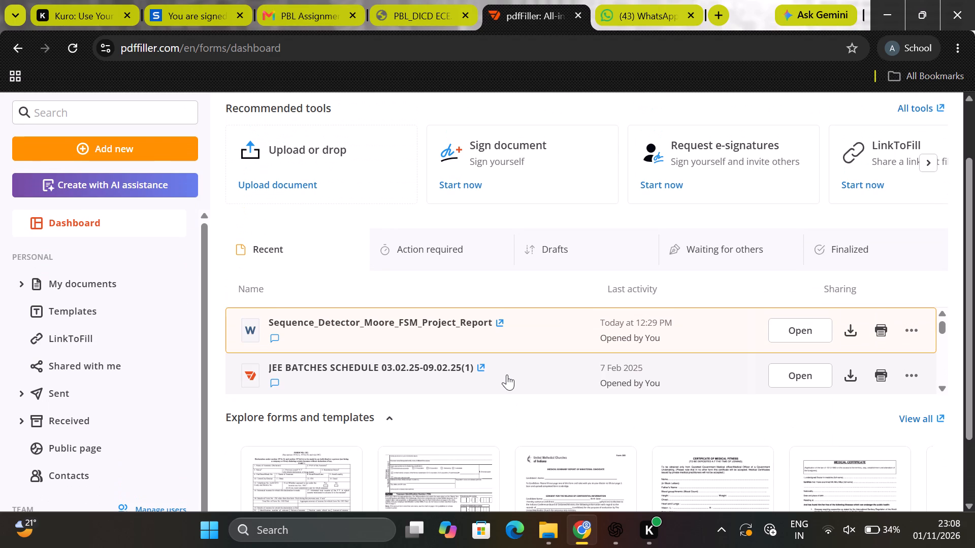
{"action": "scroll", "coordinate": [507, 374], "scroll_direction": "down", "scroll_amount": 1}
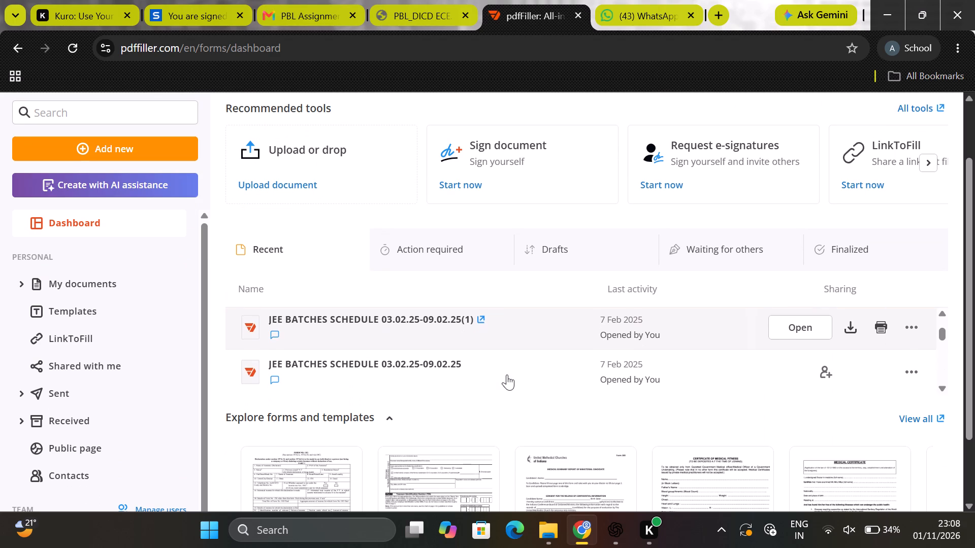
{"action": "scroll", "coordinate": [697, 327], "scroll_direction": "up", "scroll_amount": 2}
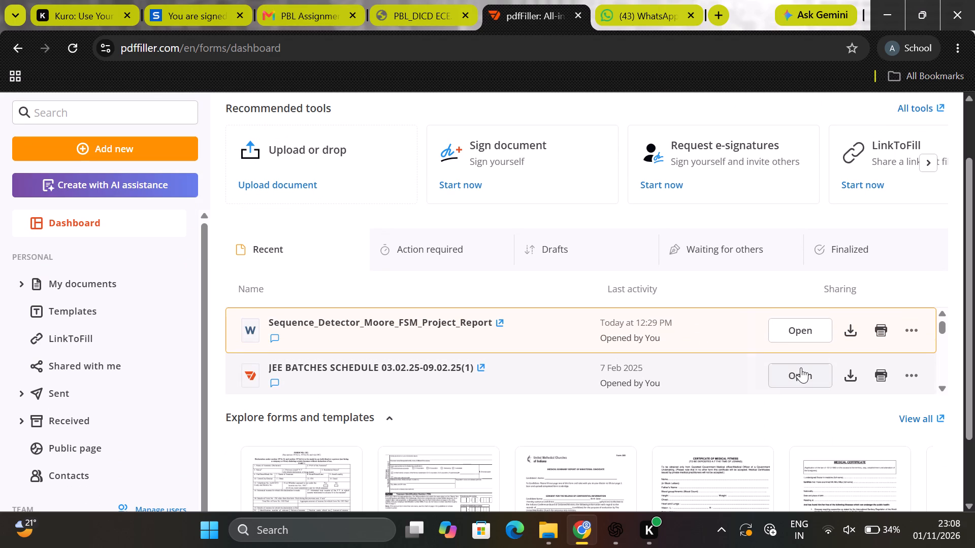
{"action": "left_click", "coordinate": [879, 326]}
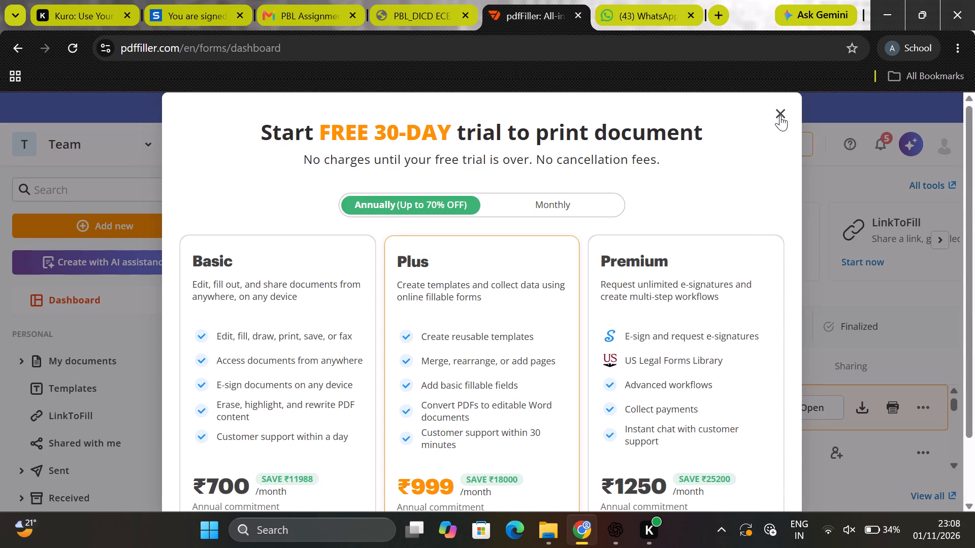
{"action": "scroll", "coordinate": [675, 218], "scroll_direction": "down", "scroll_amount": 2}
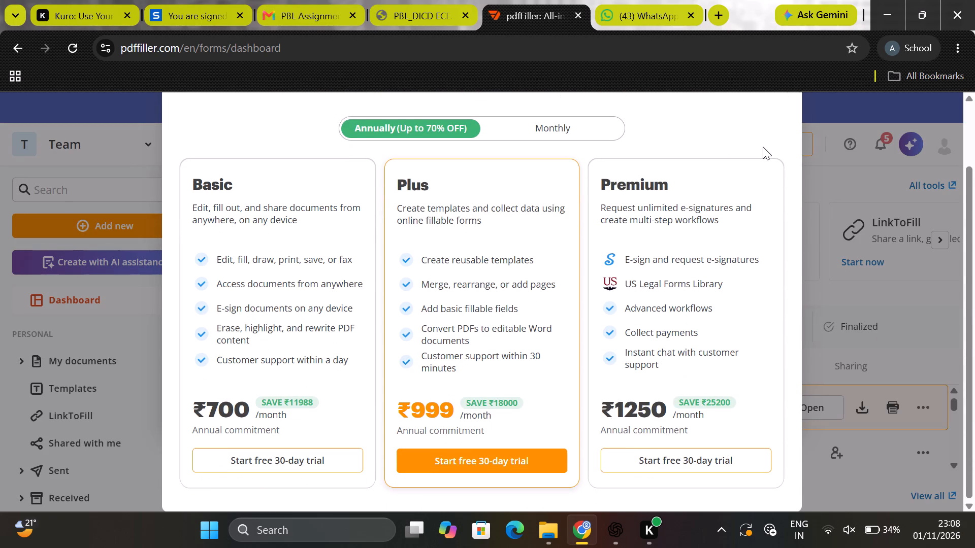
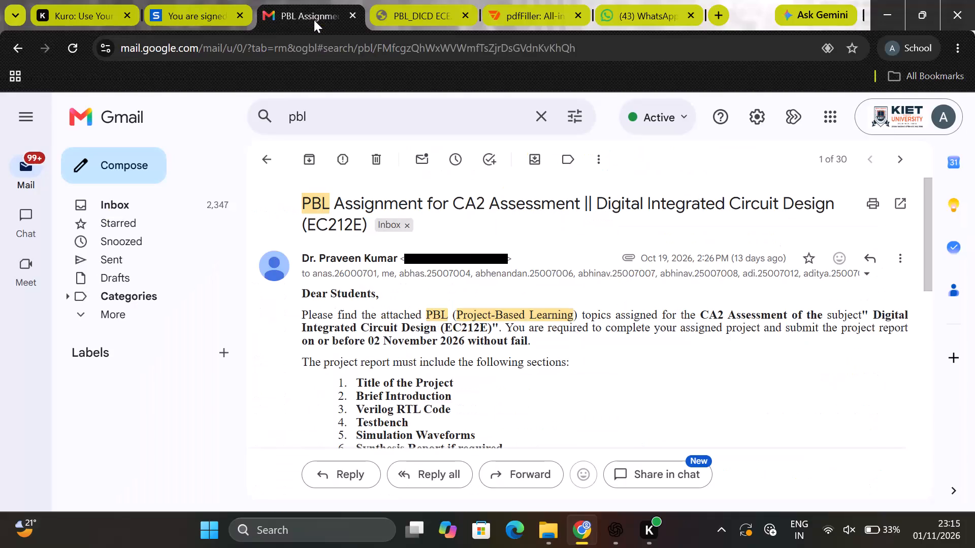
Switch to the open PBL_DICD ECE.pdf to view the list of PBL topics assigned to students.
{"action": "left_click", "coordinate": [443, 0]}
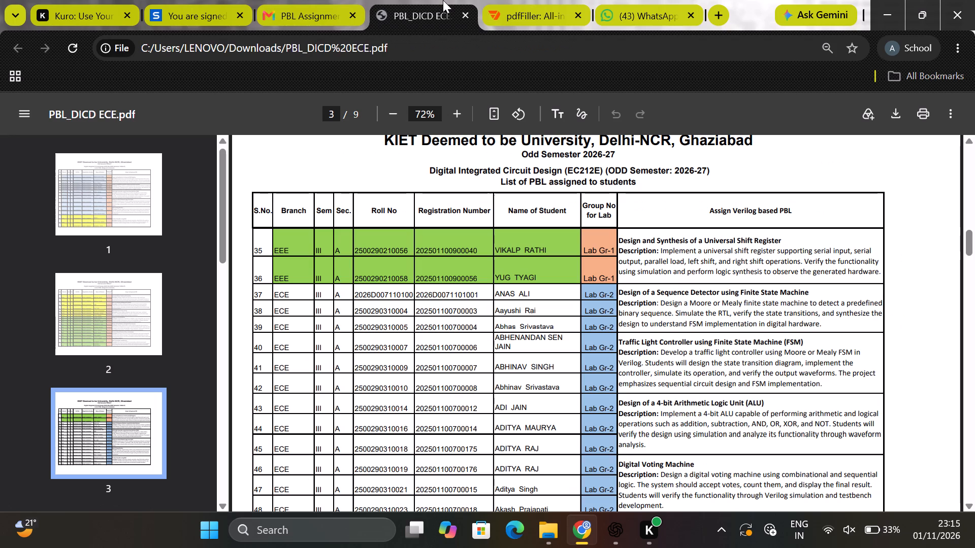
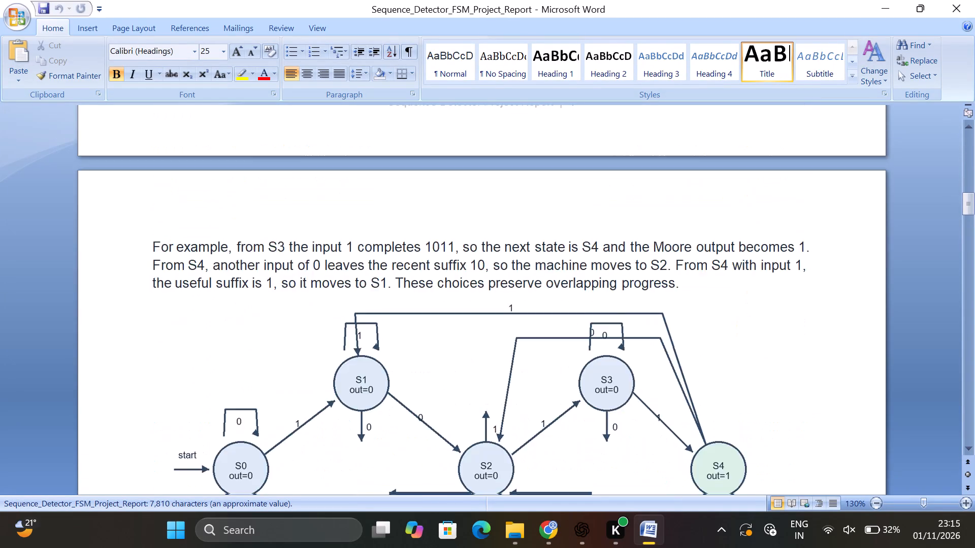
Review the Sequence Detector report in Word, from the states table and state diagram through the Verilog code and testbench to the conclusion.
{"action": "scroll", "coordinate": [699, 210], "scroll_direction": "down", "scroll_amount": 5}
{"action": "scroll", "coordinate": [699, 210], "scroll_direction": "up", "scroll_amount": 8}
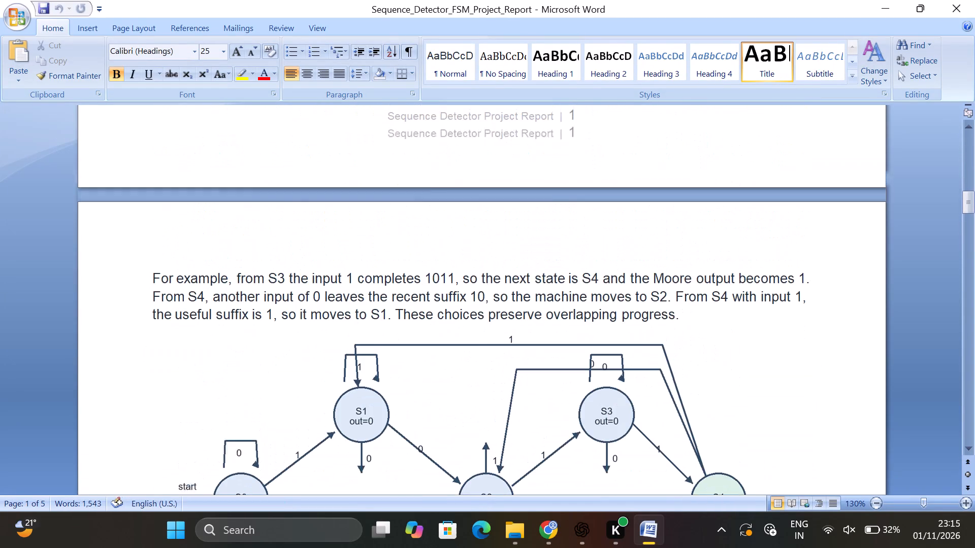
{"action": "scroll", "coordinate": [699, 210], "scroll_direction": "up", "scroll_amount": 5}
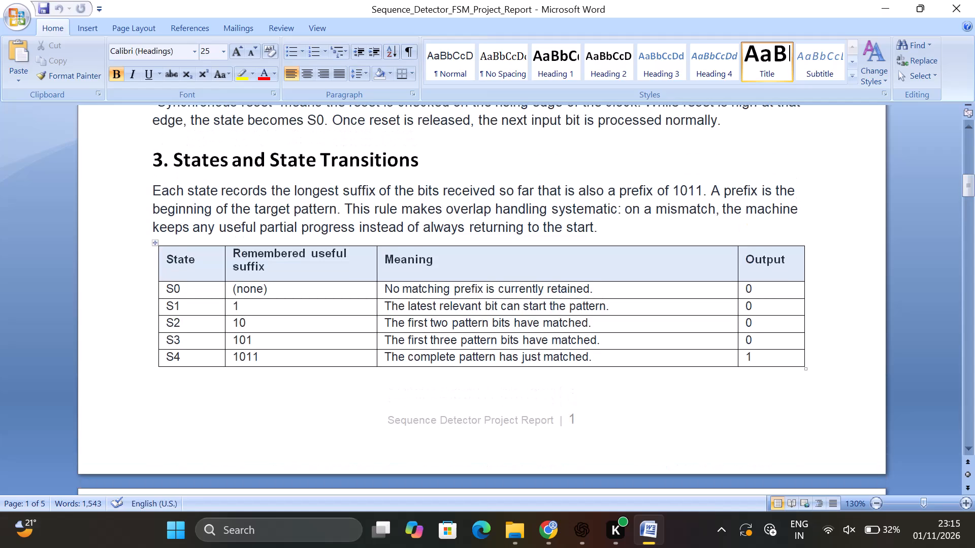
{"action": "scroll", "coordinate": [699, 210], "scroll_direction": "down", "scroll_amount": 19}
{"action": "scroll", "coordinate": [699, 210], "scroll_direction": "down", "scroll_amount": 7}
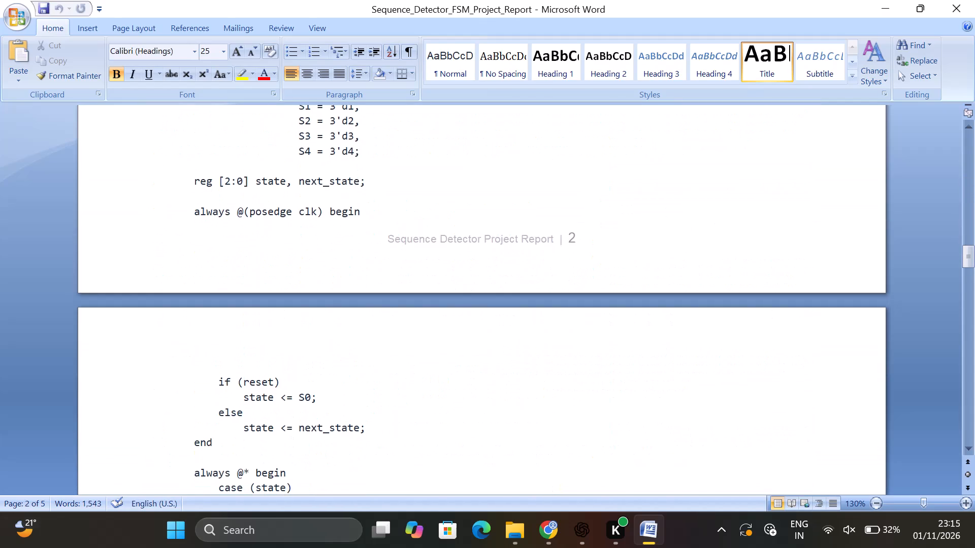
{"action": "scroll", "coordinate": [699, 210], "scroll_direction": "down", "scroll_amount": 10}
{"action": "scroll", "coordinate": [699, 210], "scroll_direction": "up", "scroll_amount": 5}
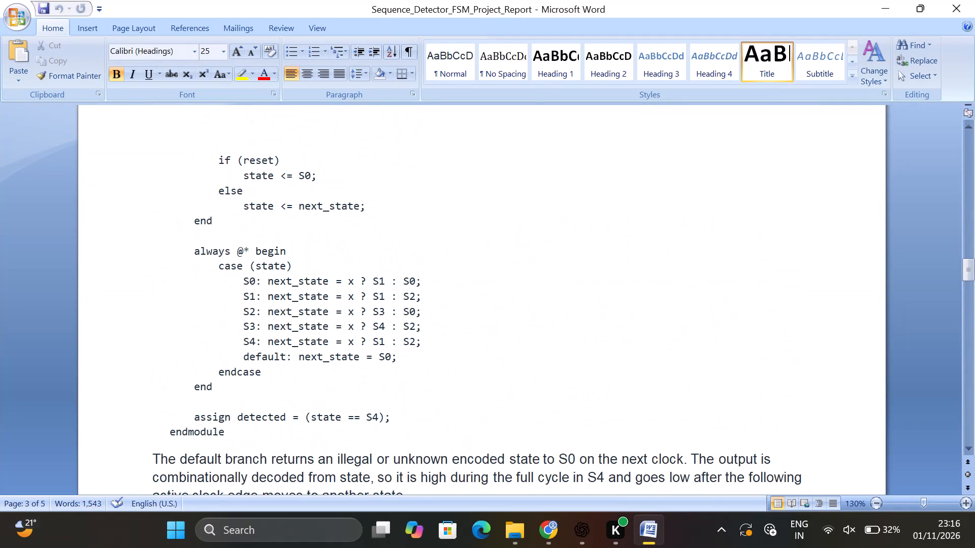
{"action": "scroll", "coordinate": [699, 210], "scroll_direction": "down", "scroll_amount": 14}
{"action": "scroll", "coordinate": [699, 210], "scroll_direction": "up", "scroll_amount": 8}
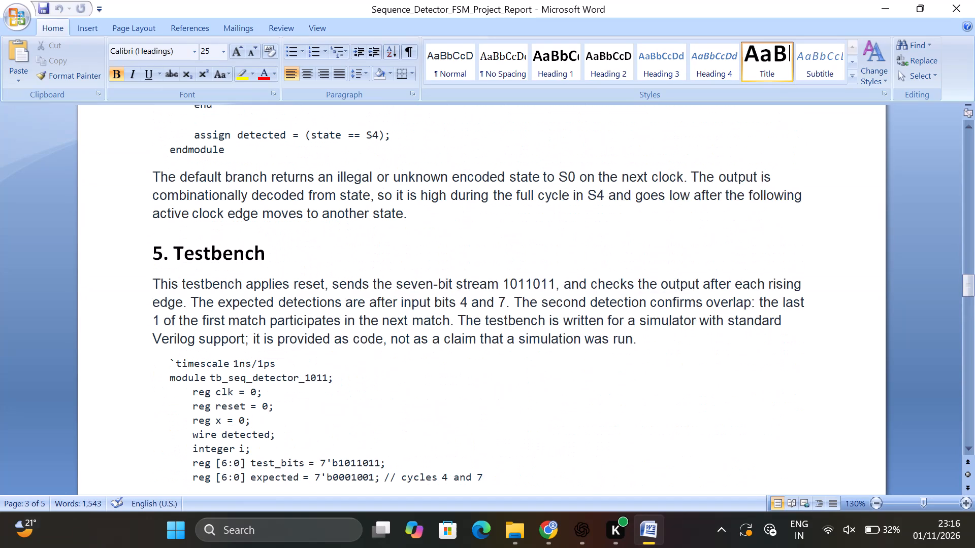
{"action": "scroll", "coordinate": [699, 210], "scroll_direction": "down", "scroll_amount": 17}
{"action": "scroll", "coordinate": [699, 210], "scroll_direction": "down", "scroll_amount": 5}
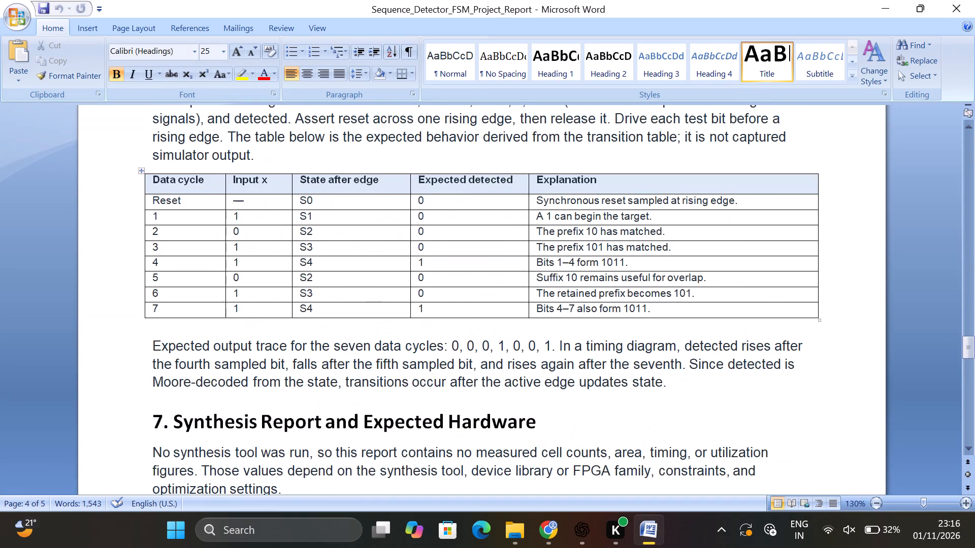
{"action": "scroll", "coordinate": [699, 210], "scroll_direction": "down", "scroll_amount": 15}
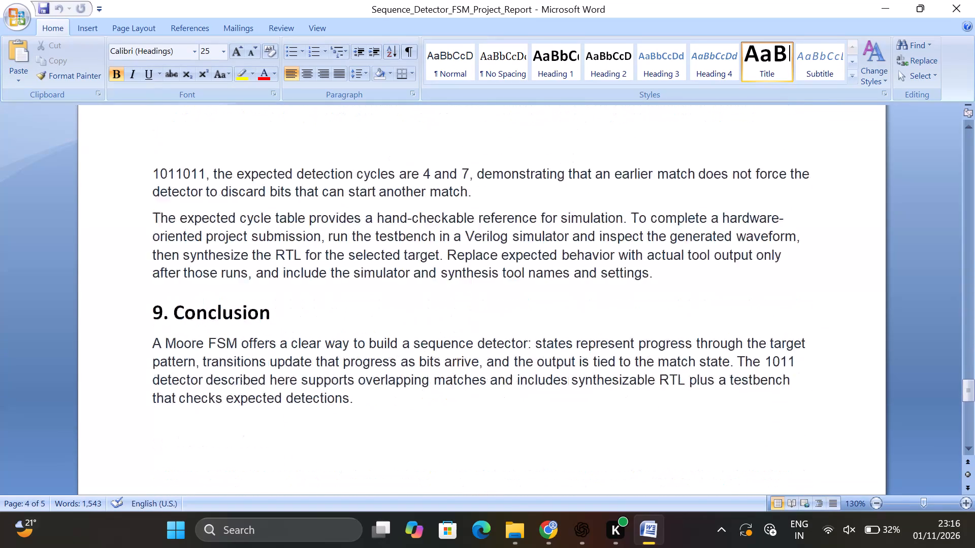
{"action": "scroll", "coordinate": [699, 210], "scroll_direction": "down", "scroll_amount": 2}
{"action": "scroll", "coordinate": [699, 210], "scroll_direction": "down", "scroll_amount": 20}
{"action": "scroll", "coordinate": [699, 210], "scroll_direction": "down", "scroll_amount": 3}
{"action": "scroll", "coordinate": [699, 210], "scroll_direction": "up", "scroll_amount": 20}
{"action": "scroll", "coordinate": [699, 210], "scroll_direction": "up", "scroll_amount": 20}
{"action": "scroll", "coordinate": [699, 210], "scroll_direction": "up", "scroll_amount": 3}
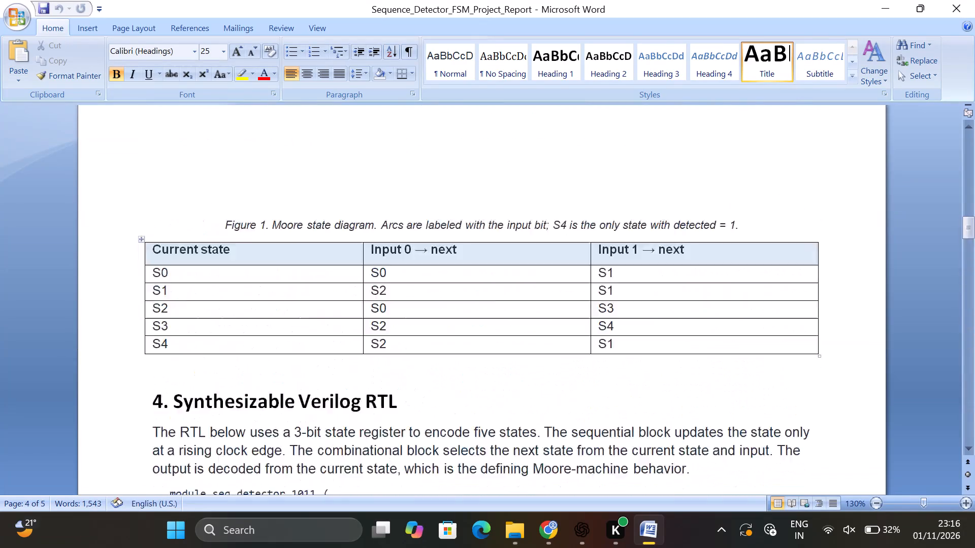
Insert blank lines before the report title to push it onto page 2, leaving an empty first page for a cover.
{"action": "scroll", "coordinate": [699, 210], "scroll_direction": "up", "scroll_amount": 20}
{"action": "scroll", "coordinate": [699, 210], "scroll_direction": "up", "scroll_amount": 20}
{"action": "scroll", "coordinate": [699, 210], "scroll_direction": "up", "scroll_amount": 20}
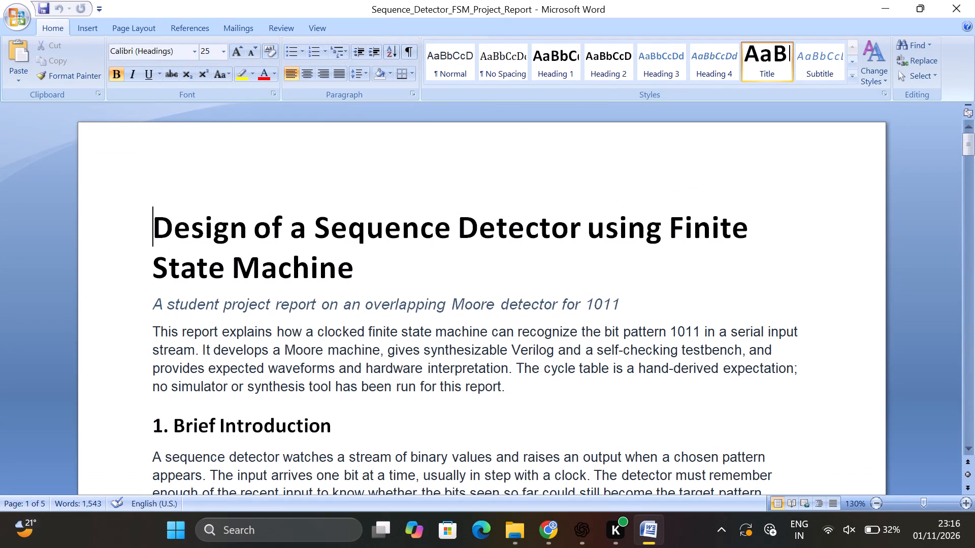
{"action": "left_click", "coordinate": [155, 230]}
{"action": "key", "text": "Return"}
{"action": "key", "text": "Return"}
{"action": "key", "text": "Return"}
{"action": "key", "text": "Return"}
{"action": "key", "text": "Return"}
{"action": "key", "text": "Return"}
{"action": "key", "text": "Return"}
{"action": "key", "text": "Return"}
{"action": "key", "text": "Return"}
{"action": "key", "text": "Return"}
{"action": "key", "text": "Return"}
{"action": "key", "text": "Return"}
{"action": "key", "text": "Return"}
{"action": "key", "text": "Return"}
{"action": "key", "text": "Return"}
{"action": "key", "text": "Return"}
{"action": "key", "text": "Return"}
{"action": "key", "text": "Return"}
{"action": "key", "text": "Return"}
{"action": "key", "text": "Return"}
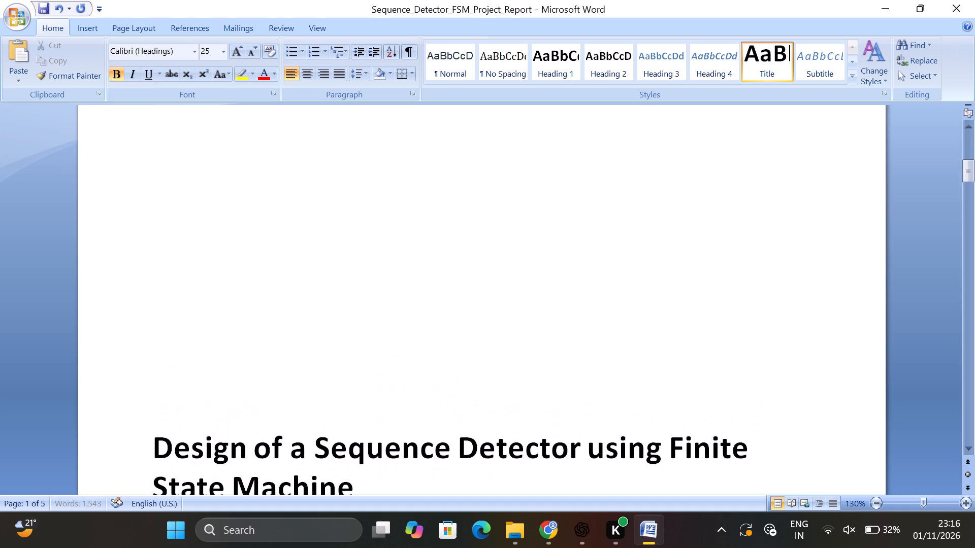
{"action": "key", "text": "Return"}
Enter the heading "KIET DEEMED TO BE UNIVERSITY" at font size 20 on the first line of the blank first page.
{"action": "scroll", "coordinate": [329, 328], "scroll_direction": "down", "scroll_amount": 16}
{"action": "scroll", "coordinate": [329, 328], "scroll_direction": "up", "scroll_amount": 20}
{"action": "scroll", "coordinate": [329, 328], "scroll_direction": "up", "scroll_amount": 15}
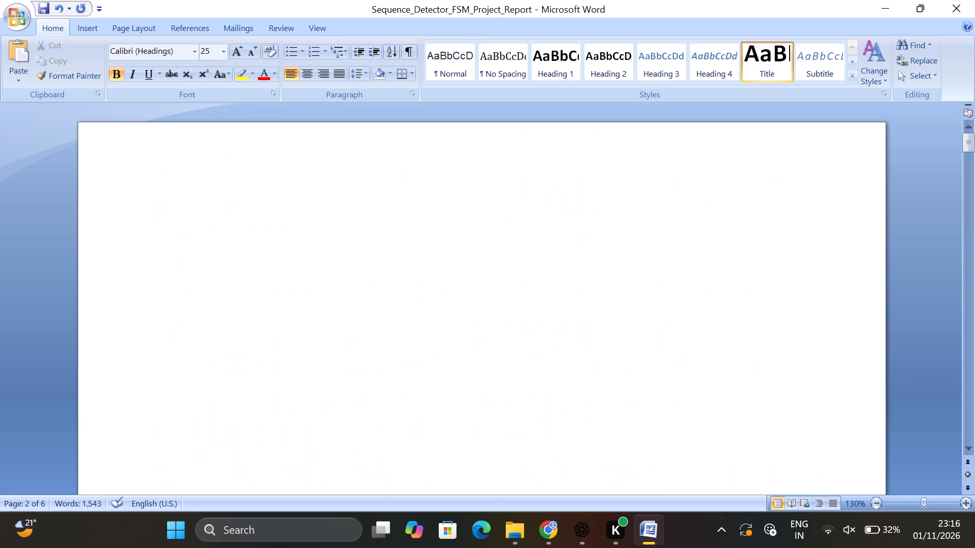
{"action": "scroll", "coordinate": [329, 328], "scroll_direction": "up", "scroll_amount": 5}
{"action": "scroll", "coordinate": [283, 251], "scroll_direction": "down", "scroll_amount": 2}
{"action": "left_click", "coordinate": [278, 236]}
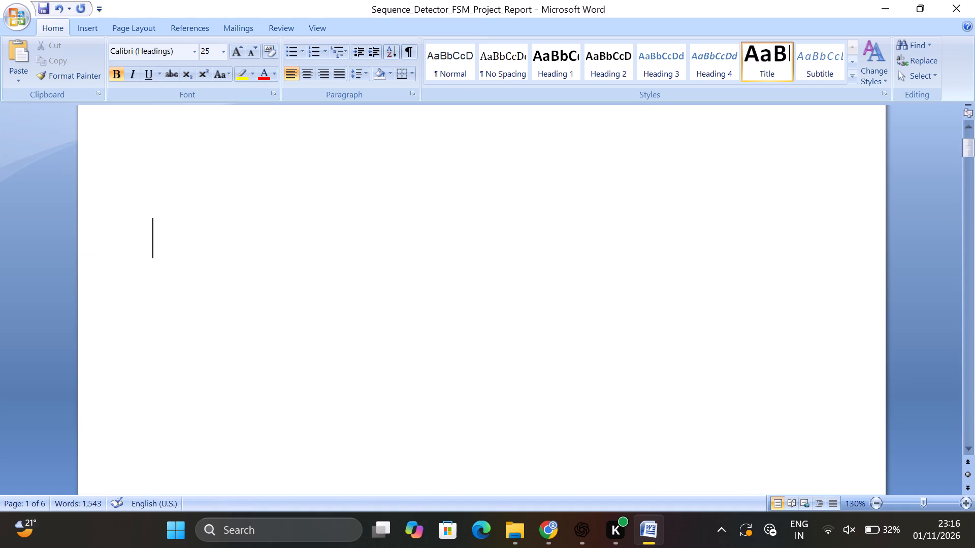
{"action": "scroll", "coordinate": [278, 236], "scroll_direction": "up", "scroll_amount": 6}
{"action": "left_click", "coordinate": [278, 236]}
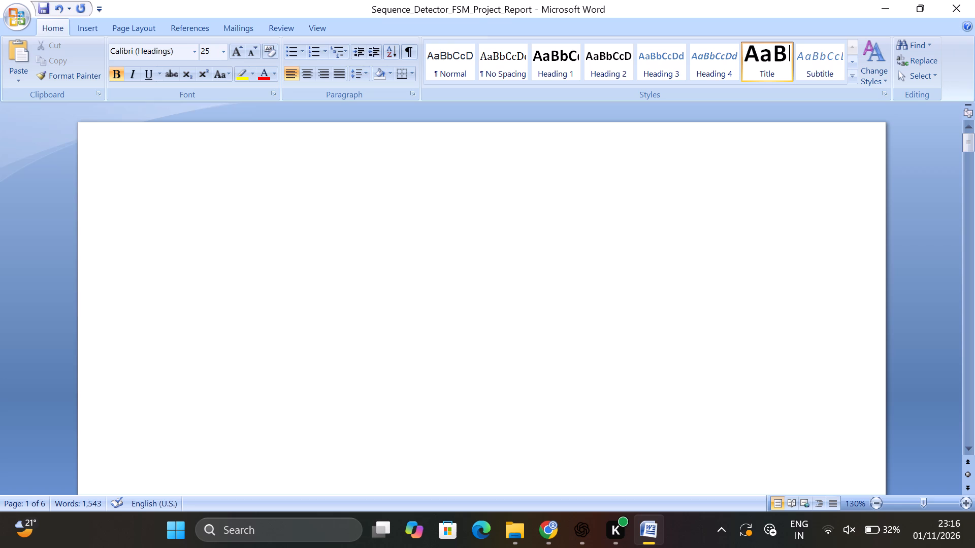
{"action": "left_click", "coordinate": [222, 45]}
{"action": "left_click", "coordinate": [208, 163]}
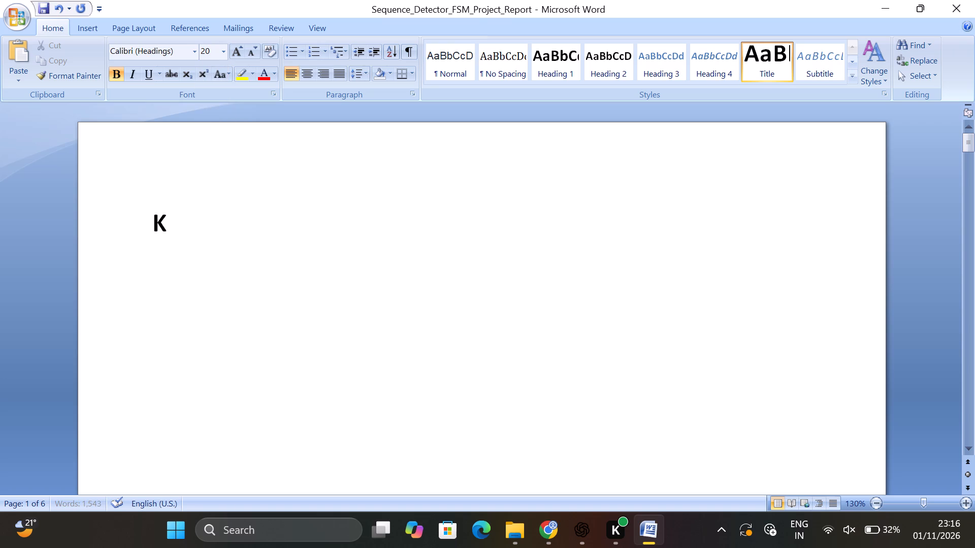
{"action": "type", "text": "IET DEEMD"}
{"action": "key", "text": "BackSpace"}
{"action": "type", "text": "ED T"}
{"action": "key", "text": "space"}
{"action": "key", "text": "BackSpace"}
{"action": "type", "text": "O BEUNIVERSITY"}
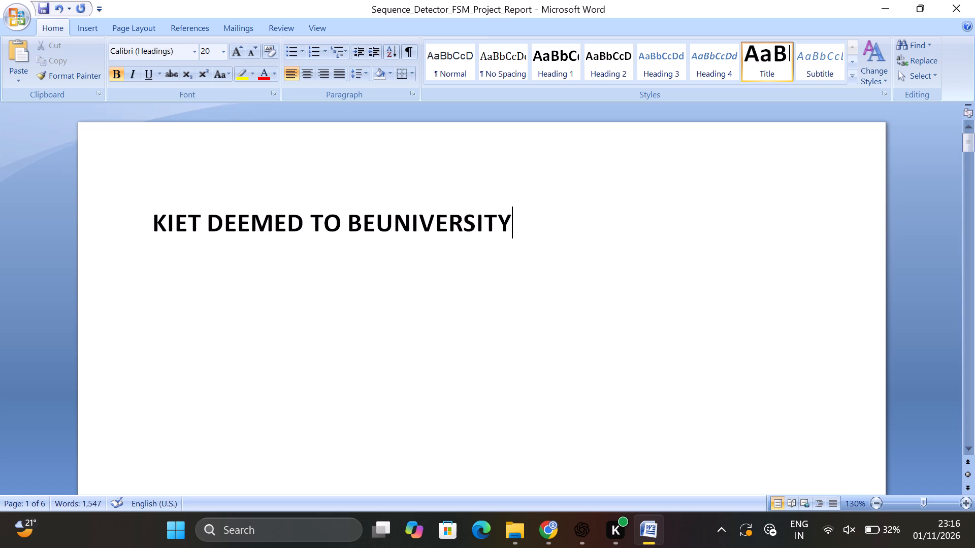
{"action": "left_click", "coordinate": [375, 218]}
{"action": "key", "text": "space"}
{"action": "key", "text": "space"}
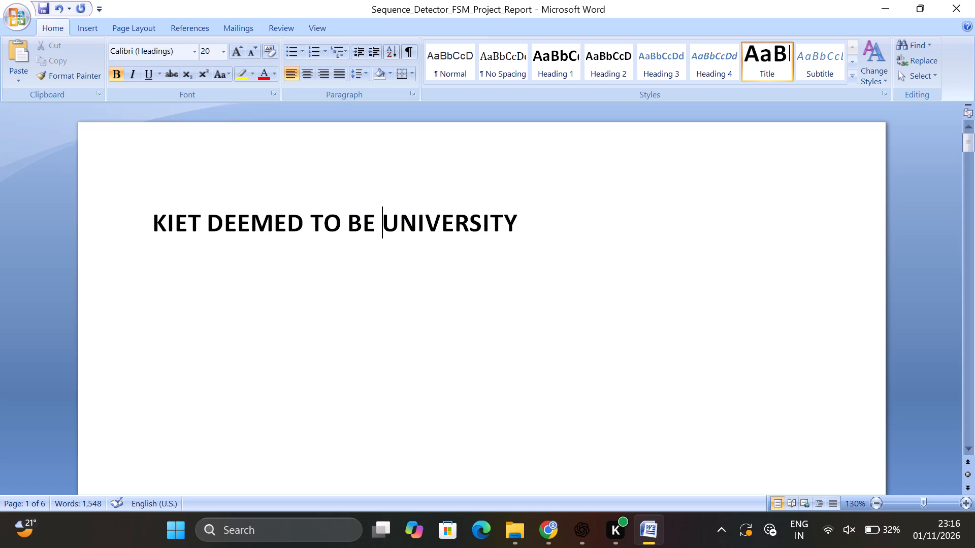
Indent the university heading with leading spaces so that it sits roughly centred across the page.
{"action": "left_click", "coordinate": [153, 219]}
{"action": "key", "text": "space"}
{"action": "key", "text": "space"}
{"action": "key", "text": "space"}
{"action": "key", "text": "space"}
{"action": "key", "text": "space"}
{"action": "key", "text": "space"}
{"action": "key", "text": "space"}
{"action": "key", "text": "space"}
{"action": "key", "text": "space"}
{"action": "key", "text": "space"}
{"action": "key", "text": "space"}
{"action": "key", "text": "space"}
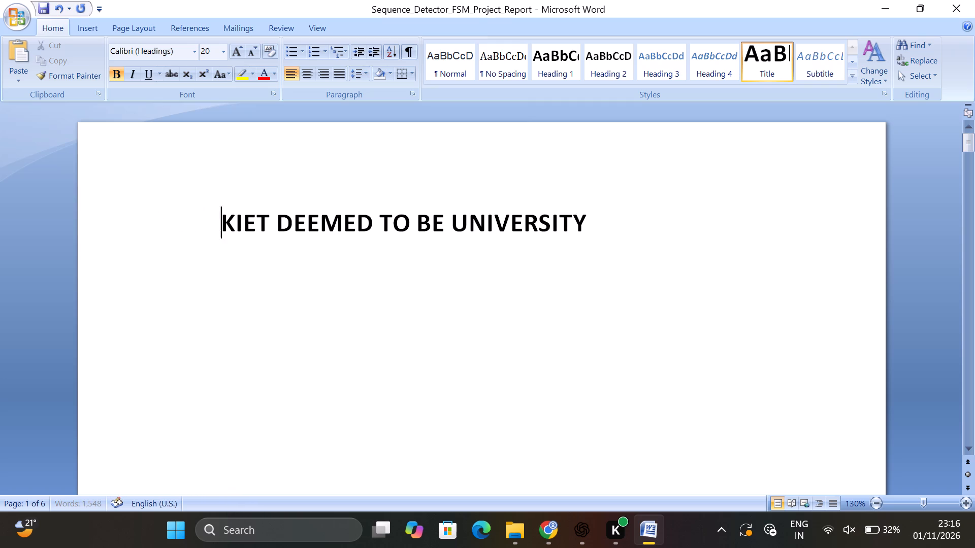
{"action": "key", "text": "space"}
{"action": "key", "text": "space"}
{"action": "key", "text": "space"}
{"action": "key", "text": "space"}
{"action": "key", "text": "space"}
{"action": "key", "text": "space"}
{"action": "key", "text": "space"}
{"action": "key", "text": "space"}
{"action": "key", "text": "space"}
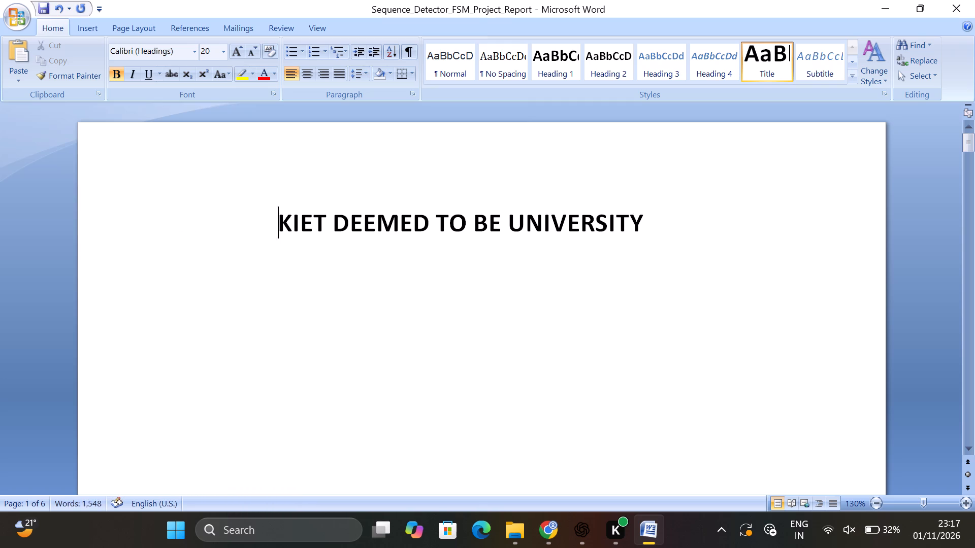
{"action": "key", "text": "space"}
{"action": "scroll", "coordinate": [153, 219], "scroll_direction": "down", "scroll_amount": 3}
{"action": "scroll", "coordinate": [153, 219], "scroll_direction": "up", "scroll_amount": 3}
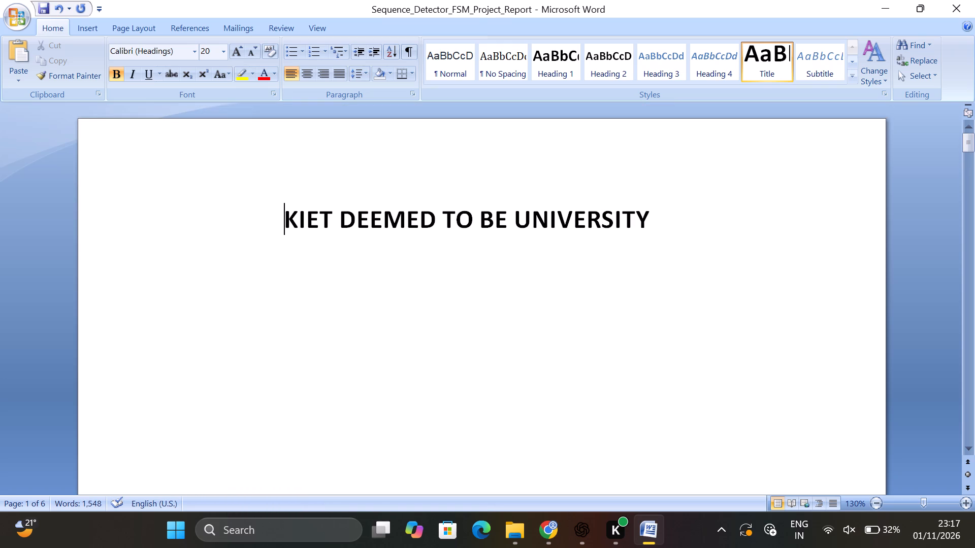
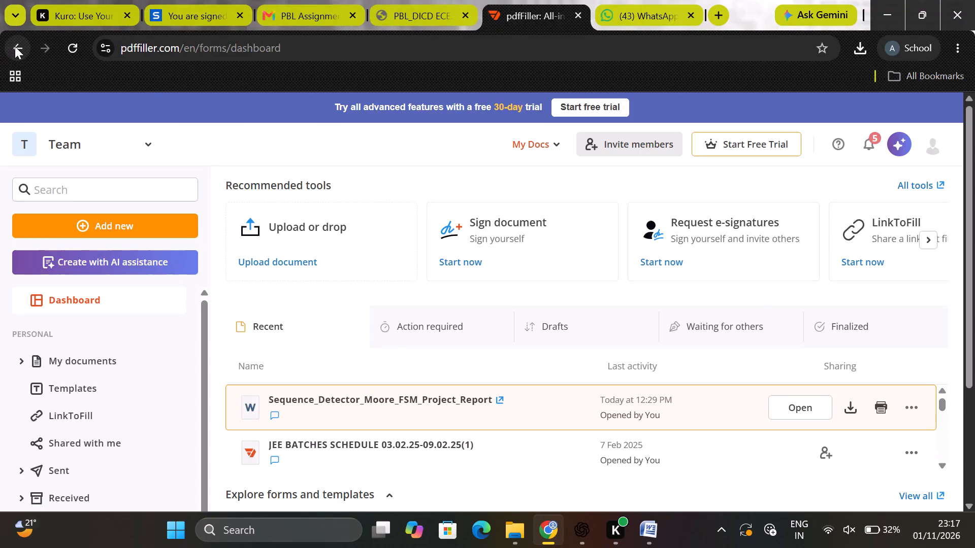
{"action": "left_click", "coordinate": [15, 46]}
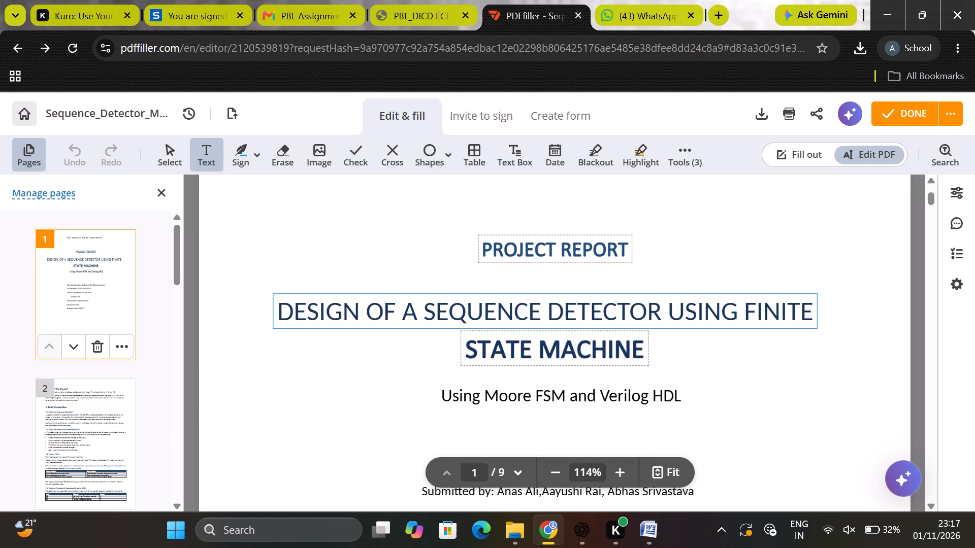
Copy the title line "DESIGN OF A SEQUENCE DETECTOR USING FINITE" from page 1 of the report.
{"action": "left_click", "coordinate": [280, 309]}
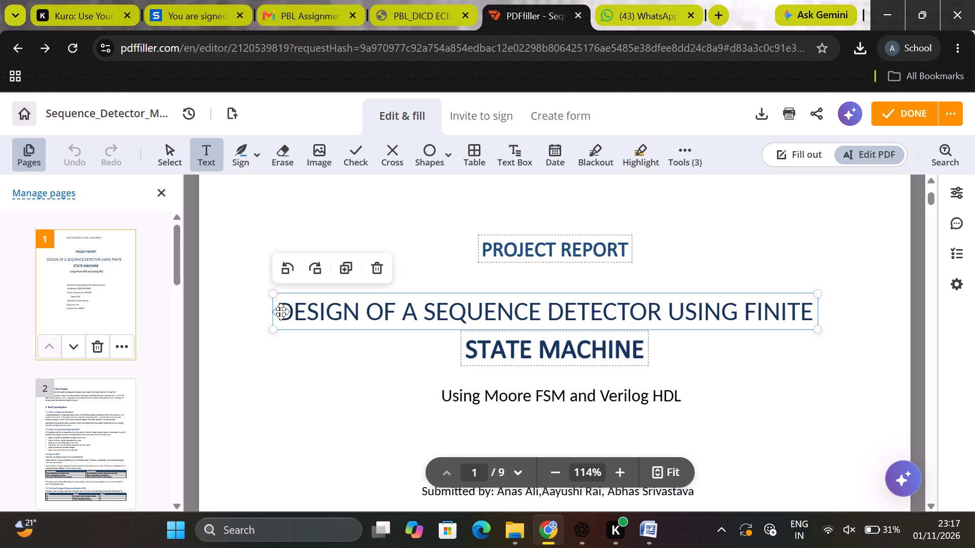
{"action": "left_click", "coordinate": [281, 311]}
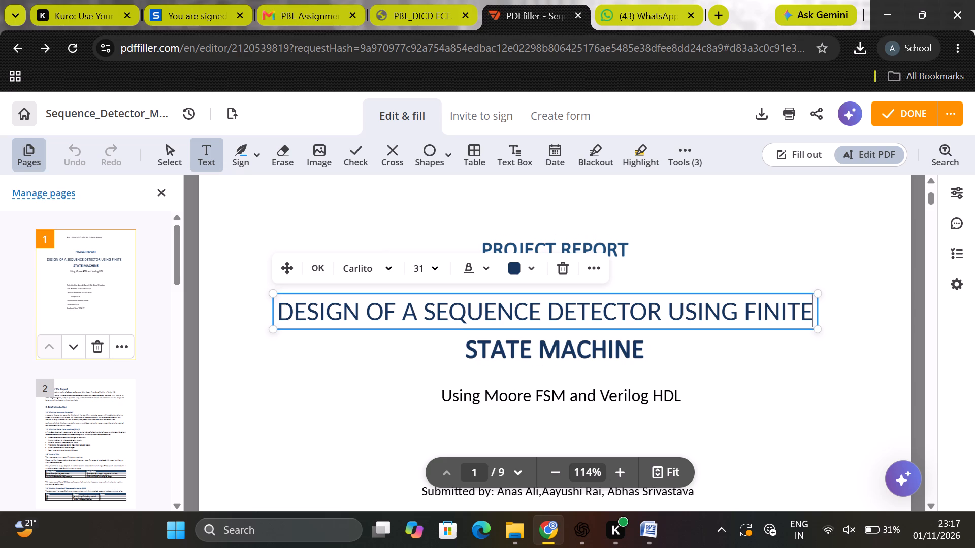
{"action": "left_click_drag", "start_coordinate": [280, 312], "coordinate": [798, 303]}
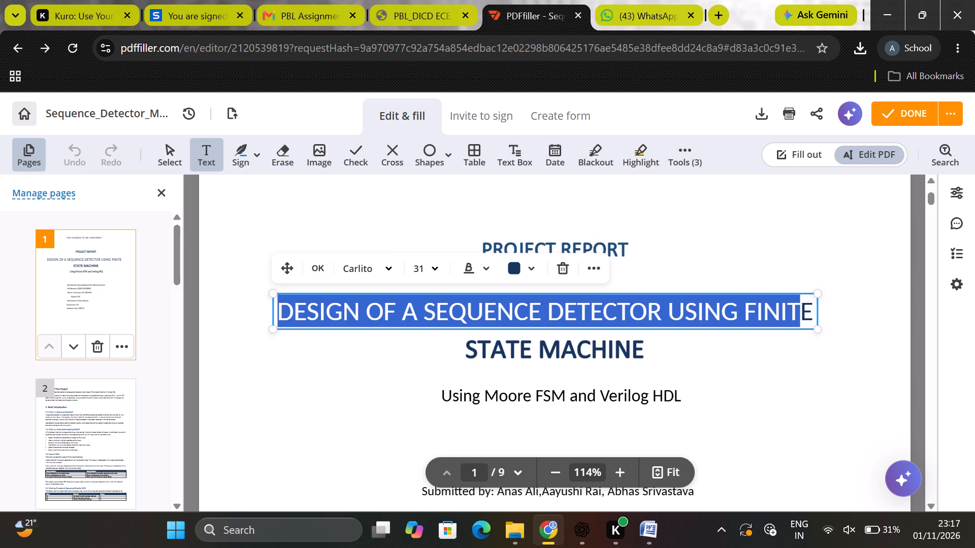
{"action": "left_click", "coordinate": [798, 303]}
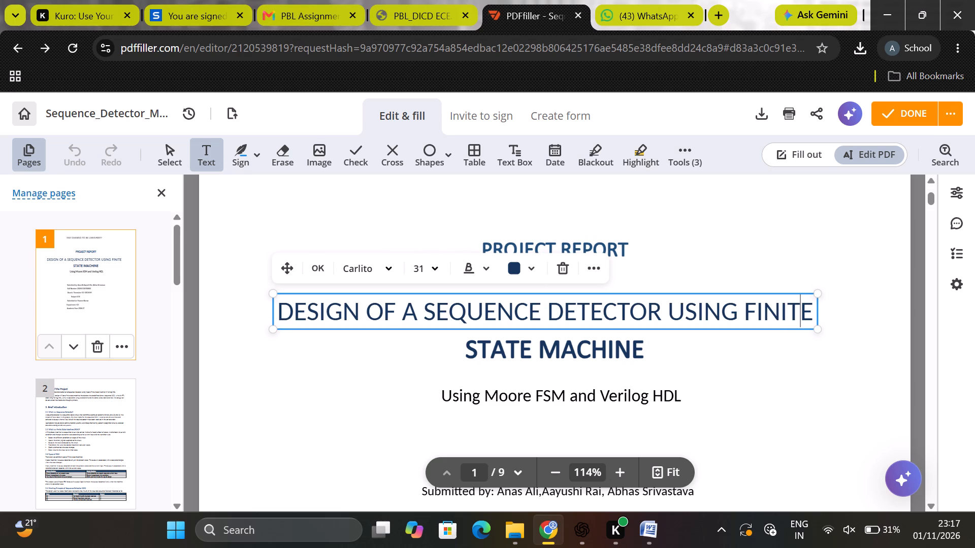
{"action": "left_click", "coordinate": [278, 307]}
{"action": "left_click_drag", "start_coordinate": [278, 307], "coordinate": [818, 325]}
{"action": "key", "text": "ctrl+c"}
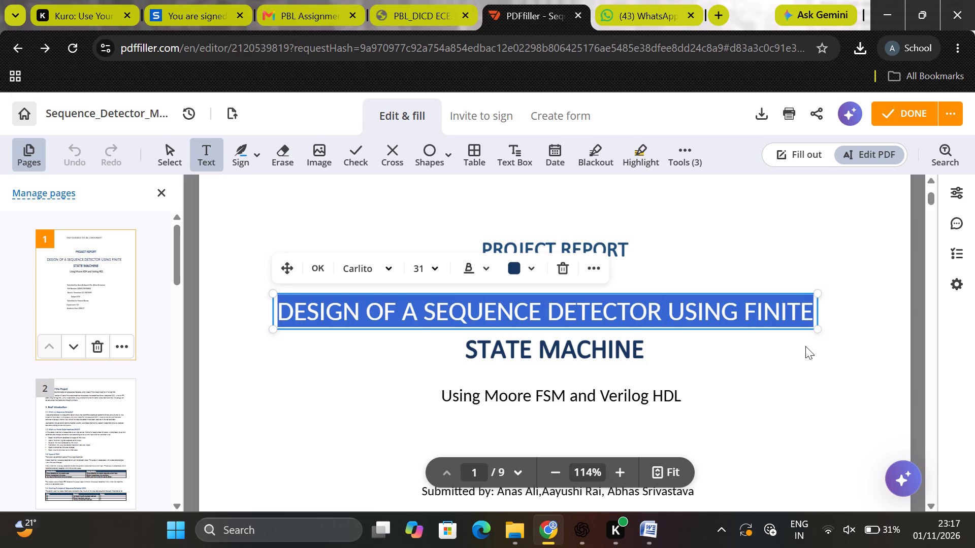
{"action": "left_click", "coordinate": [805, 346]}
Switch to Word and paste the copied title line on a new line below the university heading.
{"action": "left_click", "coordinate": [648, 528]}
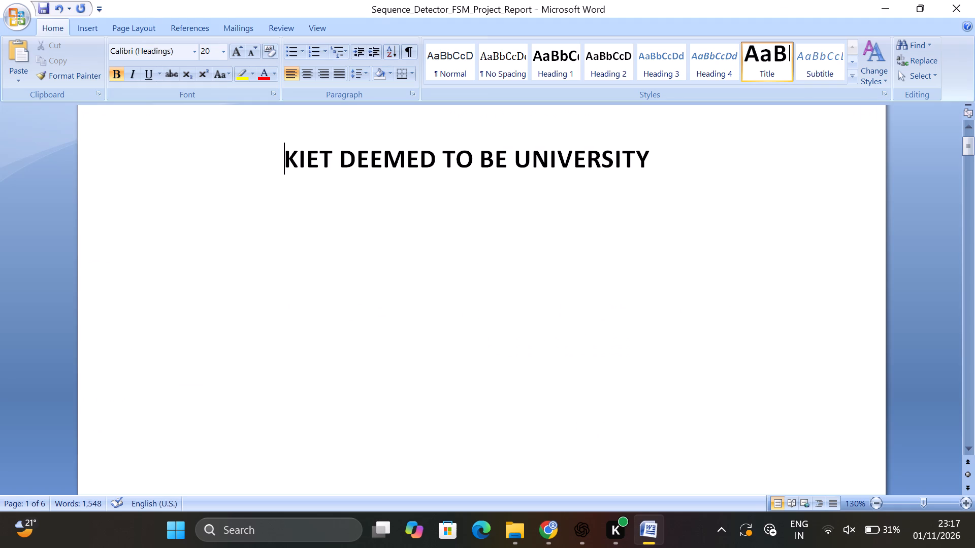
{"action": "left_click", "coordinate": [680, 160]}
{"action": "key", "text": "Return"}
{"action": "key", "text": "ctrl+v"}
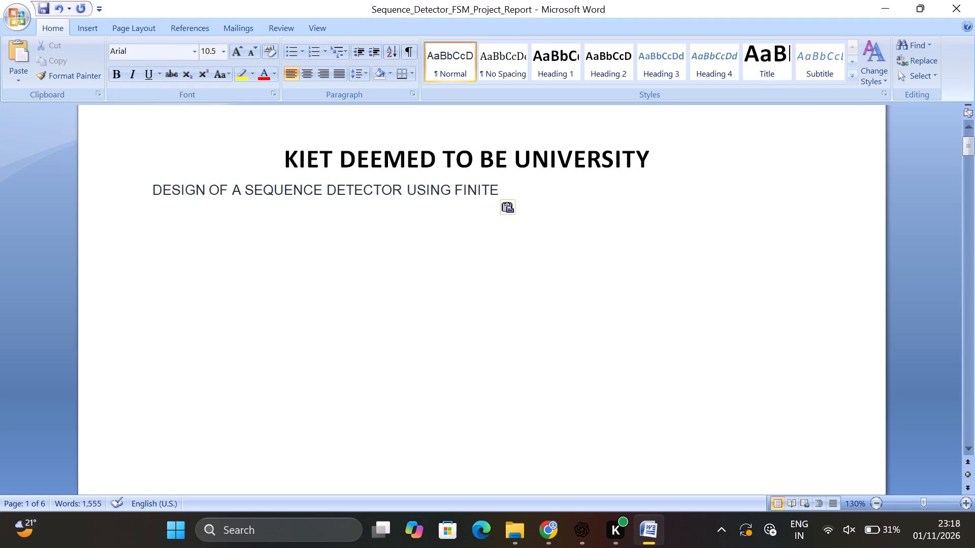
Indent the pasted title line with leading spaces to move it under the university heading.
{"action": "left_click", "coordinate": [147, 188]}
{"action": "key", "text": "space"}
{"action": "key", "text": "space"}
{"action": "key", "text": "space"}
{"action": "key", "text": "space"}
{"action": "key", "text": "space"}
{"action": "key", "text": "space"}
{"action": "key", "text": "space"}
{"action": "key", "text": "space"}
{"action": "key", "text": "space"}
{"action": "key", "text": "space"}
{"action": "key", "text": "space"}
{"action": "key", "text": "space"}
{"action": "key", "text": "space"}
{"action": "key", "text": "space"}
{"action": "key", "text": "space"}
{"action": "key", "text": "space"}
{"action": "key", "text": "space"}
{"action": "key", "text": "space"}
{"action": "key", "text": "space"}
{"action": "key", "text": "space"}
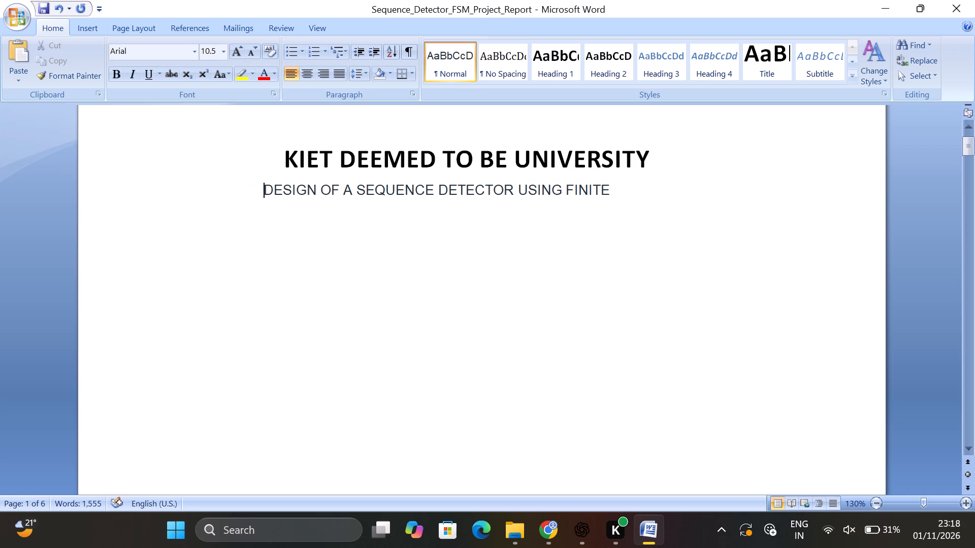
Add the line "PROJECT REPORT" between the university heading and the title line.
{"action": "left_click", "coordinate": [657, 156]}
{"action": "key", "text": "Return"}
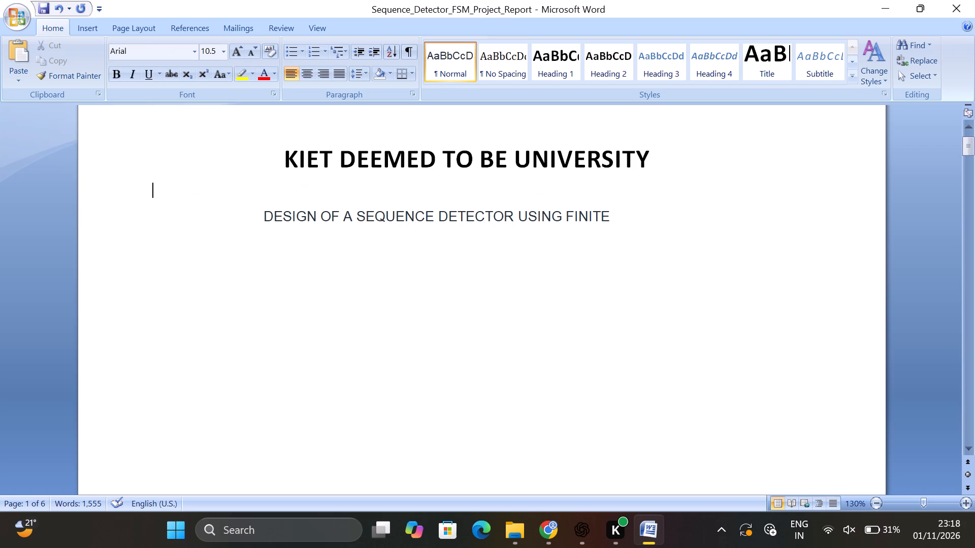
{"action": "key", "text": "p"}
{"action": "type", "text": "ROJECT REPORT"}
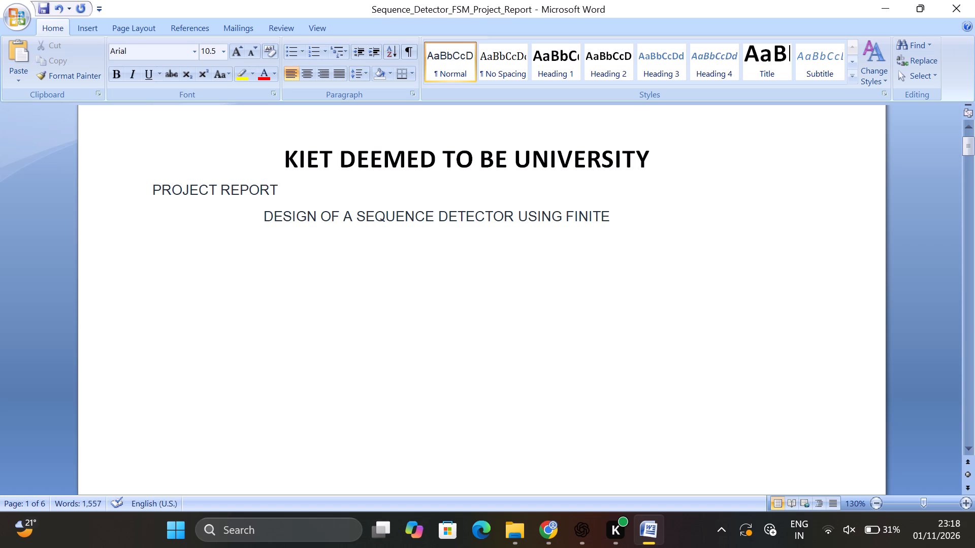
Indent the PROJECT REPORT line with leading spaces so that it sits roughly centred under the university heading.
{"action": "left_click", "coordinate": [149, 184]}
{"action": "key", "text": "space"}
{"action": "key", "text": "space"}
{"action": "key", "text": "space"}
{"action": "key", "text": "space"}
{"action": "key", "text": "space"}
{"action": "key", "text": "space"}
{"action": "key", "text": "space"}
{"action": "key", "text": "space"}
{"action": "key", "text": "space"}
{"action": "key", "text": "space"}
{"action": "key", "text": "space"}
{"action": "key", "text": "space"}
{"action": "key", "text": "space"}
{"action": "key", "text": "space"}
{"action": "key", "text": "space"}
{"action": "key", "text": "space"}
{"action": "key", "text": "space"}
{"action": "key", "text": "space"}
{"action": "key", "text": "space"}
{"action": "key", "text": "space"}
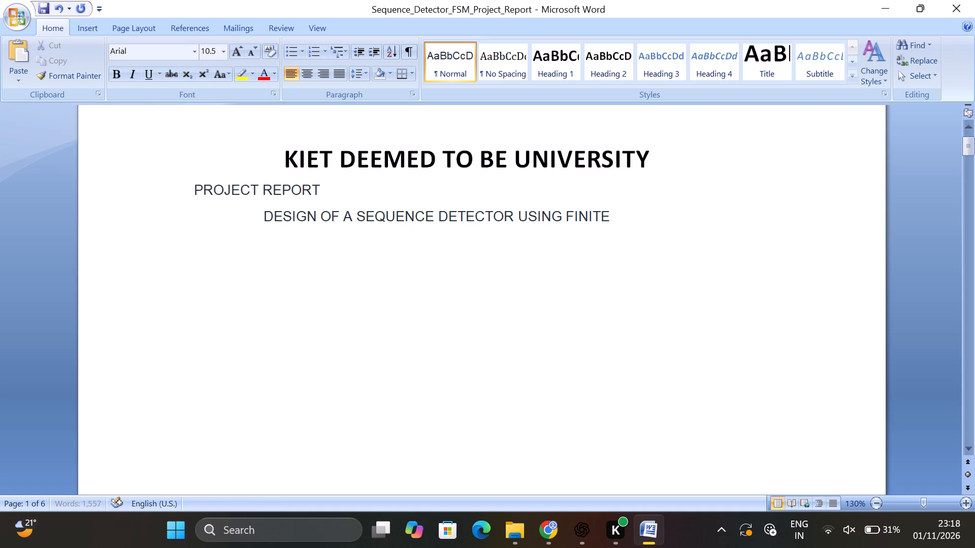
{"action": "key", "text": "space"}
{"action": "key", "text": "space"}
{"action": "key", "text": "space"}
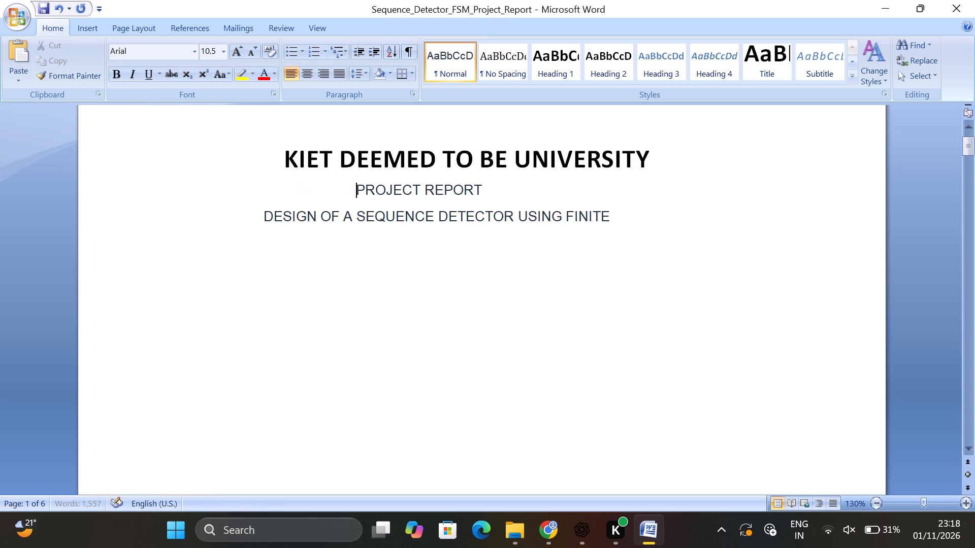
{"action": "key", "text": "space"}
{"action": "key", "text": "space"}
{"action": "key", "text": "space"}
{"action": "key", "text": "space"}
{"action": "key", "text": "space"}
{"action": "key", "text": "space"}
{"action": "scroll", "coordinate": [149, 184], "scroll_direction": "up", "scroll_amount": 4}
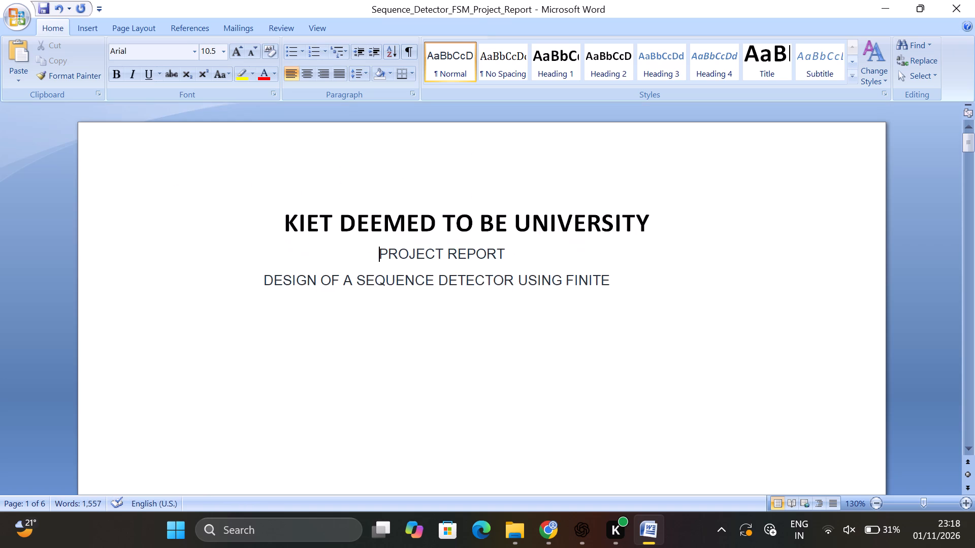
{"action": "key", "text": "space"}
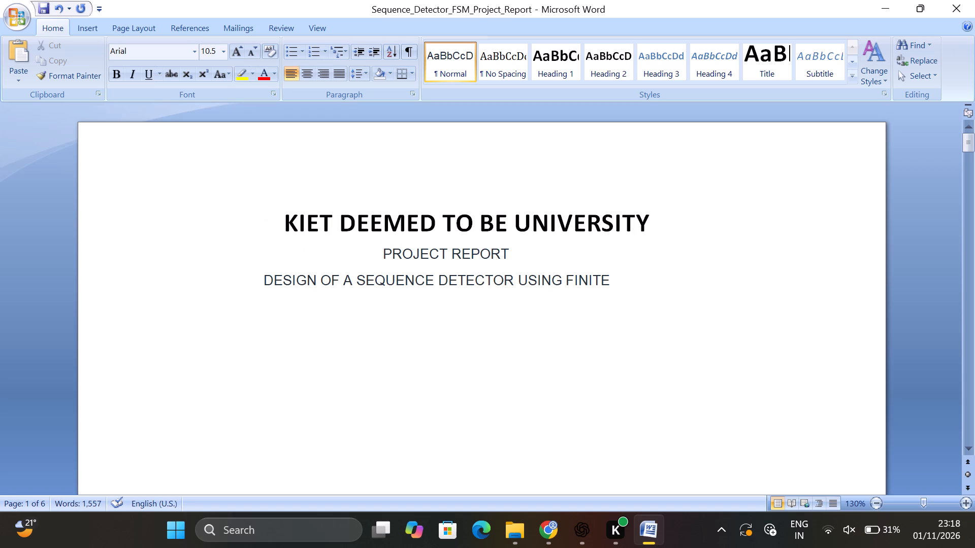
Make the PROJECT REPORT line bold.
{"action": "left_click_drag", "start_coordinate": [388, 254], "coordinate": [510, 253]}
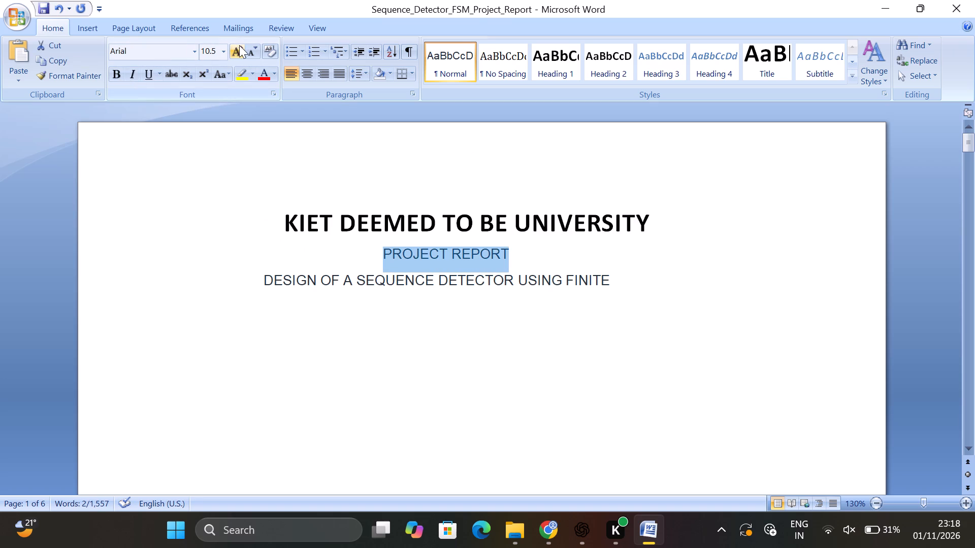
{"action": "left_click", "coordinate": [115, 74]}
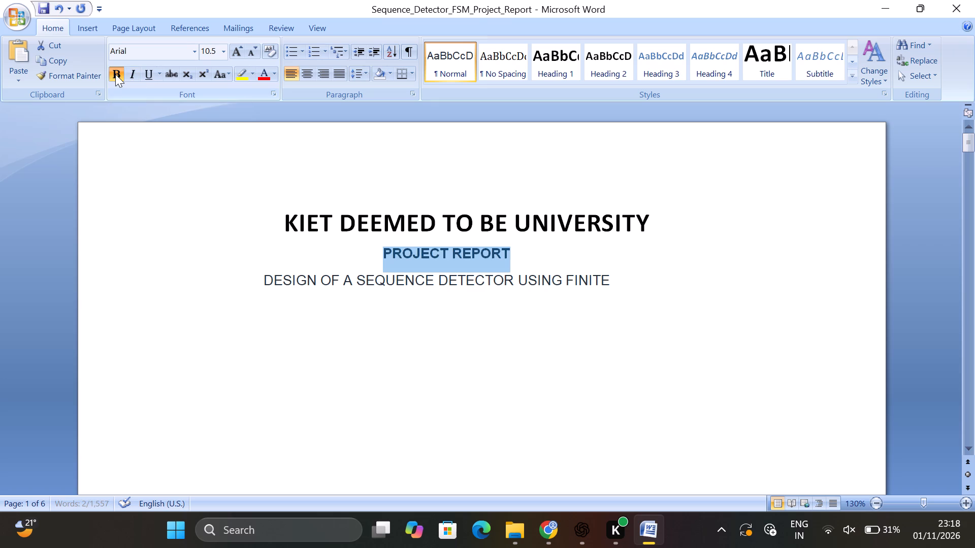
{"action": "left_click", "coordinate": [259, 192]}
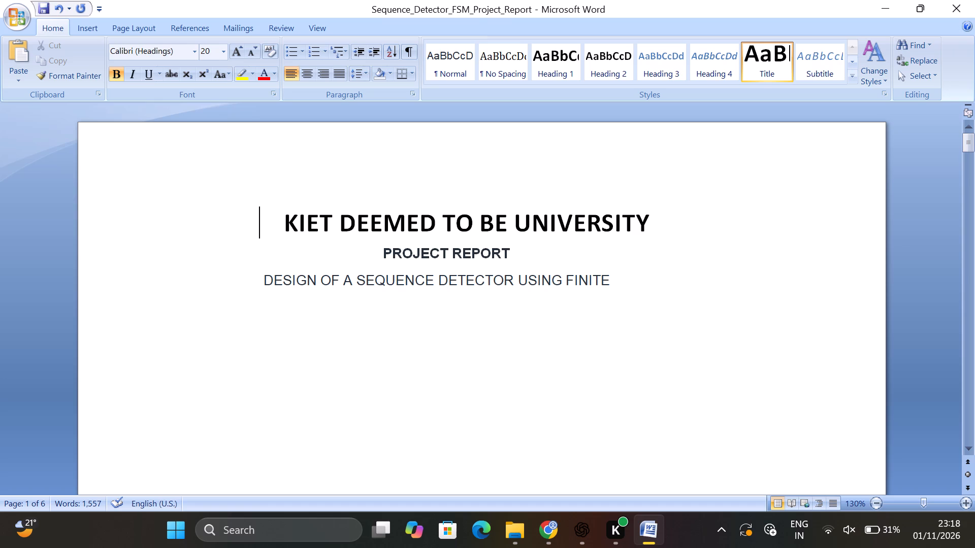
Add more leading spaces to the title line so that its start lines up with the university heading.
{"action": "left_click", "coordinate": [264, 278]}
{"action": "key", "text": "space"}
{"action": "key", "text": "space"}
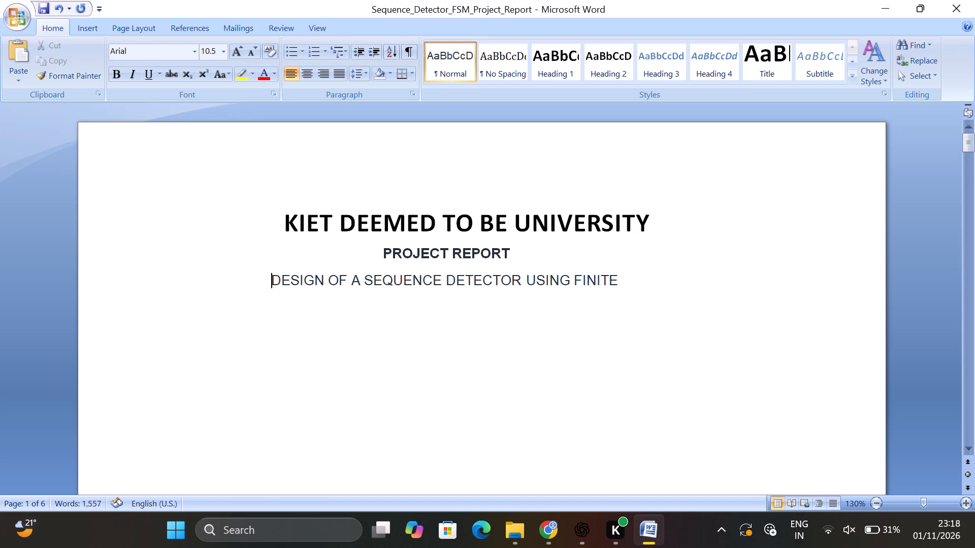
{"action": "key", "text": "space"}
{"action": "key", "text": "space"}
{"action": "key", "text": "space"}
{"action": "key", "text": "space"}
{"action": "key", "text": "space"}
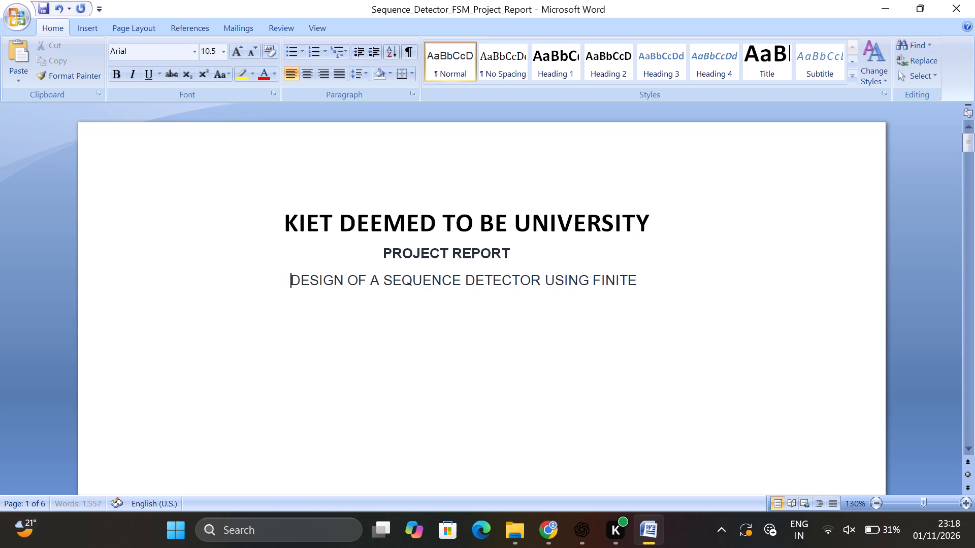
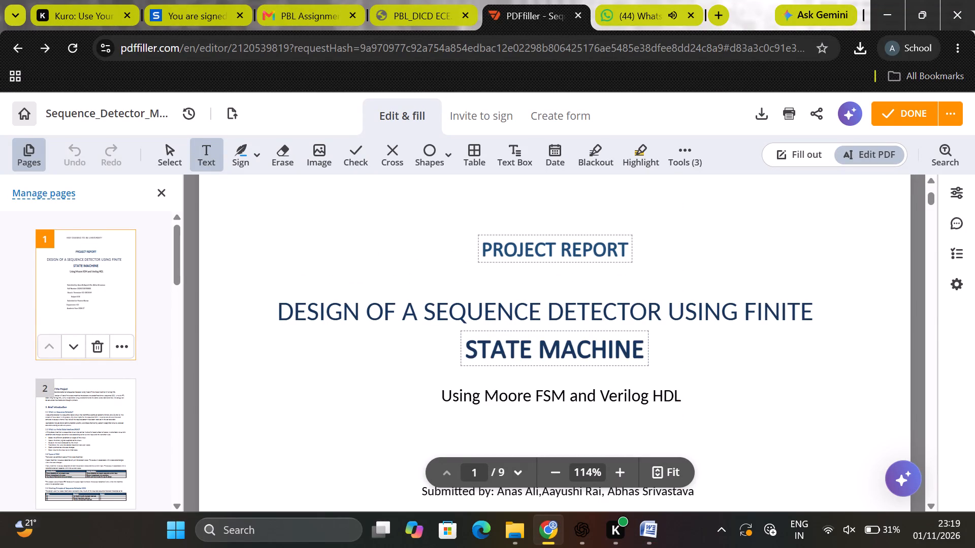
Switch to Word and complete the title line by adding STATE MACHINE after FINITE.
{"action": "left_click", "coordinate": [648, 520]}
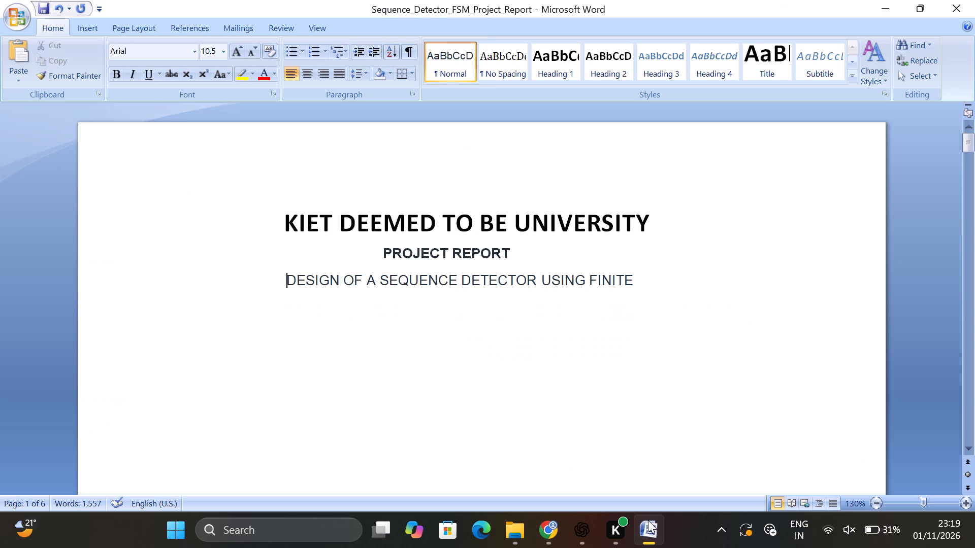
{"action": "left_click", "coordinate": [642, 288]}
{"action": "key", "text": "Return"}
{"action": "left_click", "coordinate": [639, 276]}
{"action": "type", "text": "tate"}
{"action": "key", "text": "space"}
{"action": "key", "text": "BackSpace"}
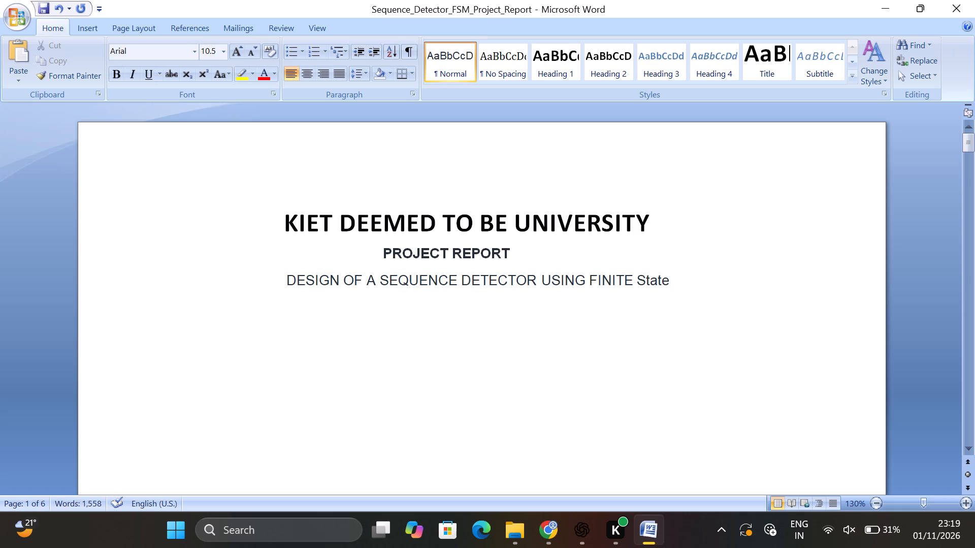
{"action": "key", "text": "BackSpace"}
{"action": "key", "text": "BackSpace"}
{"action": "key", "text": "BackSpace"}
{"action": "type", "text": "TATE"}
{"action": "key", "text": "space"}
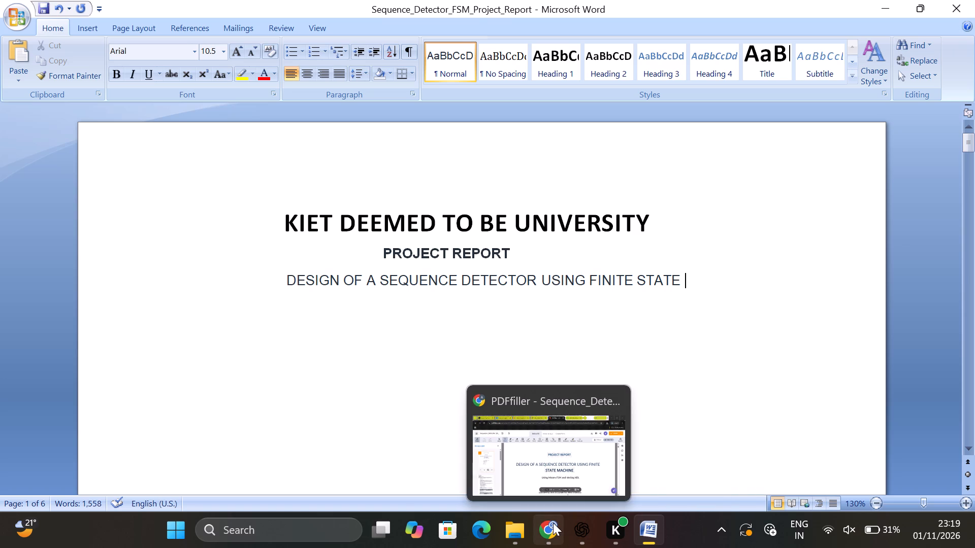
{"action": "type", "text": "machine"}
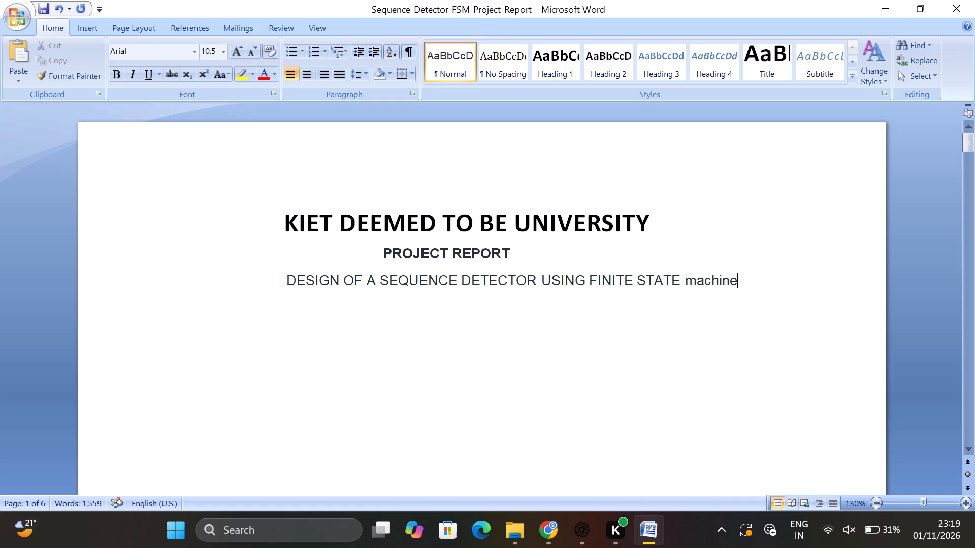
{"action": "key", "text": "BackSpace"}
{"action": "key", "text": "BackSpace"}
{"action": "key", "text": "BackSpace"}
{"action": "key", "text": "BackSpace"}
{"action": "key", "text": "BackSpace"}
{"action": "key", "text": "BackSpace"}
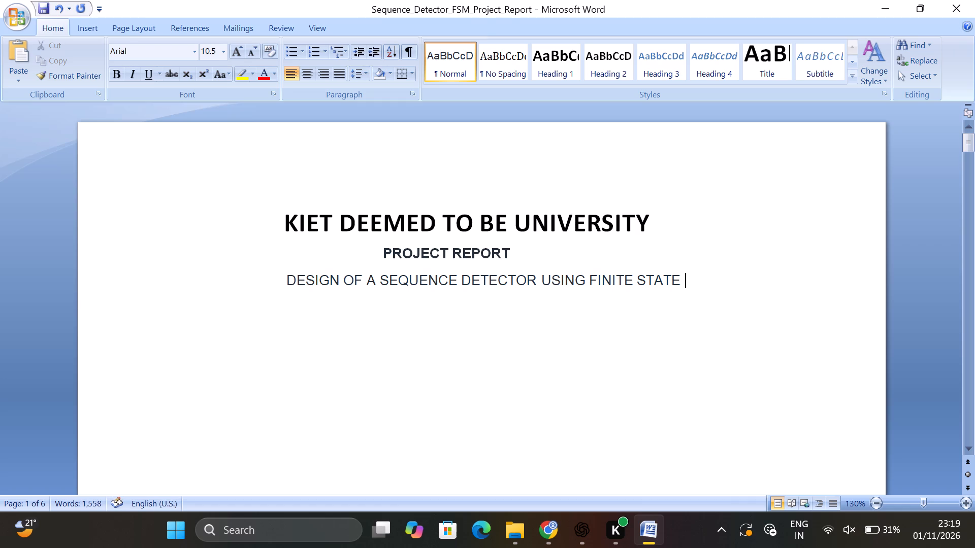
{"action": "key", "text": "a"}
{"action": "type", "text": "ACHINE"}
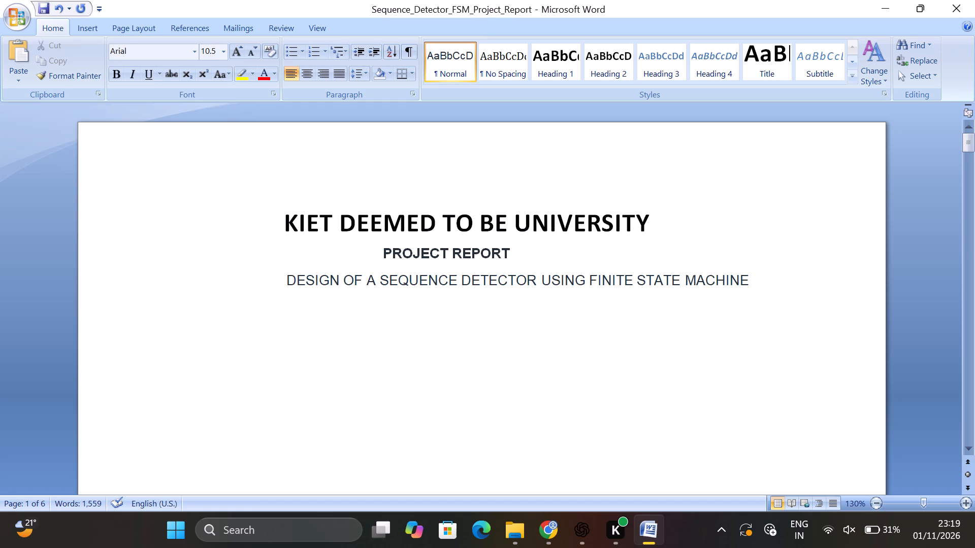
Remove some leading spaces from the title line so that it sits roughly centred under the university heading.
{"action": "left_click", "coordinate": [285, 280]}
{"action": "key", "text": "BackSpace"}
{"action": "key", "text": "BackSpace"}
{"action": "key", "text": "BackSpace"}
{"action": "key", "text": "BackSpace"}
{"action": "key", "text": "BackSpace"}
{"action": "key", "text": "BackSpace"}
{"action": "key", "text": "BackSpace"}
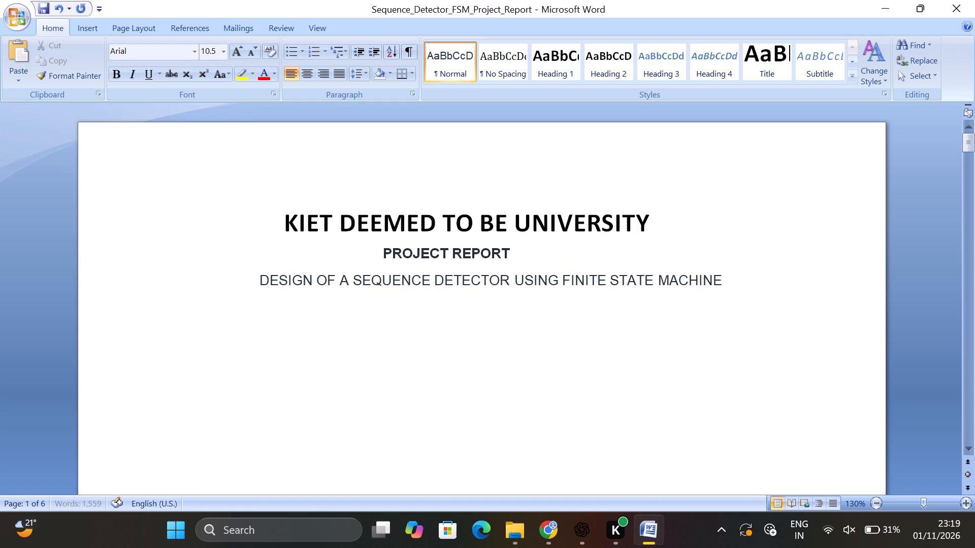
{"action": "key", "text": "BackSpace"}
{"action": "key", "text": "BackSpace"}
{"action": "key", "text": "BackSpace"}
{"action": "key", "text": "BackSpace"}
{"action": "key", "text": "BackSpace"}
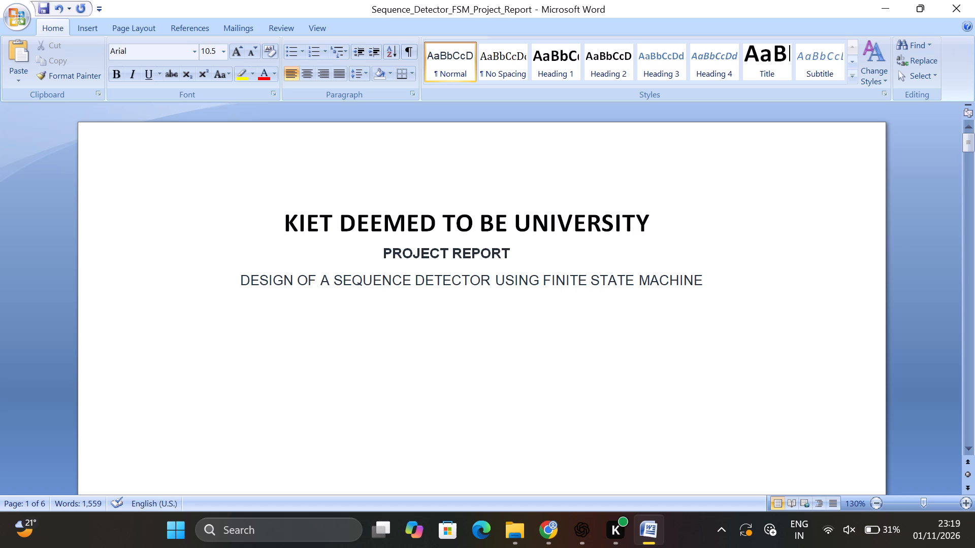
Copy the subtitle "Using Moore FSM and Verilog HDL" from the pdfFiller page and paste it into Word on a new line below the title.
{"action": "left_click", "coordinate": [709, 279]}
{"action": "left_click", "coordinate": [554, 521]}
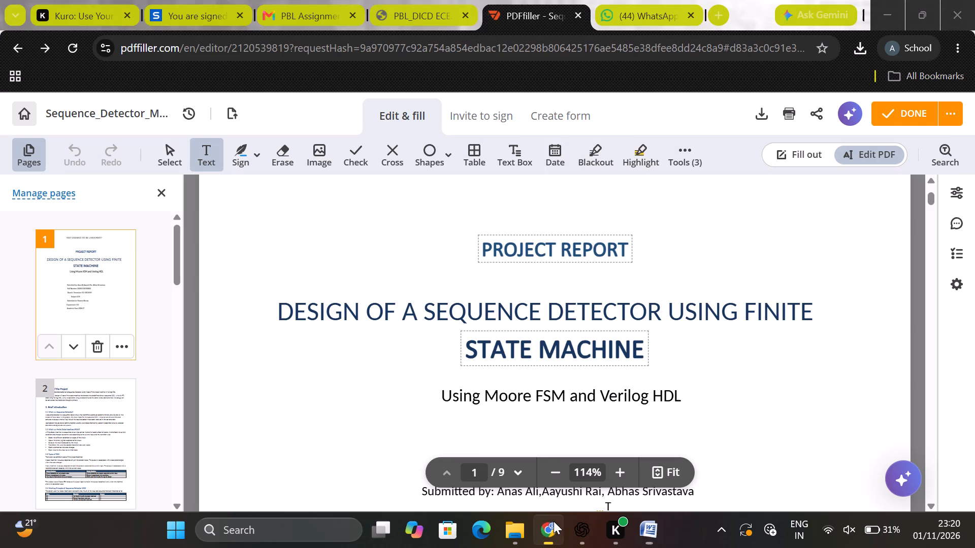
{"action": "scroll", "coordinate": [590, 357], "scroll_direction": "down", "scroll_amount": 1}
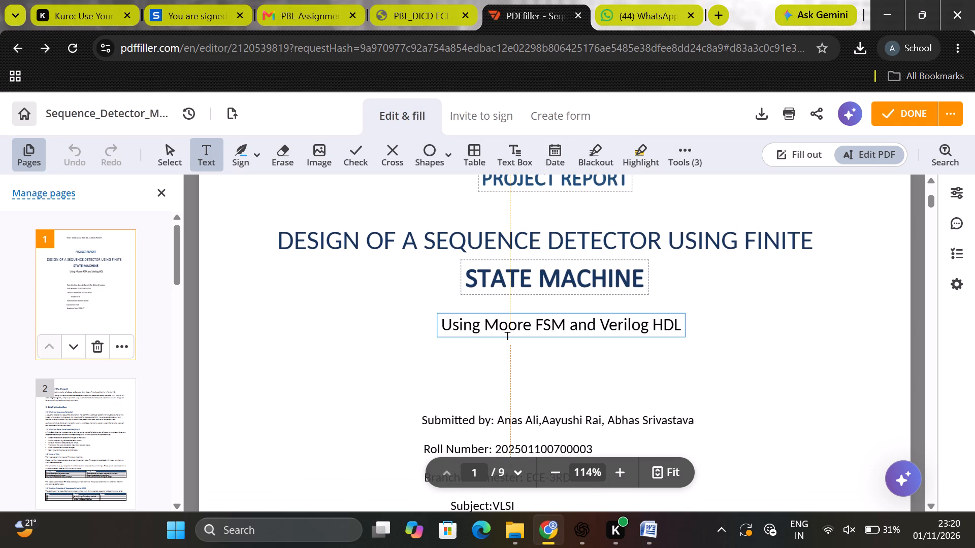
{"action": "left_click_drag", "start_coordinate": [445, 325], "coordinate": [517, 262]}
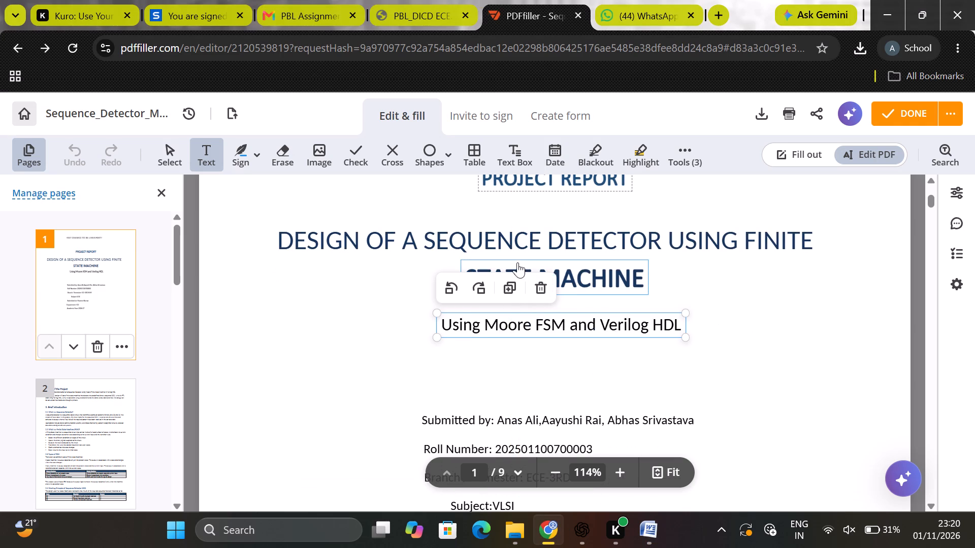
{"action": "left_click", "coordinate": [448, 324]}
{"action": "left_click", "coordinate": [442, 324]}
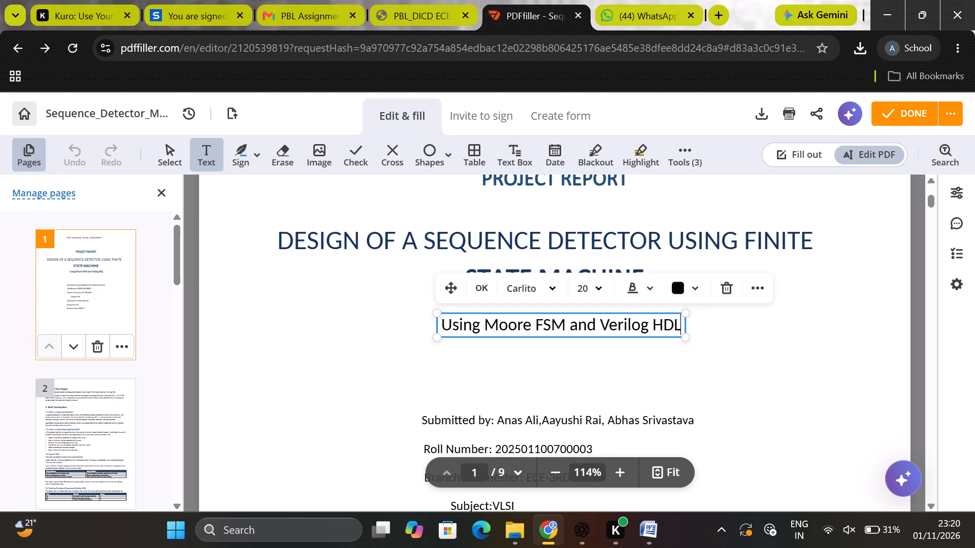
{"action": "left_click_drag", "start_coordinate": [440, 324], "coordinate": [773, 336]}
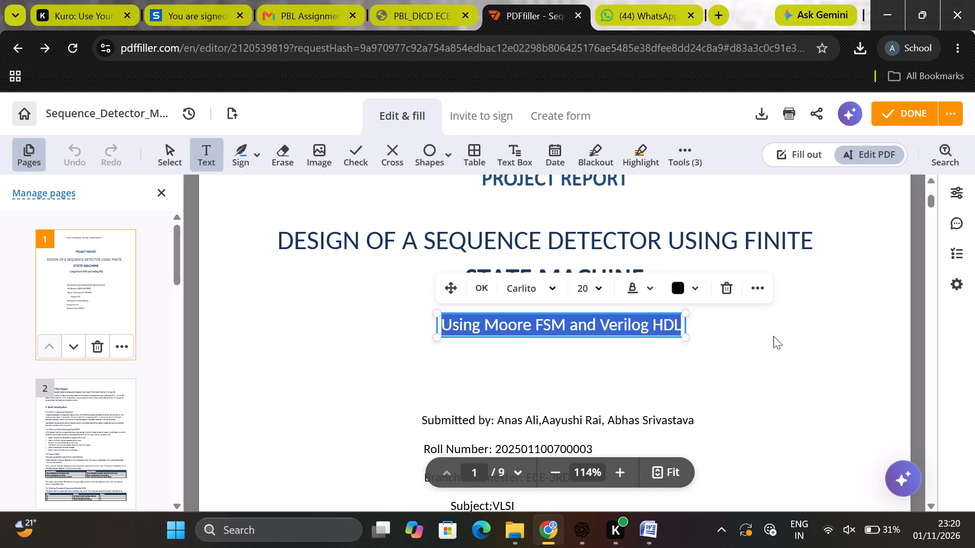
{"action": "left_click_drag", "start_coordinate": [773, 336], "coordinate": [760, 335]}
{"action": "key", "text": "ctrl+c"}
{"action": "left_click", "coordinate": [760, 335]}
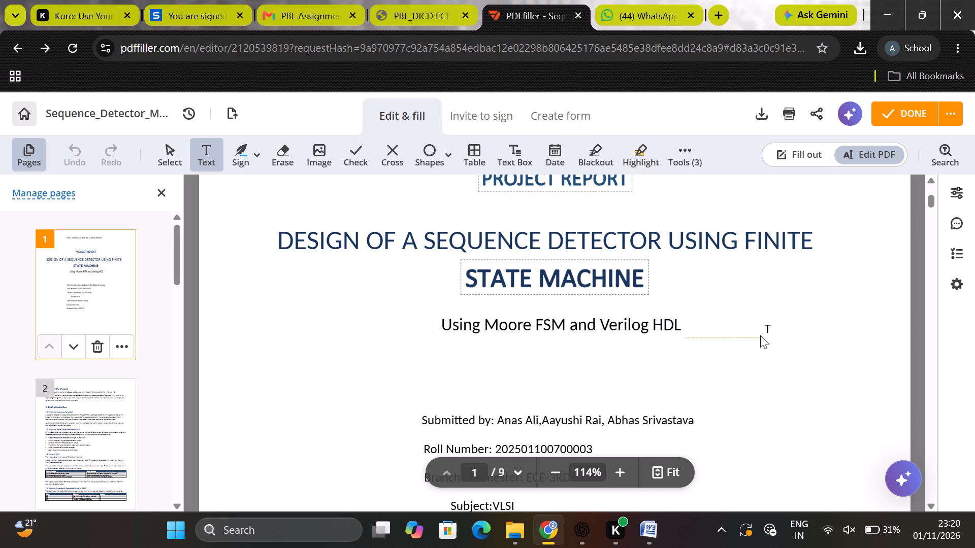
{"action": "left_click", "coordinate": [652, 522]}
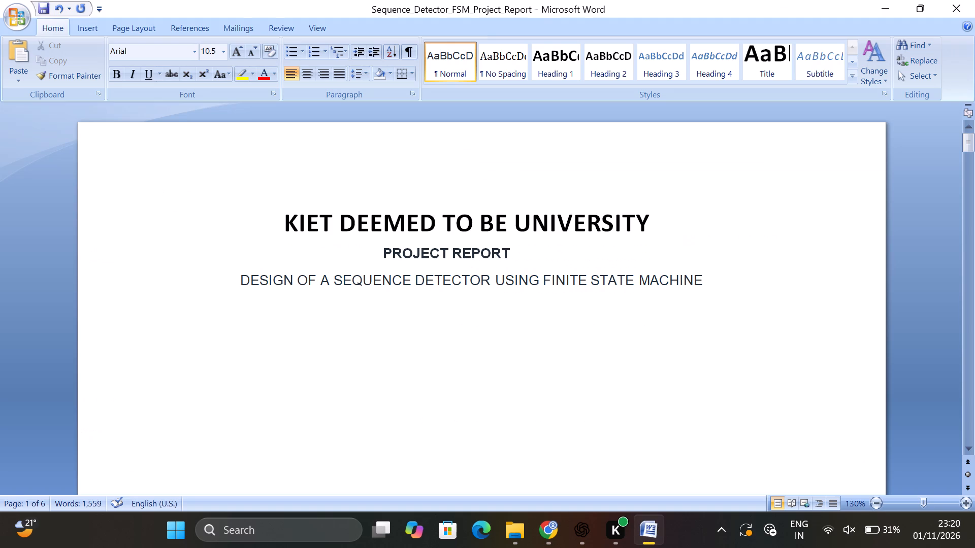
{"action": "key", "text": "Return"}
{"action": "key", "text": "ctrl+v"}
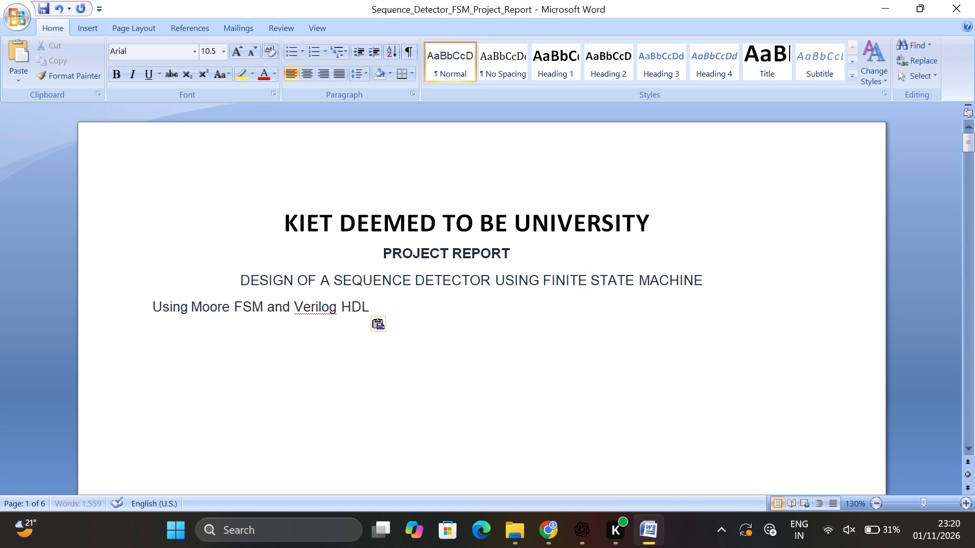
Indent the "Using Moore FSM and Verilog HDL" line with leading spaces so that it sits roughly centred under the title.
{"action": "left_click", "coordinate": [151, 302]}
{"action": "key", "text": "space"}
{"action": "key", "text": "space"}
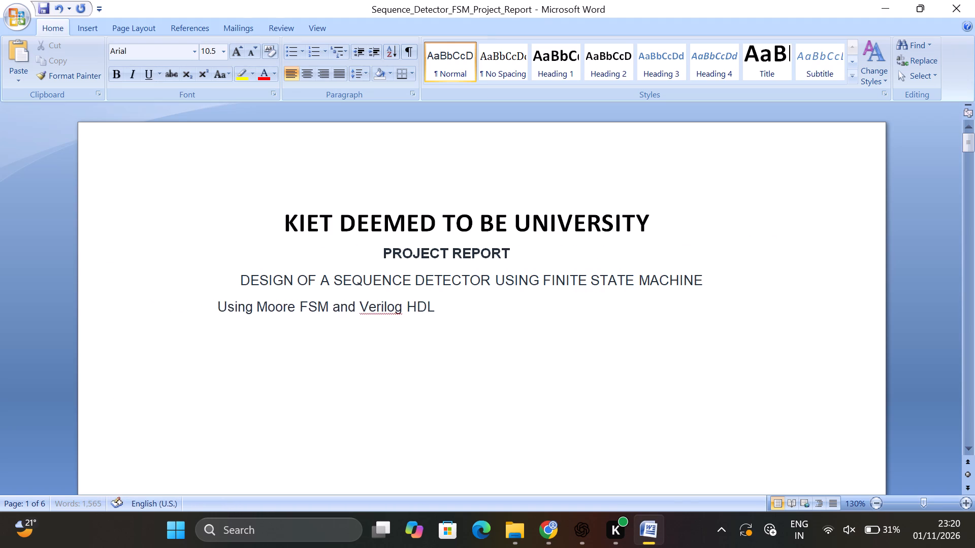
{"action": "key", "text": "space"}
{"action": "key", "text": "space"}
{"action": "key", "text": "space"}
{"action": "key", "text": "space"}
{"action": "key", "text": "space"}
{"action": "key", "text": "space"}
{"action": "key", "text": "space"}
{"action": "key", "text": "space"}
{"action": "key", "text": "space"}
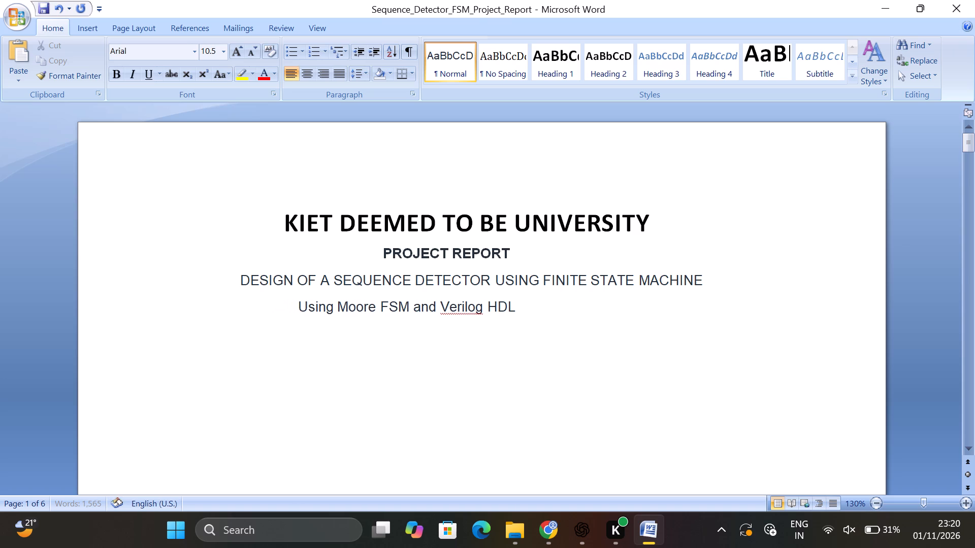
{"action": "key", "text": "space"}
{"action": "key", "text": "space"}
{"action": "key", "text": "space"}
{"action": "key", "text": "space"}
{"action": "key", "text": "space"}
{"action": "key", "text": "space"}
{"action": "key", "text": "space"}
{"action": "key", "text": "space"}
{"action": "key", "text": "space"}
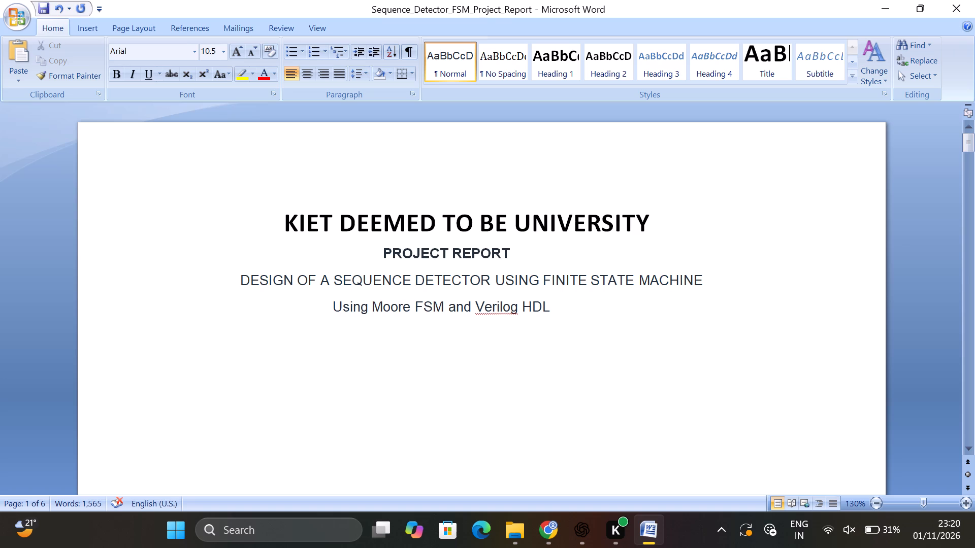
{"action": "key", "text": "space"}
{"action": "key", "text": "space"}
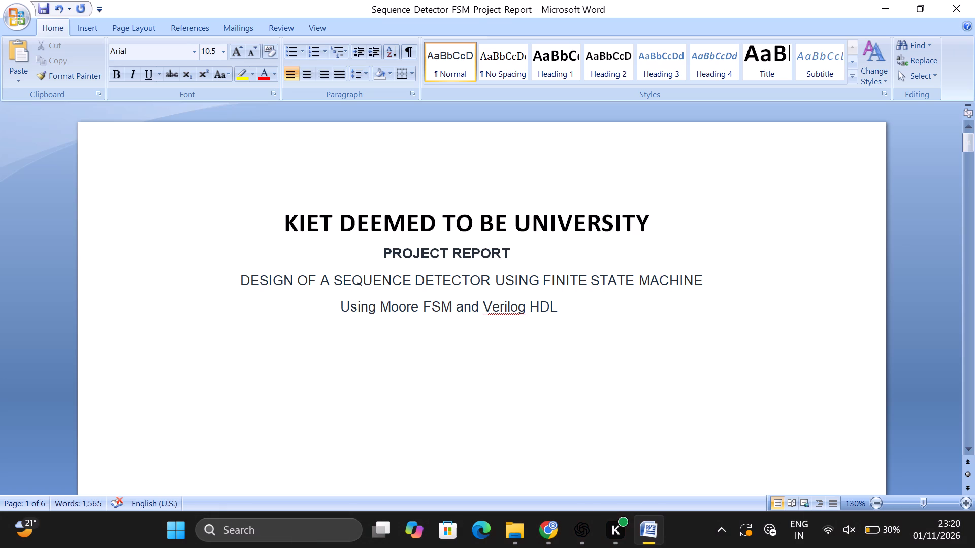
{"action": "key", "text": "BackSpace"}
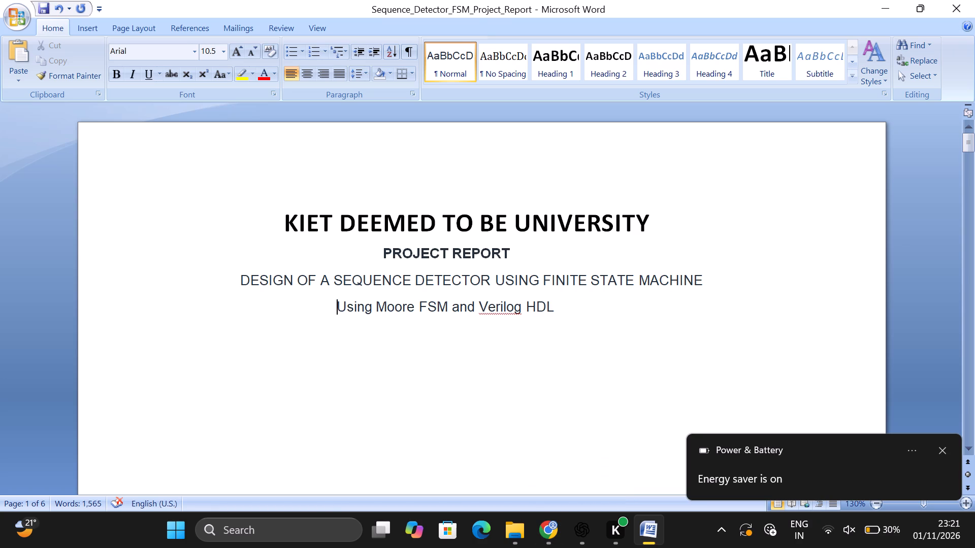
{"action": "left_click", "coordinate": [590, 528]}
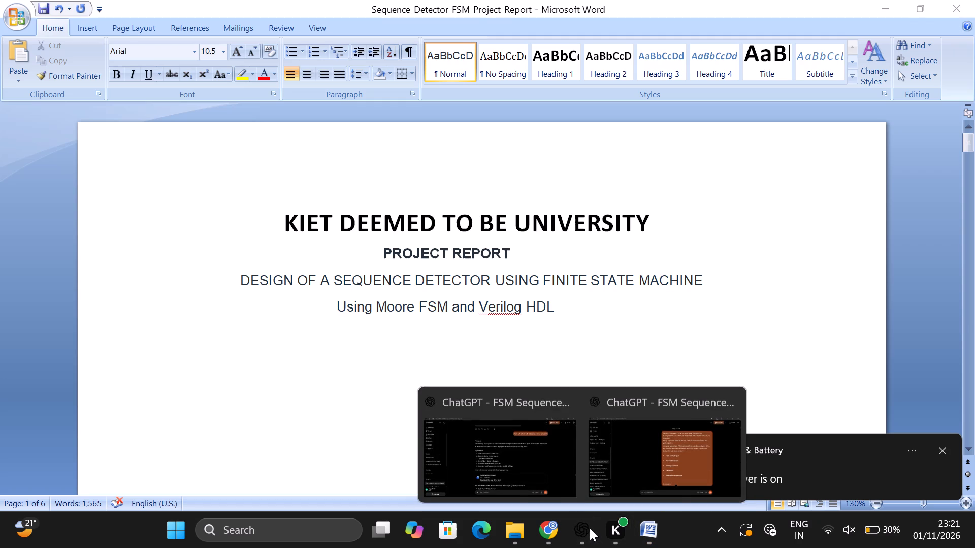
Copy the "Submitted by:" label from the pdfFiller page in Chrome and paste it into Word below the subtitle, leaving one blank line between.
{"action": "left_click", "coordinate": [554, 526]}
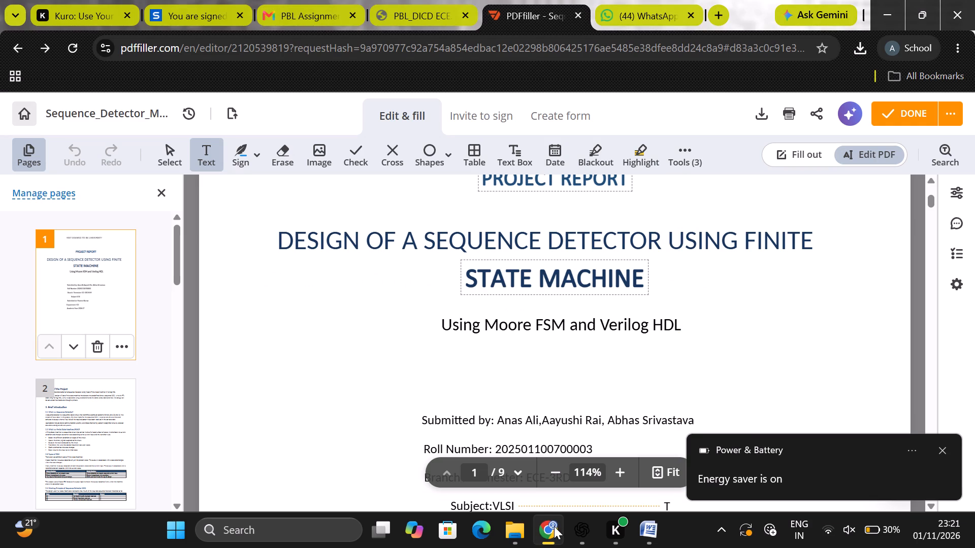
{"action": "scroll", "coordinate": [549, 421], "scroll_direction": "down", "scroll_amount": 3}
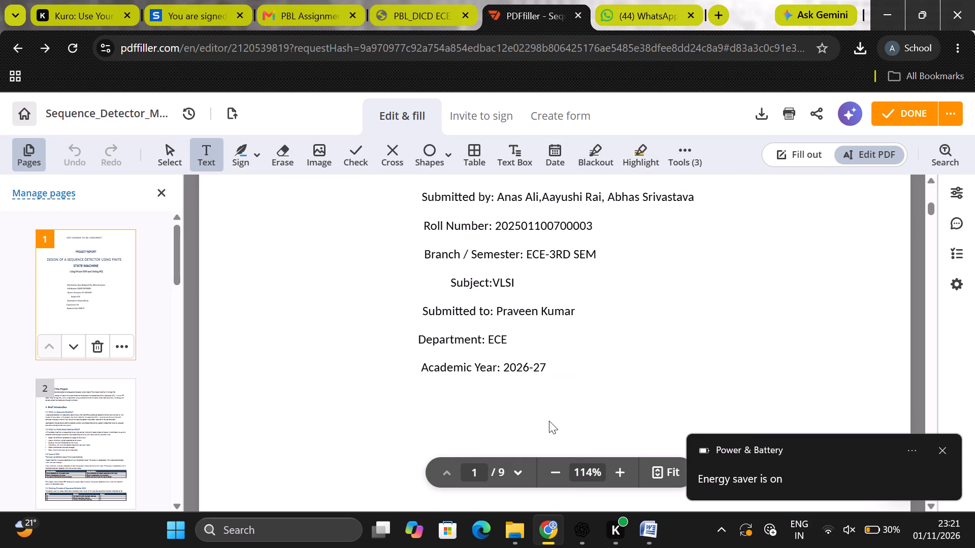
{"action": "scroll", "coordinate": [549, 421], "scroll_direction": "up", "scroll_amount": 1}
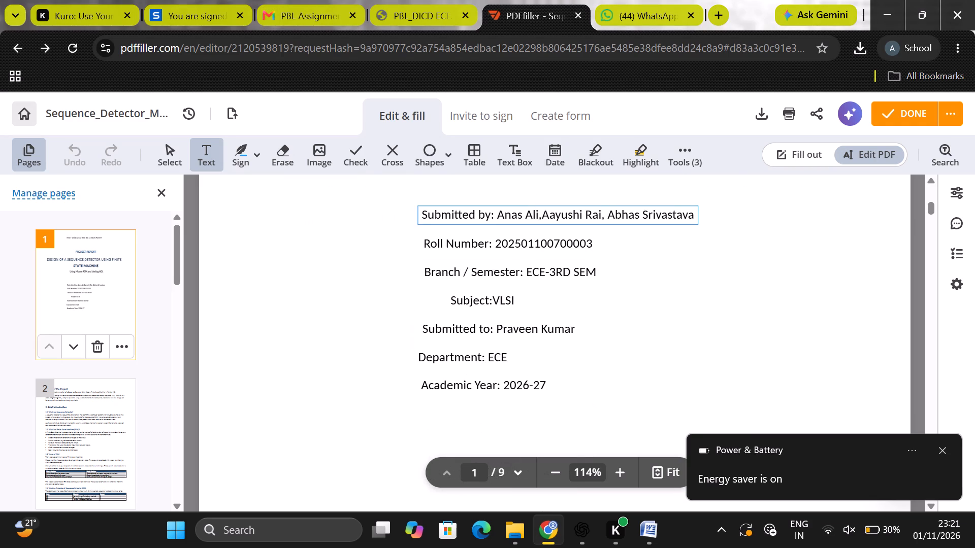
{"action": "left_click", "coordinate": [425, 214]}
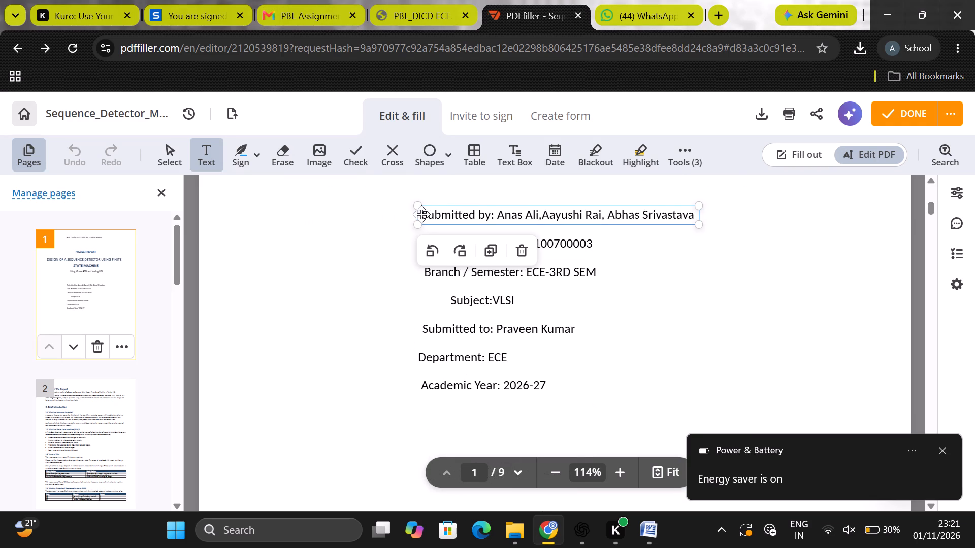
{"action": "left_click", "coordinate": [421, 214]}
{"action": "left_click_drag", "start_coordinate": [424, 215], "coordinate": [497, 217]}
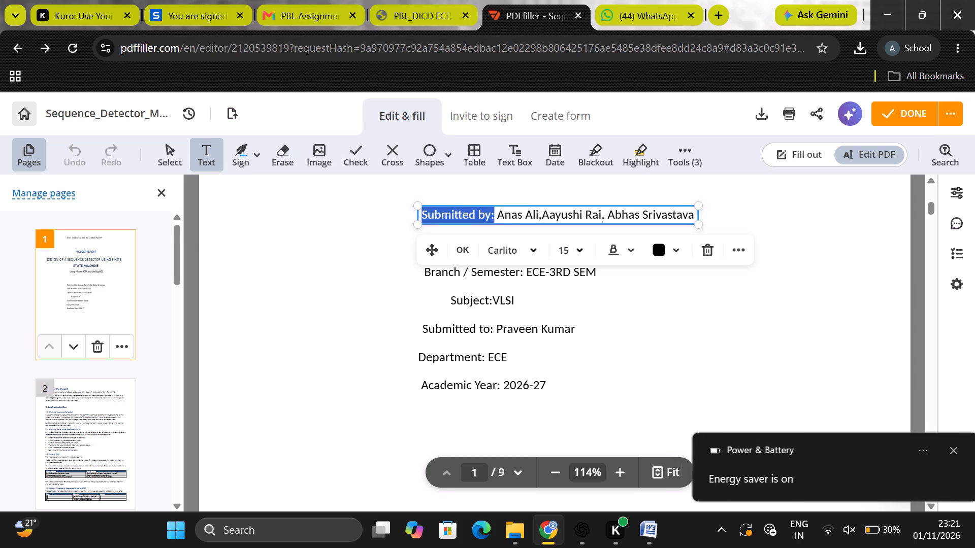
{"action": "left_click_drag", "start_coordinate": [497, 217], "coordinate": [493, 215]}
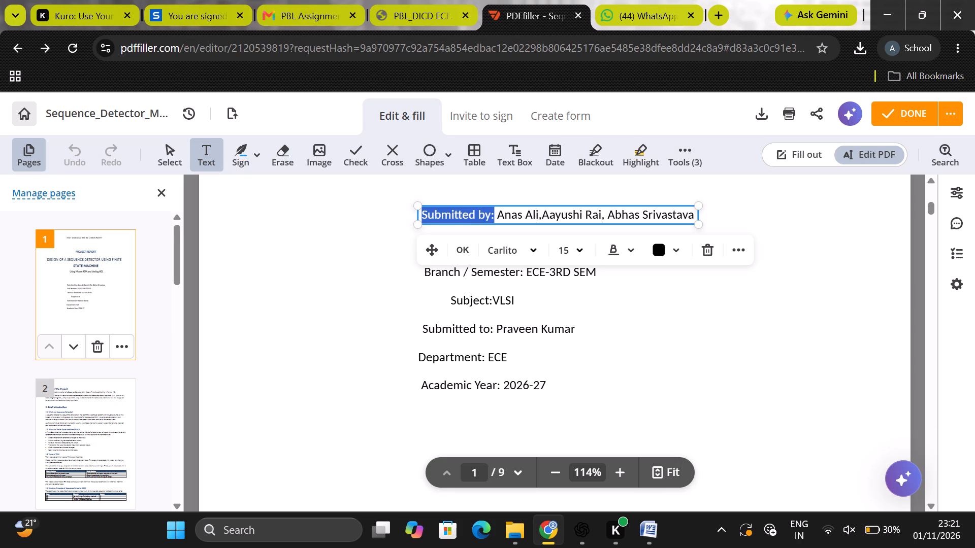
{"action": "key", "text": "ctrl+c"}
{"action": "left_click", "coordinate": [596, 327]}
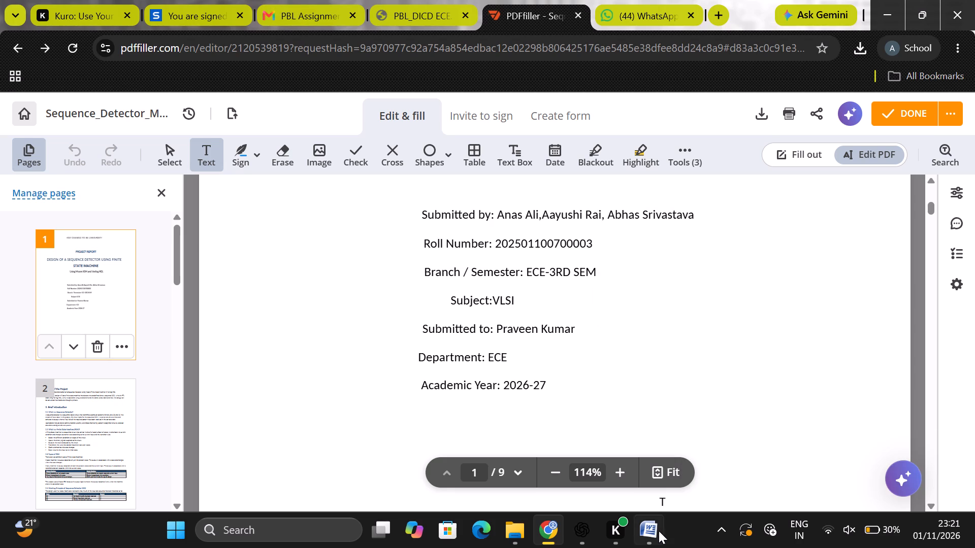
{"action": "left_click", "coordinate": [648, 533]}
{"action": "left_click", "coordinate": [564, 313]}
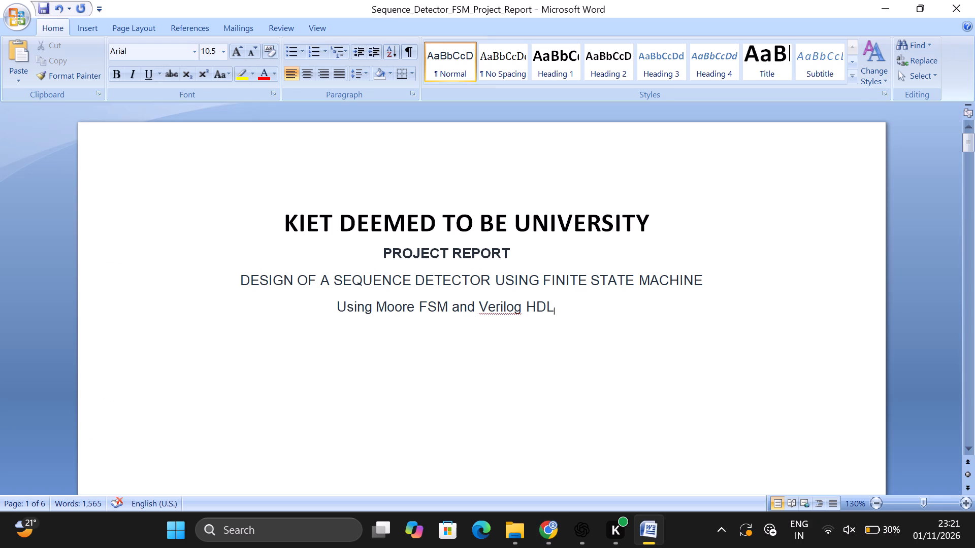
{"action": "key", "text": "Return"}
{"action": "key", "text": "Return"}
{"action": "key", "text": "ctrl+v"}
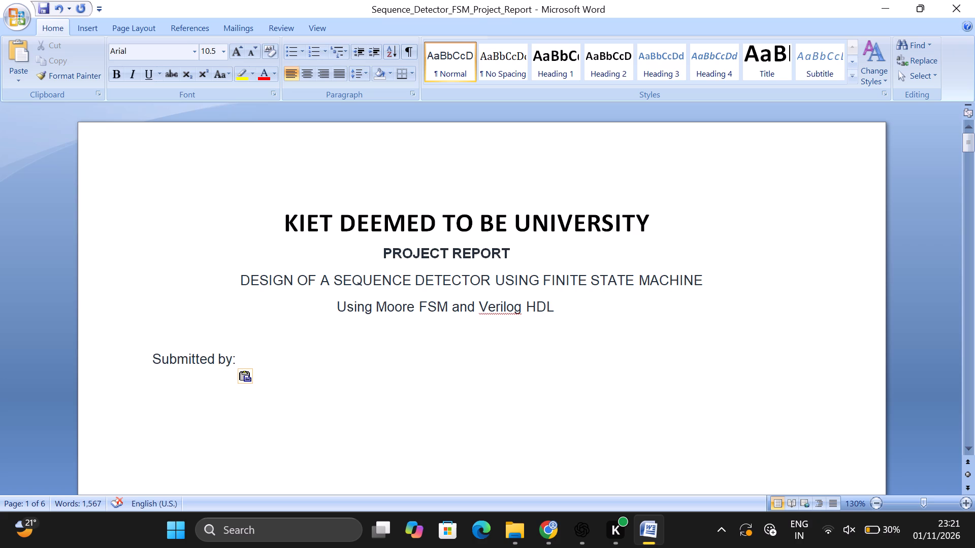
Indent the "Submitted by:" line with leading spaces so that it starts roughly under the beginning of the subtitle.
{"action": "left_click", "coordinate": [152, 358]}
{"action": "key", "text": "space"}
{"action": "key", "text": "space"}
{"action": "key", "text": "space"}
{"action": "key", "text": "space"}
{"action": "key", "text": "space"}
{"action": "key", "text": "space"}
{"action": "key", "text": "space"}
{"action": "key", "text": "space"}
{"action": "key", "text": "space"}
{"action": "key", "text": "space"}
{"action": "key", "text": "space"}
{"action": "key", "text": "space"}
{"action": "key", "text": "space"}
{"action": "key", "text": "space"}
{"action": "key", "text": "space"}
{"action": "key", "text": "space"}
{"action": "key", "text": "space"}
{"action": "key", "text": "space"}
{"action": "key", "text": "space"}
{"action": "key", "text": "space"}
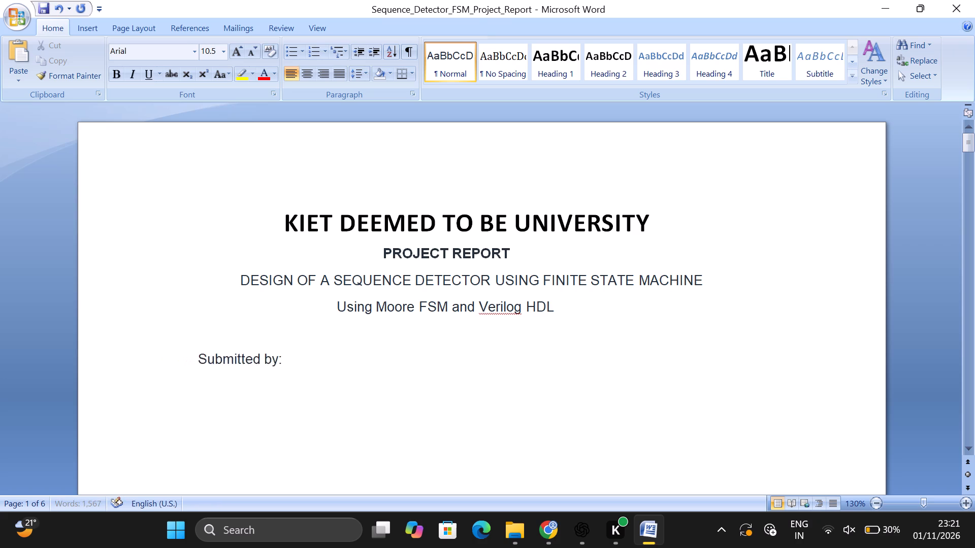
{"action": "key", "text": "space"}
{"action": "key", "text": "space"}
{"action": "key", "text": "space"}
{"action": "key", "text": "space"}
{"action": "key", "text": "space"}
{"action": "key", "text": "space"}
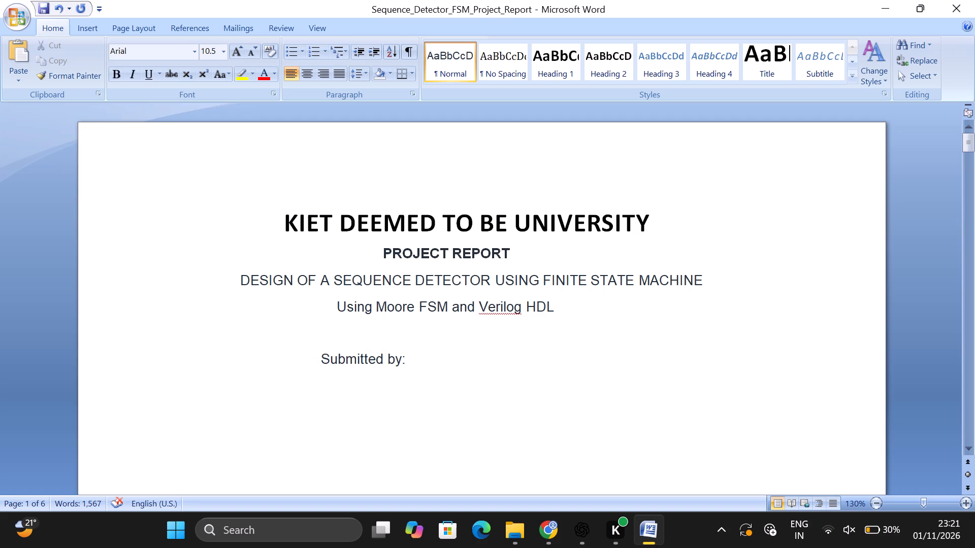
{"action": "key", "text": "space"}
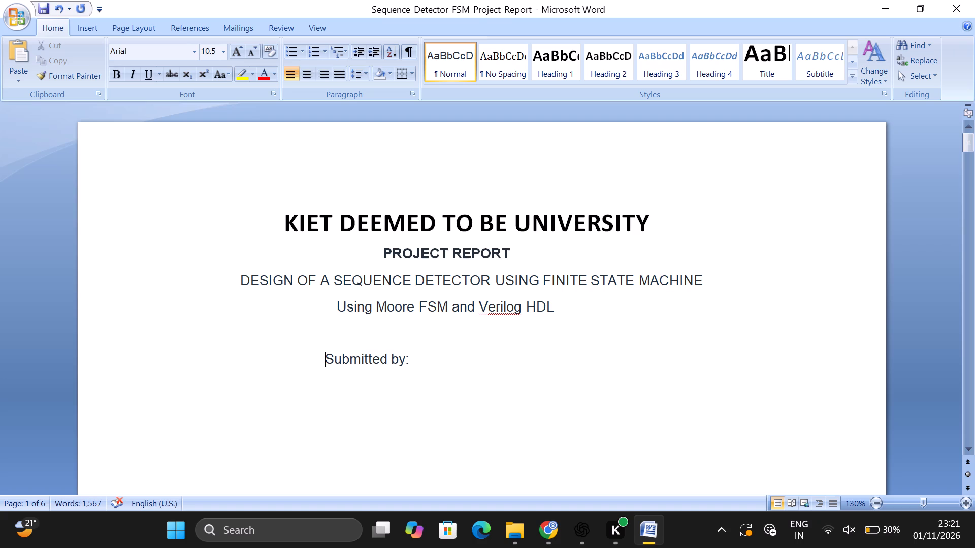
Enter the first student's name in title case after "Submitted by:", with a space following the colon.
{"action": "left_click", "coordinate": [412, 356]}
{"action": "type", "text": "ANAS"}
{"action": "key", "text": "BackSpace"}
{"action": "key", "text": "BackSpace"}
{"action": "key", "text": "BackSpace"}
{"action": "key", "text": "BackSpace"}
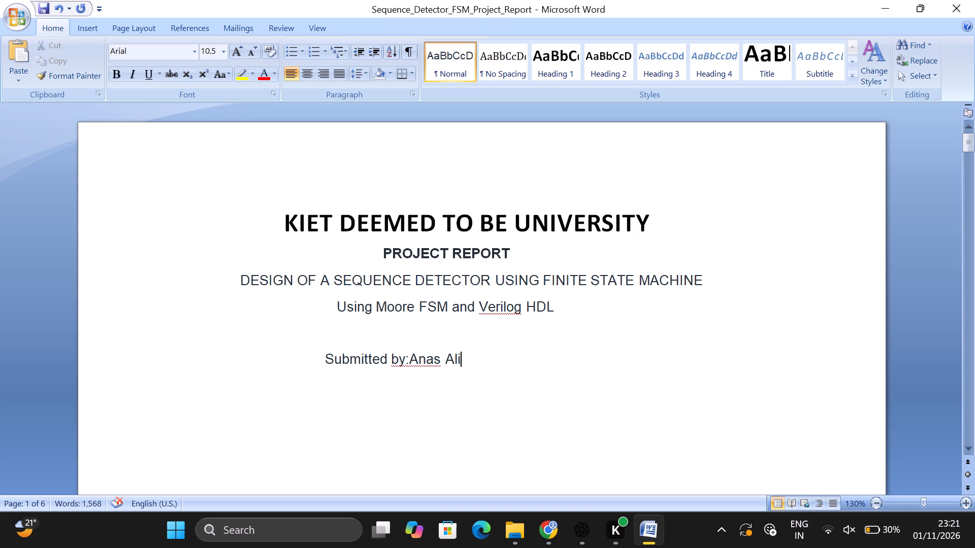
{"action": "left_click", "coordinate": [410, 358]}
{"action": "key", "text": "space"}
Add the second student's name, as listed on the pdfFiller cover page, on a new line below the first.
{"action": "left_click", "coordinate": [470, 358]}
{"action": "key", "text": "Return"}
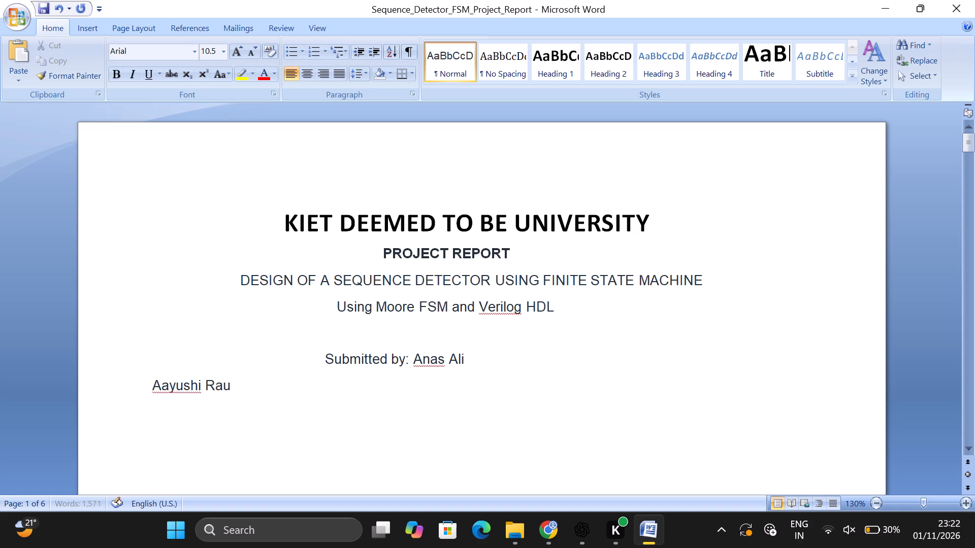
{"action": "key", "text": "BackSpace"}
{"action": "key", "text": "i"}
Indent the second student's name with leading spaces so that it lines up roughly under the first student's name.
{"action": "left_click", "coordinate": [149, 383]}
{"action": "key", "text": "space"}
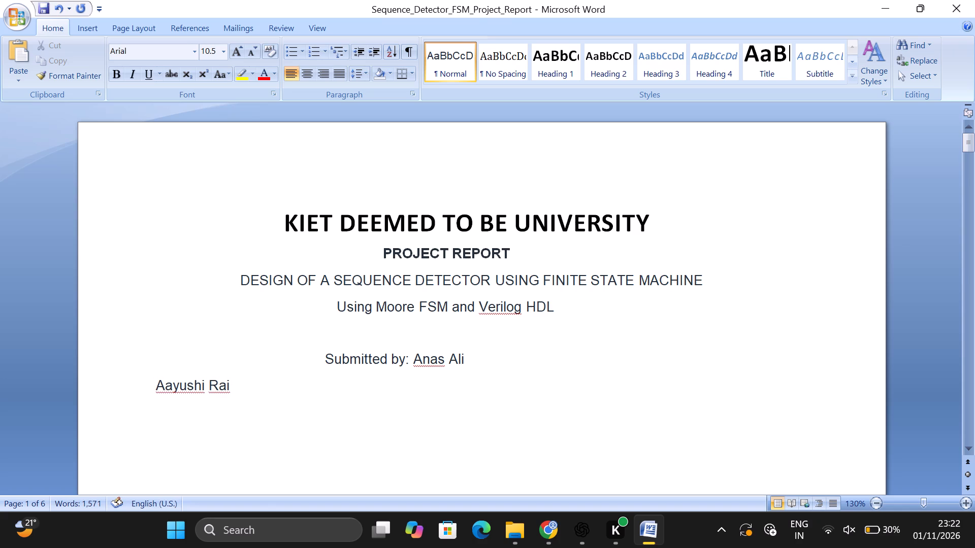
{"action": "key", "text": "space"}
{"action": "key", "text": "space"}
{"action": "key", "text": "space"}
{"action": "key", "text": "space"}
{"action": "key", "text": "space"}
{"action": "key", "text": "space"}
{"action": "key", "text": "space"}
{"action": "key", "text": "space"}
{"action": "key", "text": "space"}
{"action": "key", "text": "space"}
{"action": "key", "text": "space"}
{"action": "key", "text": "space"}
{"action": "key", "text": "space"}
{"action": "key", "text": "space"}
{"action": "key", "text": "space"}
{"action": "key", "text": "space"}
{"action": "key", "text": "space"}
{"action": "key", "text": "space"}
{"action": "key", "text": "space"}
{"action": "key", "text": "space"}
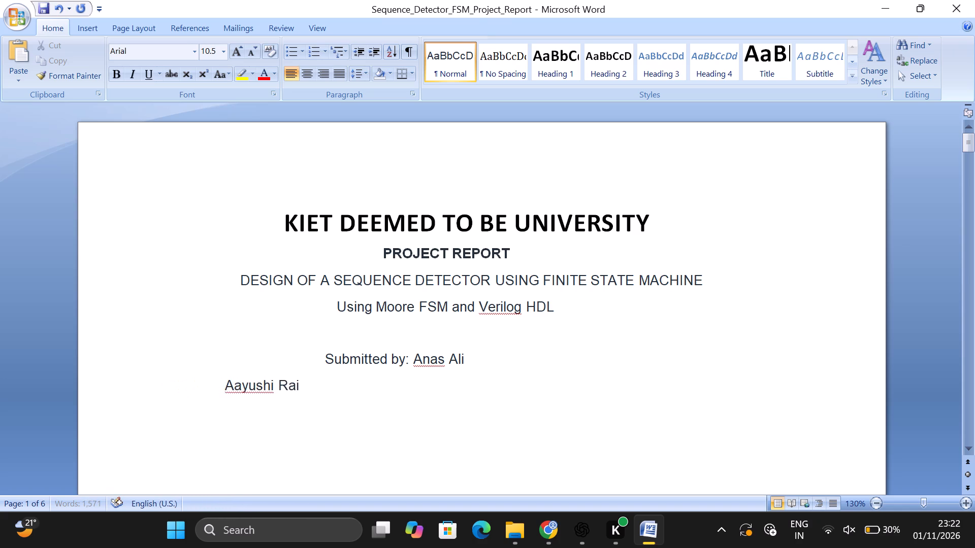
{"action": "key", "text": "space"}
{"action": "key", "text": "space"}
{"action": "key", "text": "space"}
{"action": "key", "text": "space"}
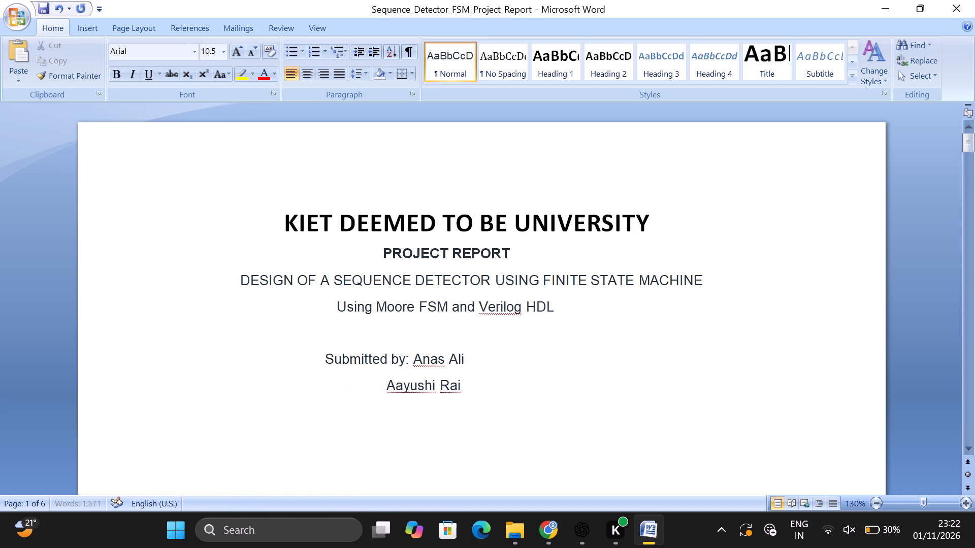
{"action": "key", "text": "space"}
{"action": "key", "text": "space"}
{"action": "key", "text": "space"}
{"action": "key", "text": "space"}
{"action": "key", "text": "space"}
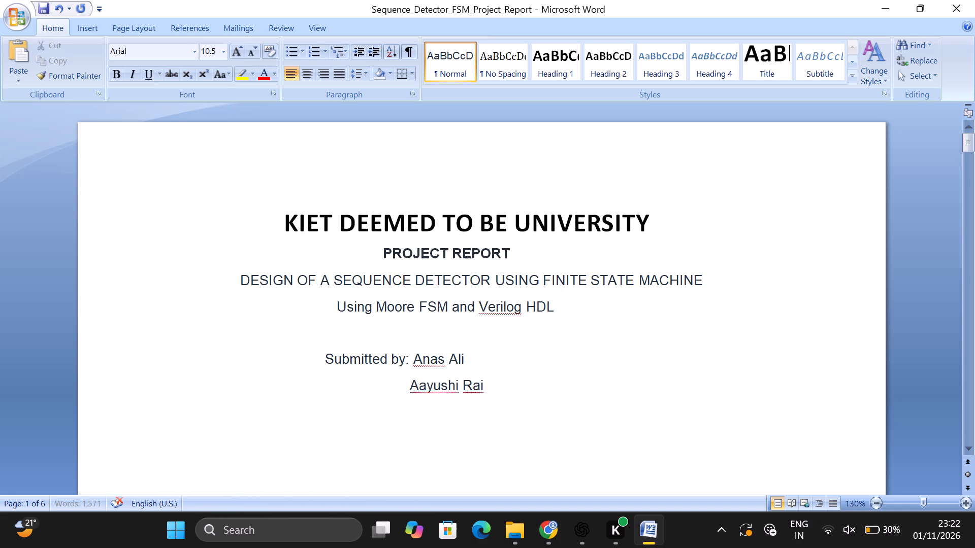
Number the two student names in the "Submitted by" block as 1) and 2), with a space before the second name.
{"action": "left_click", "coordinate": [409, 360]}
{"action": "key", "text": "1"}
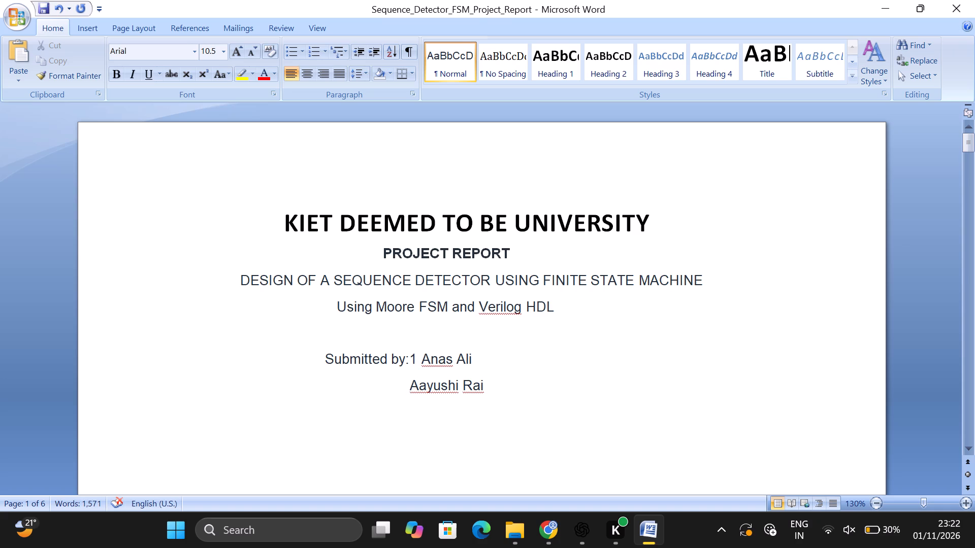
{"action": "key", "text": "shift+parenright"}
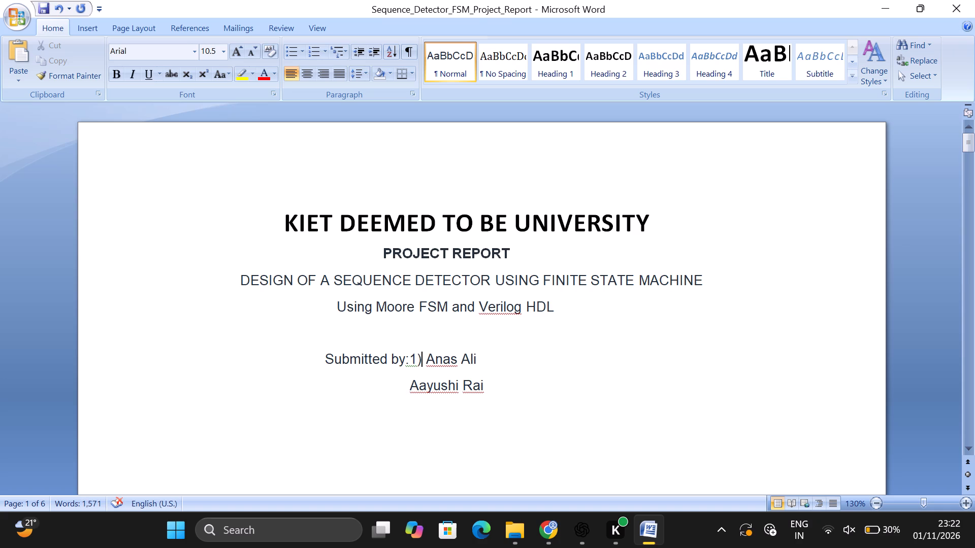
{"action": "left_click", "coordinate": [408, 383]}
{"action": "left_click", "coordinate": [408, 383]}
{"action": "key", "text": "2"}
{"action": "key", "text": "shift+parenright"}
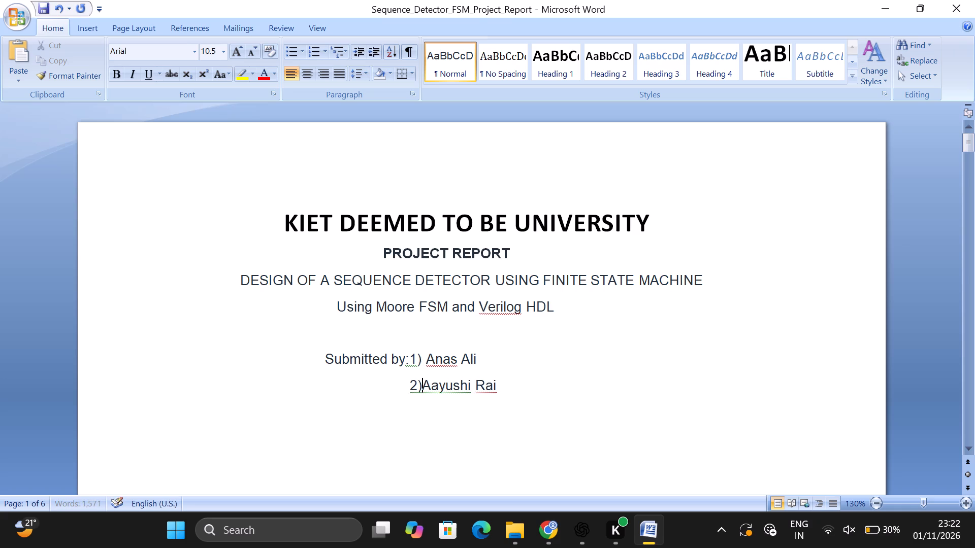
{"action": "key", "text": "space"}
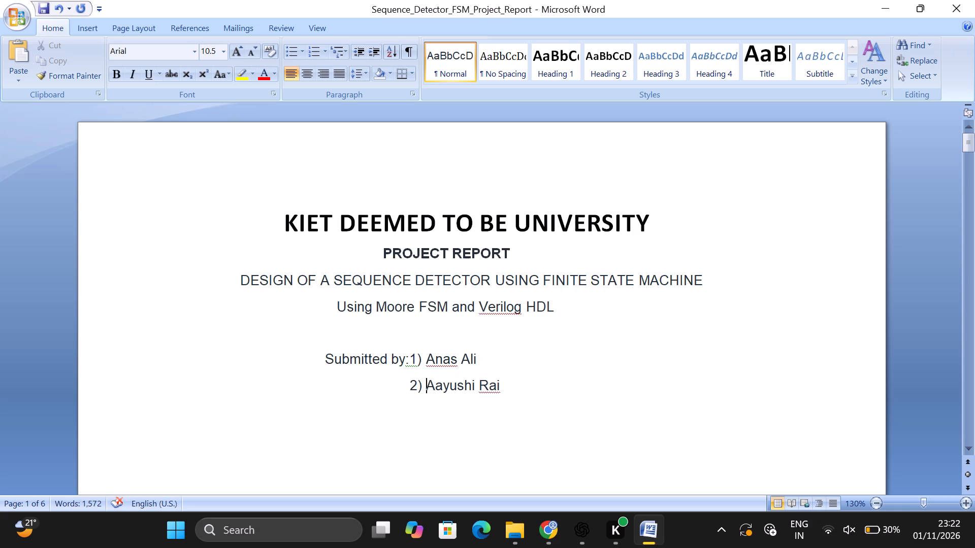
Start a new line below the second student's name, indented with spaces, and number it 3) in line with the 2) above.
{"action": "left_click", "coordinate": [505, 388]}
{"action": "key", "text": "Return"}
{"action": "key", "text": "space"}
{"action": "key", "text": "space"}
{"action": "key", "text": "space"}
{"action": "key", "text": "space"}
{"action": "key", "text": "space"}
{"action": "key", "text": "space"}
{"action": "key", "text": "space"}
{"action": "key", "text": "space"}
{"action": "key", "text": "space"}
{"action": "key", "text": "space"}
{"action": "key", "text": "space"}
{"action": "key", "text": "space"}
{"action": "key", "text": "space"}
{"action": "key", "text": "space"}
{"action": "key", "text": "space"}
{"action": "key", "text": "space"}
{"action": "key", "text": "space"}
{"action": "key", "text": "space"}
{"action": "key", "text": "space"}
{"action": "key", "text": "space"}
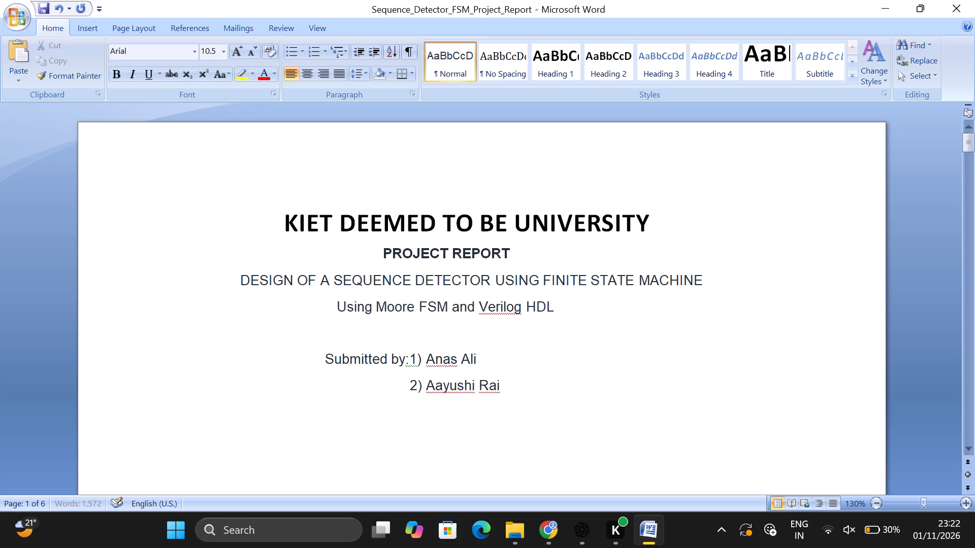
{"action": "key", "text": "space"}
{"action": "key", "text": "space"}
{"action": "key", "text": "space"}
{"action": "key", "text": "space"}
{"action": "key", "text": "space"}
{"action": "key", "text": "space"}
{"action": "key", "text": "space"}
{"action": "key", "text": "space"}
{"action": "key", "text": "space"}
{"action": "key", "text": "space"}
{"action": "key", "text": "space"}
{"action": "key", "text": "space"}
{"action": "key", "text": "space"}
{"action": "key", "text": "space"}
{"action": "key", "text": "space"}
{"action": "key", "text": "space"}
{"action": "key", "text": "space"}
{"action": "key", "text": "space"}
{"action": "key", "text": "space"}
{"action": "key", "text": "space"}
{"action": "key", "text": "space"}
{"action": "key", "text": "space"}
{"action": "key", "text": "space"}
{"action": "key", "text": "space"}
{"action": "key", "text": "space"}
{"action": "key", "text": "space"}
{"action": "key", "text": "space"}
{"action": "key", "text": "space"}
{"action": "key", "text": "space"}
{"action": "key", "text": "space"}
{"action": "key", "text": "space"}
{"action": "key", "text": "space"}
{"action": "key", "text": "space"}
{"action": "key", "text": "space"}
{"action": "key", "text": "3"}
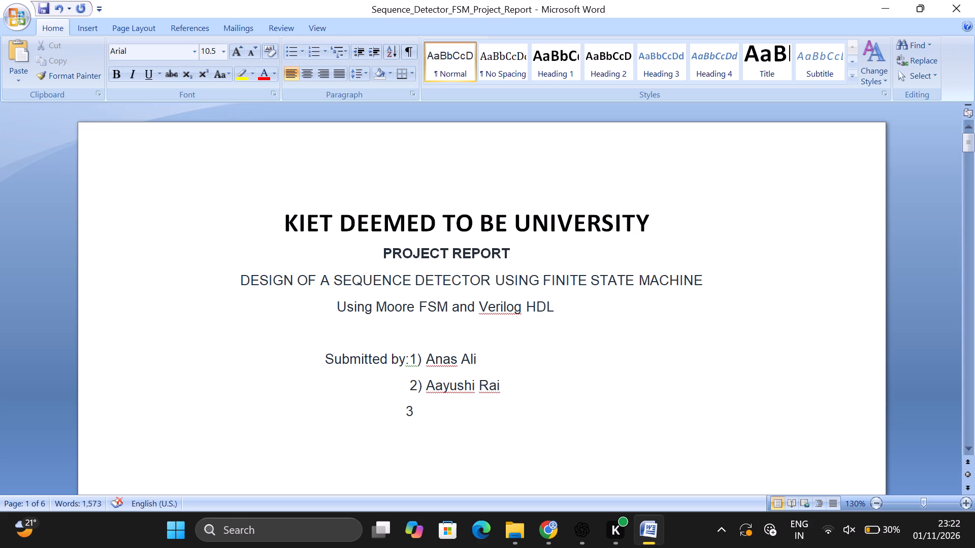
{"action": "key", "text": "BackSpace"}
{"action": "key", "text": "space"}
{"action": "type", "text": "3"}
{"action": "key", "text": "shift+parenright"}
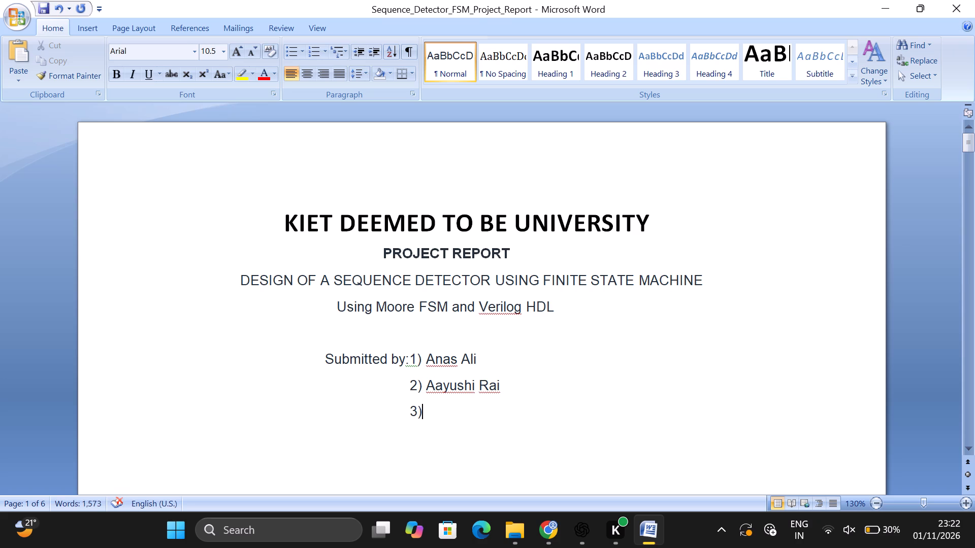
Enter the third student's name after 3), separated by a space.
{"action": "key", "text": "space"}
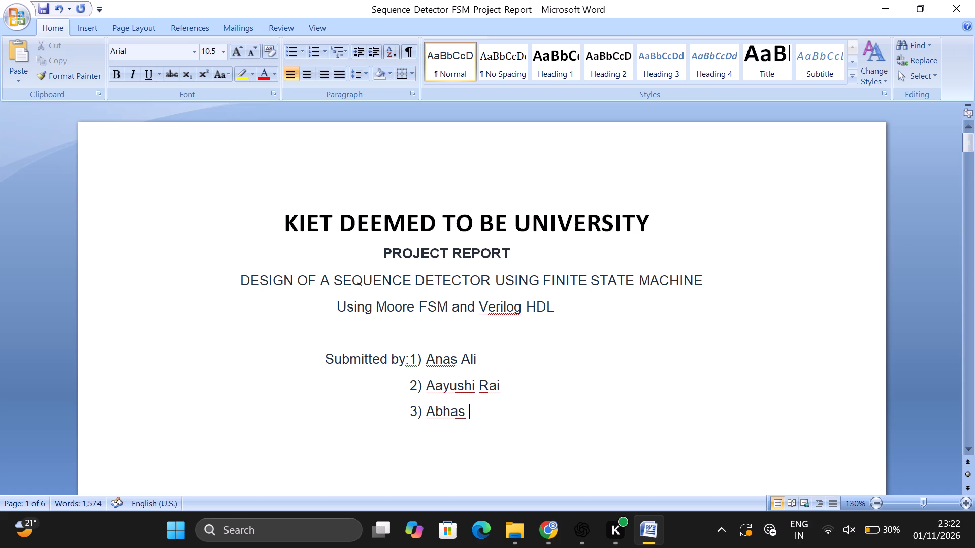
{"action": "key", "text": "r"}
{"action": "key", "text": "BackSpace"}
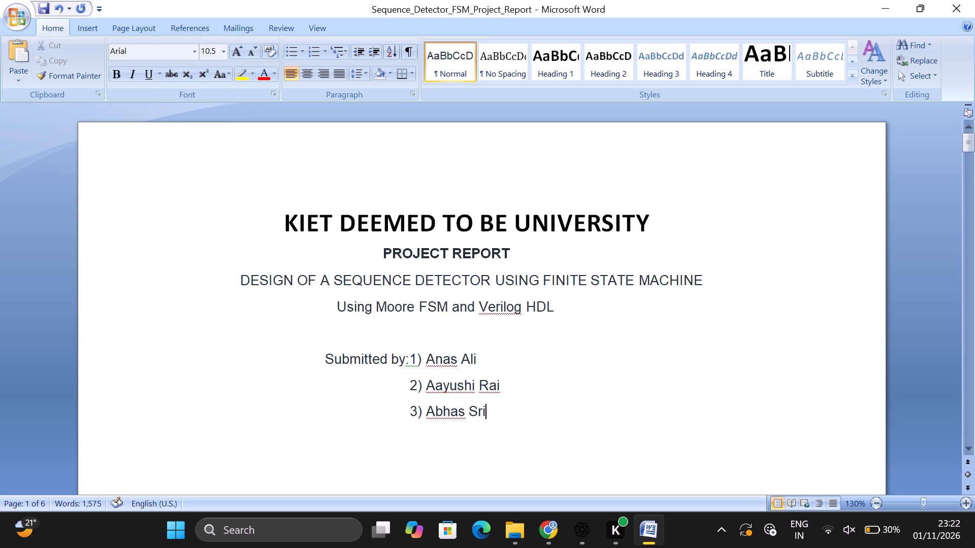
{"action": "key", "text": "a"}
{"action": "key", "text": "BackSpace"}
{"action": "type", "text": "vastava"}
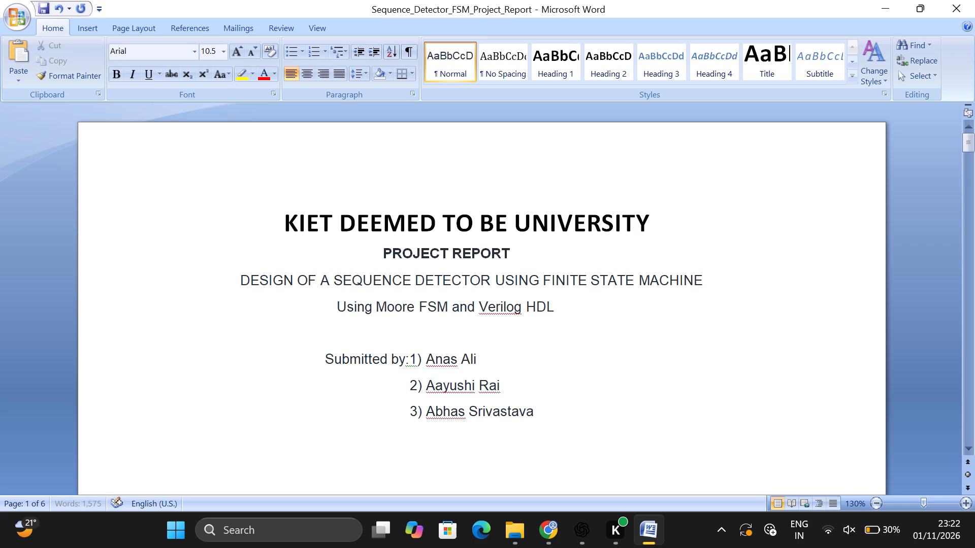
Add a "Roll no:" line below the third student's name, indented with spaces to align with "Submitted by:".
{"action": "scroll", "coordinate": [576, 360], "scroll_direction": "down", "scroll_amount": 3}
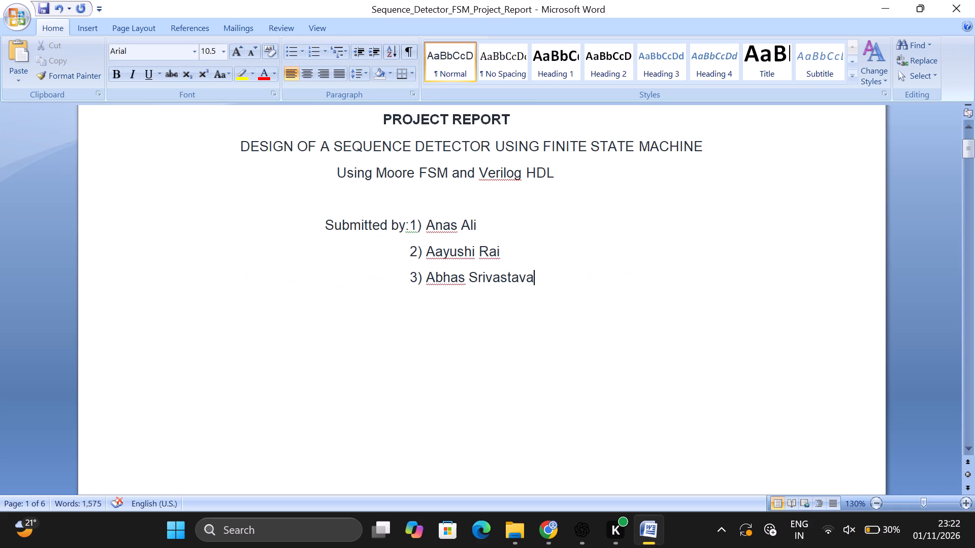
{"action": "key", "text": "Return"}
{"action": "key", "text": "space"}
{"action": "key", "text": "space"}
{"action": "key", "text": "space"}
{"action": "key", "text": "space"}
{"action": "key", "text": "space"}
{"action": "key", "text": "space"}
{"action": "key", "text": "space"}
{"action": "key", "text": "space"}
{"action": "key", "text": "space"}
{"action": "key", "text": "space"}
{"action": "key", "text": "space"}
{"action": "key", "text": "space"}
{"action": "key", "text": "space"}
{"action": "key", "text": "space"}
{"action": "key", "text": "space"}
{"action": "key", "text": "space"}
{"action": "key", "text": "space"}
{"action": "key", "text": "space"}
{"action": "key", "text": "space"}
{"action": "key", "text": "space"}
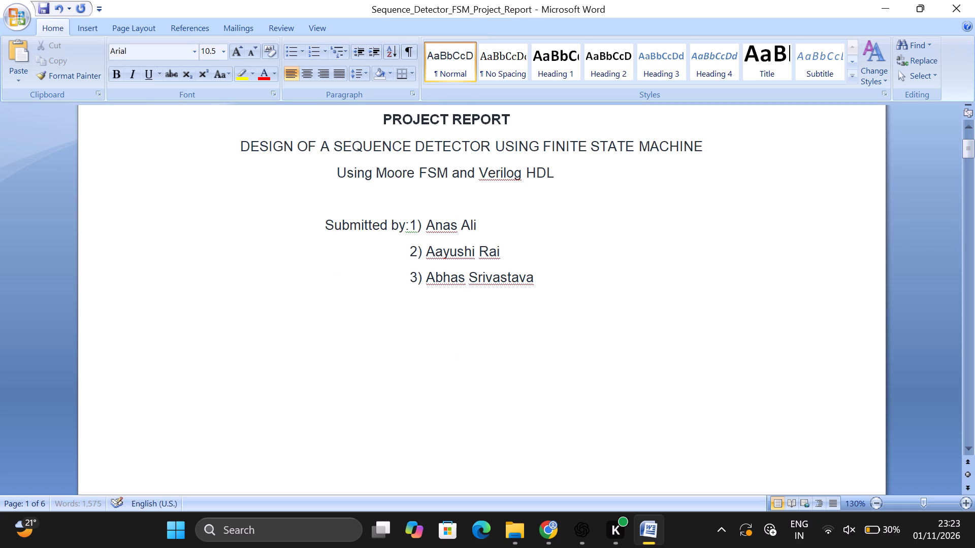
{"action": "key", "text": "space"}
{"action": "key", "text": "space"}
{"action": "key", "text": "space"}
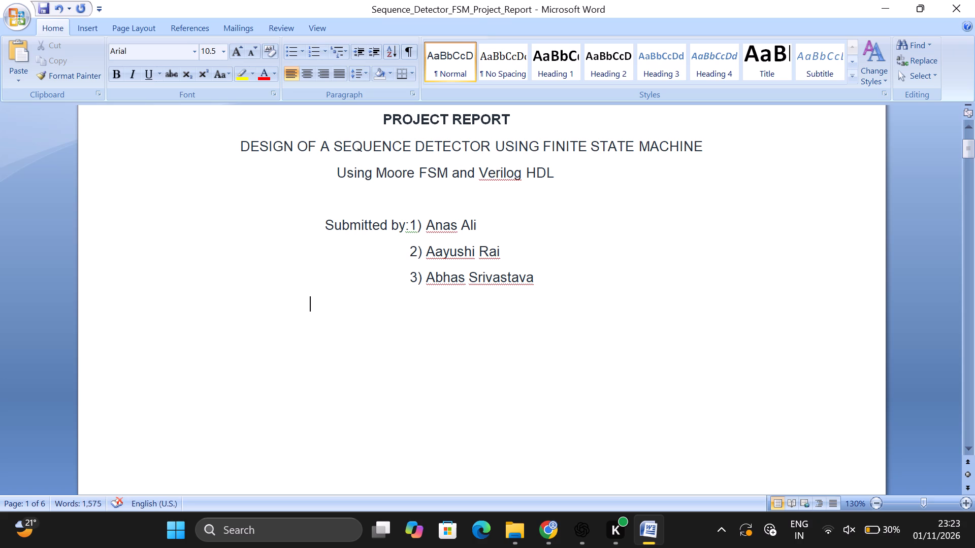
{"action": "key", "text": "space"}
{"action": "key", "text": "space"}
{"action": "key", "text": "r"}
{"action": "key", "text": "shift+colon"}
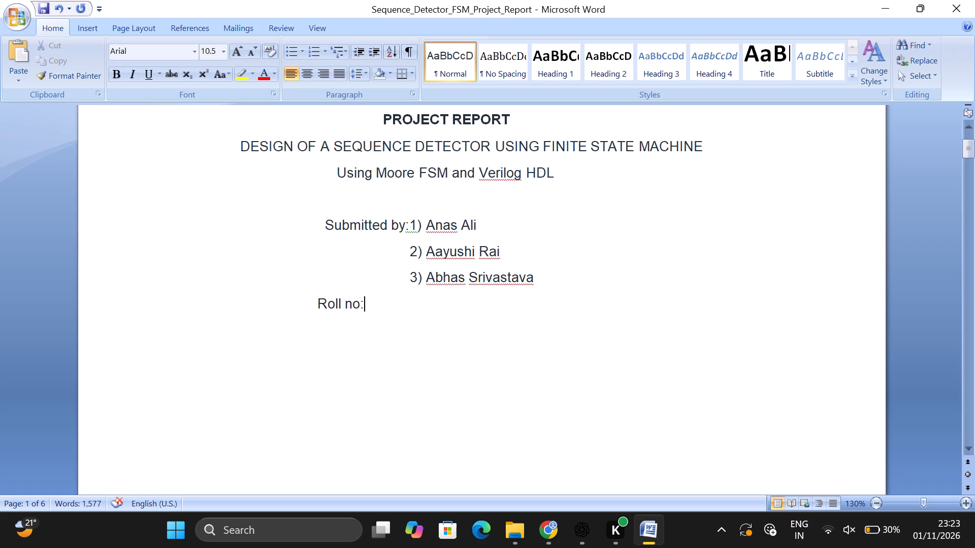
{"action": "left_click", "coordinate": [317, 298]}
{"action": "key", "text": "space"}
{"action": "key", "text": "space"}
{"action": "left_click", "coordinate": [384, 306]}
Insert four blank lines after the "Using Moore FSM and Verilog HDL" subtitle to push the "Submitted by" block down.
{"action": "left_click", "coordinate": [559, 176]}
{"action": "key", "text": "Return"}
{"action": "key", "text": "Return"}
{"action": "key", "text": "Return"}
{"action": "key", "text": "Return"}
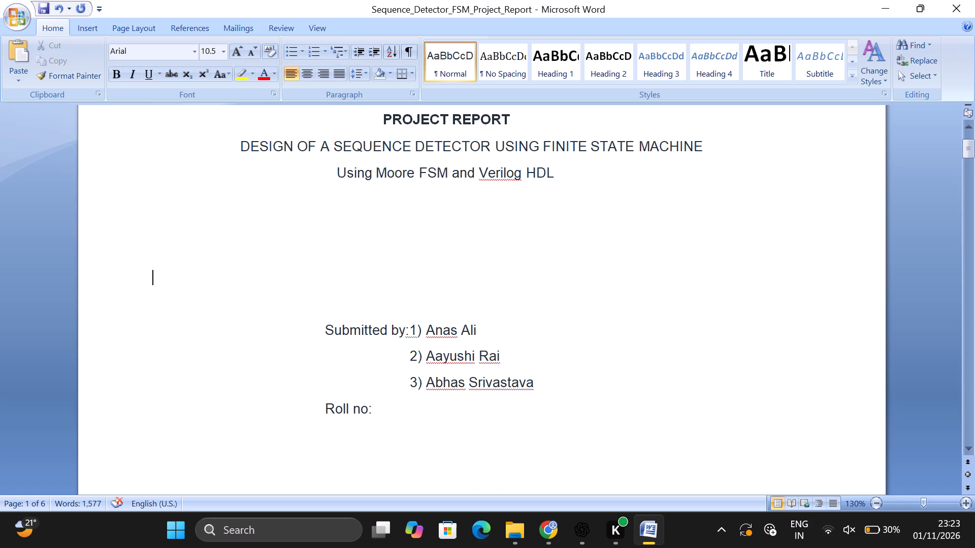
Add the entry number 1) directly after "Roll no:".
{"action": "scroll", "coordinate": [575, 246], "scroll_direction": "up", "scroll_amount": 4}
{"action": "scroll", "coordinate": [575, 246], "scroll_direction": "down", "scroll_amount": 3}
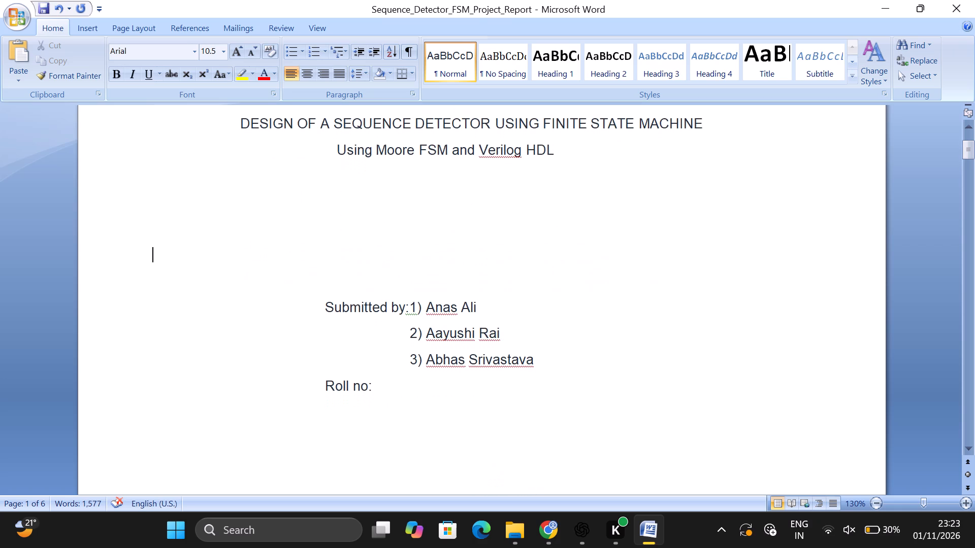
{"action": "left_click", "coordinate": [388, 385]}
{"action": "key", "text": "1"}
{"action": "key", "text": "shift+parenright"}
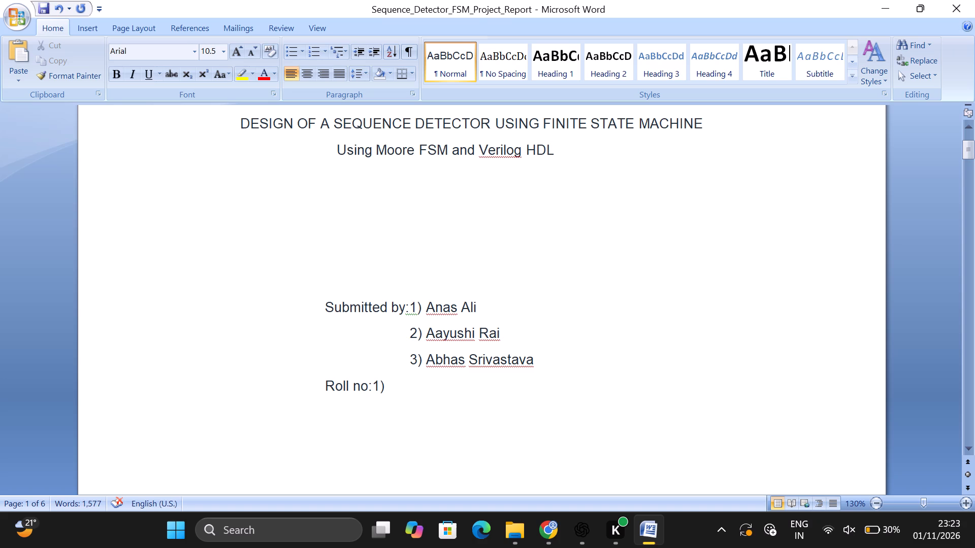
Add a line below "Roll no:1)" with the entry number 2), indented with spaces to sit under 1).
{"action": "key", "text": "Return"}
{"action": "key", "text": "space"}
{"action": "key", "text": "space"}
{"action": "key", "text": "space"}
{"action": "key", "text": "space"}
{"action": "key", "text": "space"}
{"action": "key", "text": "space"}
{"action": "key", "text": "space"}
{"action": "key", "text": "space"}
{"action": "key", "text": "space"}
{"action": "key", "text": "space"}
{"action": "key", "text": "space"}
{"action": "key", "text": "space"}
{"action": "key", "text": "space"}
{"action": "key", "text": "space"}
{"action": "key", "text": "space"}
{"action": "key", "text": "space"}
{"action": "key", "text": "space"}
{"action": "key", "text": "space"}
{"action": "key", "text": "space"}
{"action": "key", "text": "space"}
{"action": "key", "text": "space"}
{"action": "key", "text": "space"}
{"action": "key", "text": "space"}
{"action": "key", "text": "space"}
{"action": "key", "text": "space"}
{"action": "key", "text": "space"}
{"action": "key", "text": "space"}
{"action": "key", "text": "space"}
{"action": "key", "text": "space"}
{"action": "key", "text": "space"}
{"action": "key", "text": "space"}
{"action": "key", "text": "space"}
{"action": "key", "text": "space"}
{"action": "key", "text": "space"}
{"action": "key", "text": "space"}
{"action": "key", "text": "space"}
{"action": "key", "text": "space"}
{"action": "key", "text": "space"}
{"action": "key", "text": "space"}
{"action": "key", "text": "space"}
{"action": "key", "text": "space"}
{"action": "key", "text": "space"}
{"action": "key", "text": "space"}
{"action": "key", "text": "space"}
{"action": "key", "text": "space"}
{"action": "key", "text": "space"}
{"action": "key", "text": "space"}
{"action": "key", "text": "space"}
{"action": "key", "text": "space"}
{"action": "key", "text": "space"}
{"action": "key", "text": "shift+parenright"}
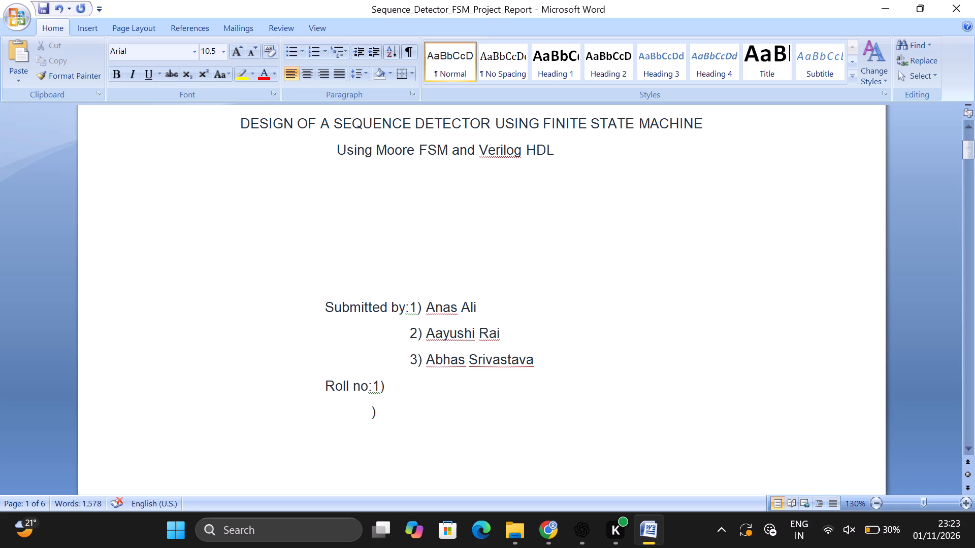
{"action": "key", "text": "BackSpace"}
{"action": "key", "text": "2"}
{"action": "key", "text": "shift+parenright"}
Enter the second student's roll number after 2), separated by a space.
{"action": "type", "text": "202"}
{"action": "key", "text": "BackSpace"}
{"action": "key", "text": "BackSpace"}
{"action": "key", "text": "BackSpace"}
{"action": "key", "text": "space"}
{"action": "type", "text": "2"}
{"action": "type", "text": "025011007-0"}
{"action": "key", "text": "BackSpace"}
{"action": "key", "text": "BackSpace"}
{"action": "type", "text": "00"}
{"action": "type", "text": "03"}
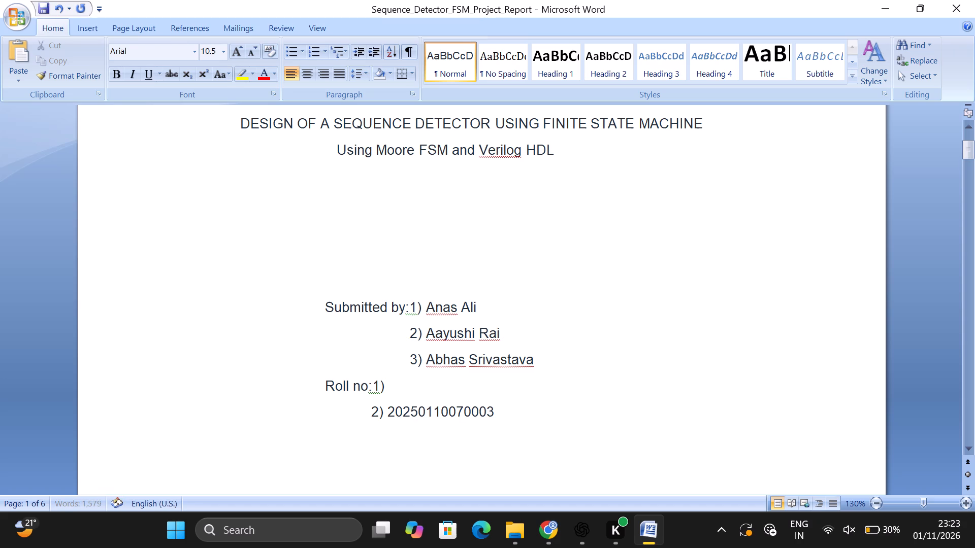
Add a line with the entry number 3) and a trailing space below the second roll number, indented with spaces under 2).
{"action": "scroll", "coordinate": [429, 409], "scroll_direction": "down", "scroll_amount": 1}
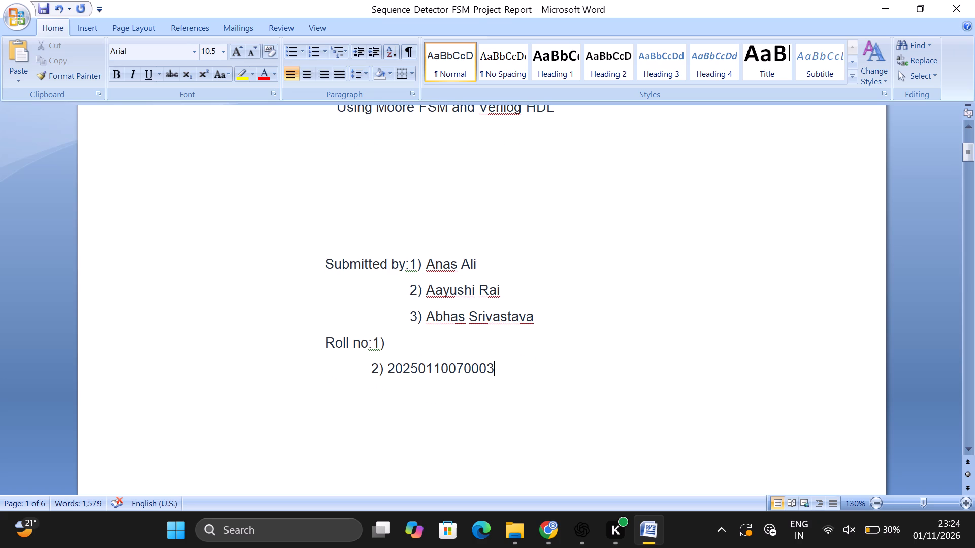
{"action": "key", "text": "Return"}
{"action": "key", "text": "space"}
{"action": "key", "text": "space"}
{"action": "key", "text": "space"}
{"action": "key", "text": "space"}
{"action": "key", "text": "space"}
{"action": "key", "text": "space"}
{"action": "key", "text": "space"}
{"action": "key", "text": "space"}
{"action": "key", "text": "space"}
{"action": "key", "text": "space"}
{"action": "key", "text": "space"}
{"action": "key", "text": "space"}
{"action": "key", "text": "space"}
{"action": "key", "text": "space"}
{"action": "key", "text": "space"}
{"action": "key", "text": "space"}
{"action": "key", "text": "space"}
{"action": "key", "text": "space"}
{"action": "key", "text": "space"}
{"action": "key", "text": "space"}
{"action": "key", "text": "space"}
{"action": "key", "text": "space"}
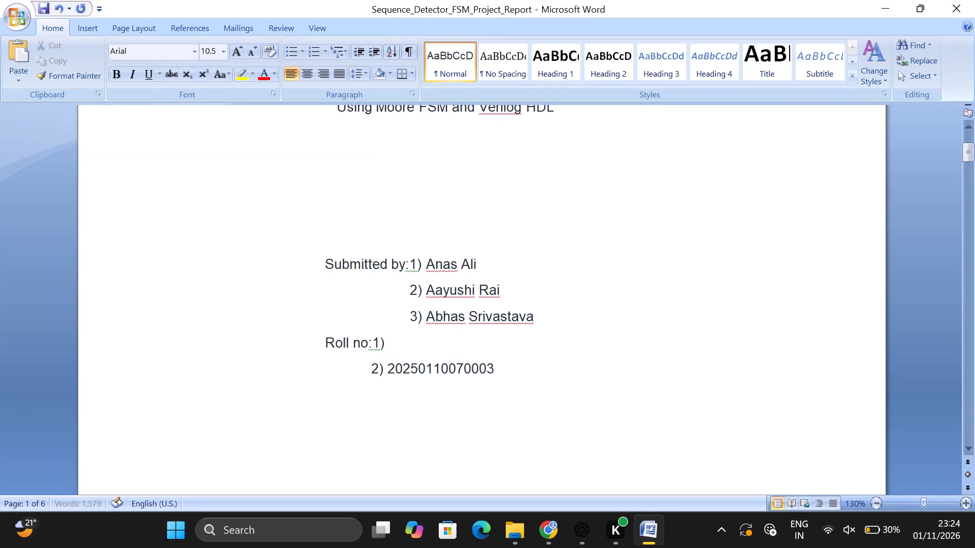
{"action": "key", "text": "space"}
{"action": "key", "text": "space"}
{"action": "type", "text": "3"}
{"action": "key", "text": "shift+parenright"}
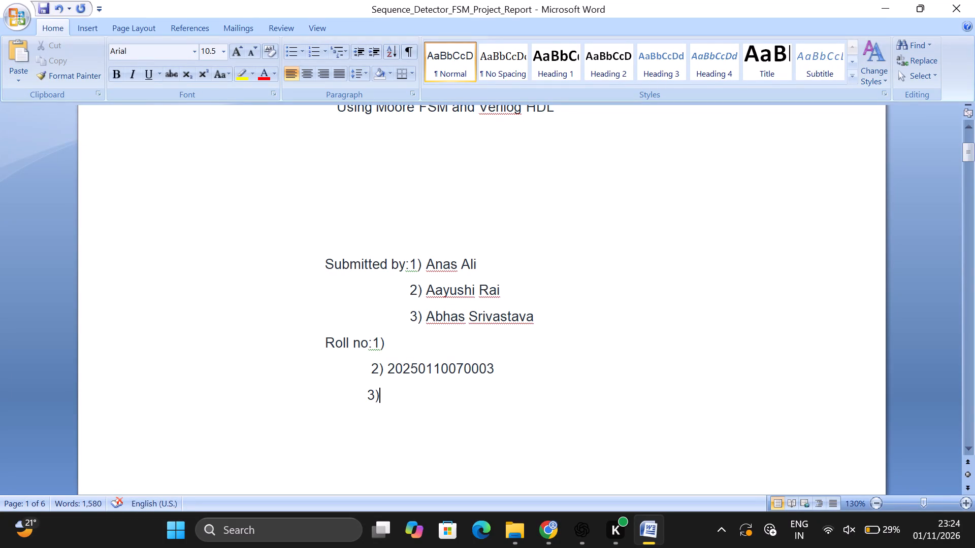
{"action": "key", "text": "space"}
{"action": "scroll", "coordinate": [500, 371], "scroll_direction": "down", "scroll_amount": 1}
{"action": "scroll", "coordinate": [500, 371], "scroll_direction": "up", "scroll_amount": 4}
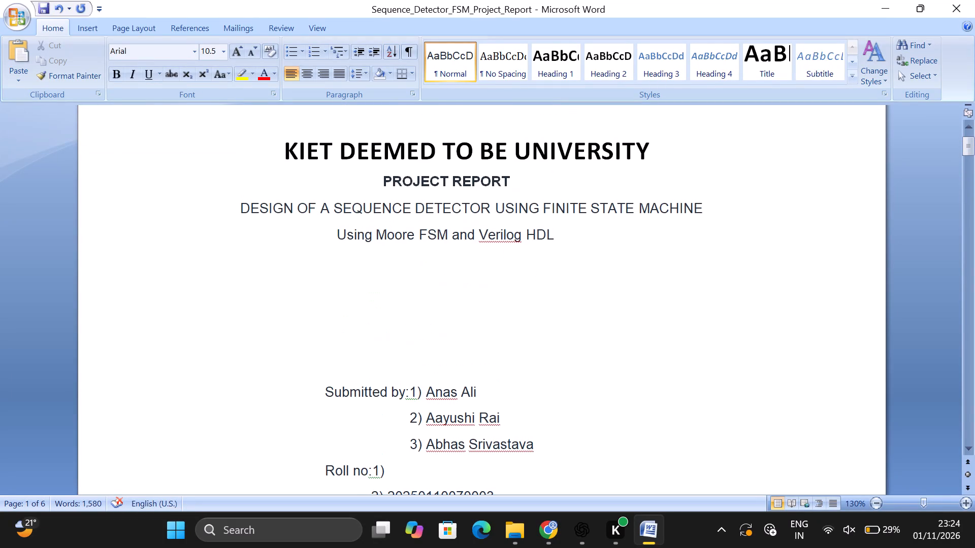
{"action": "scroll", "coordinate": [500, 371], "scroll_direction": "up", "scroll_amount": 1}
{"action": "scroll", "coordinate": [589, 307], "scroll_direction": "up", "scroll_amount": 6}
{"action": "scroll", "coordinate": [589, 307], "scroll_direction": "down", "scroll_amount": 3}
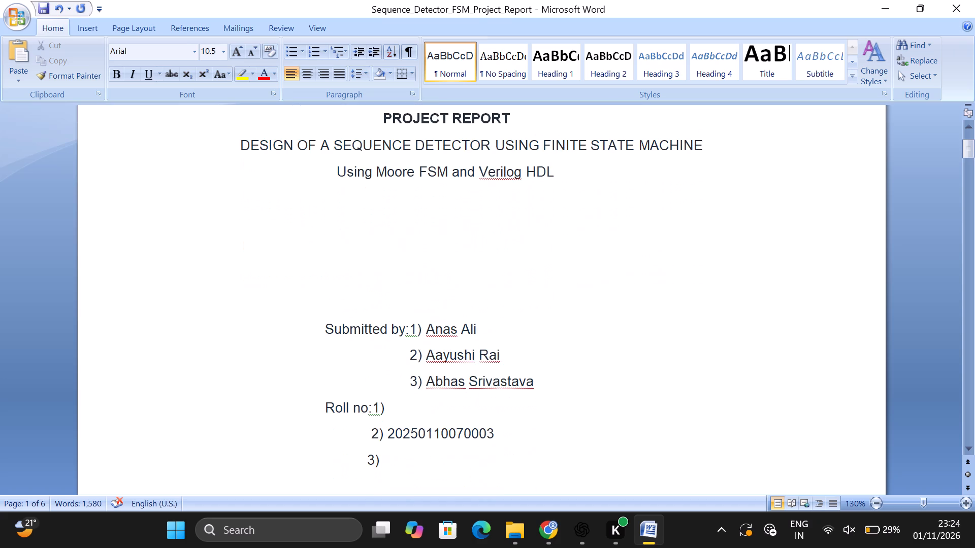
Switch to Chrome and search in a new tab for "kiet deemed to be university muradnagar logo".
{"action": "left_click", "coordinate": [584, 524]}
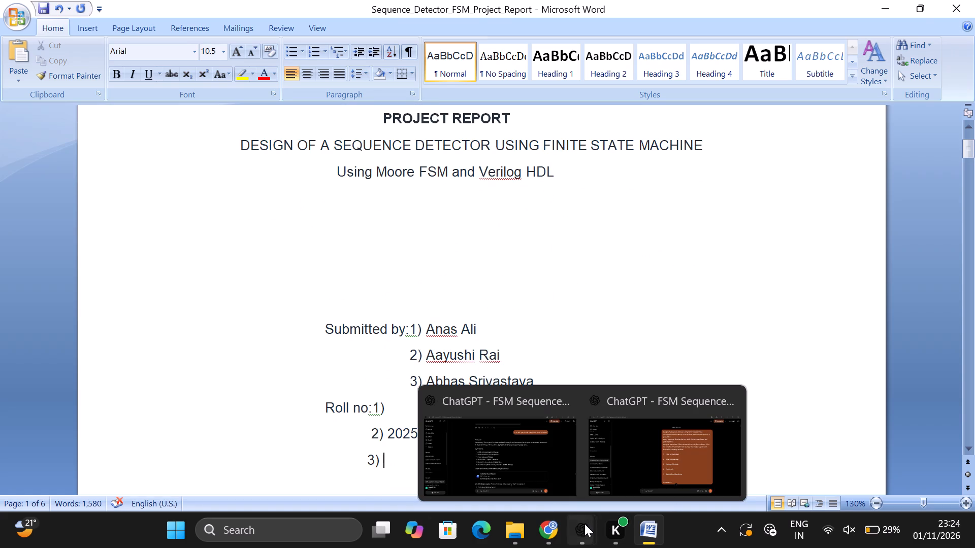
{"action": "left_click", "coordinate": [554, 525]}
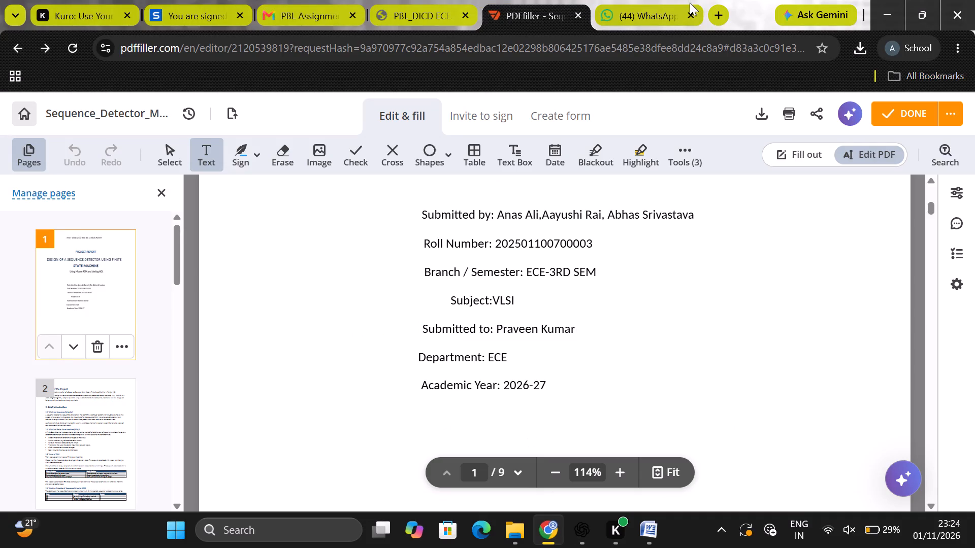
{"action": "left_click", "coordinate": [715, 10]}
{"action": "left_click", "coordinate": [645, 48]}
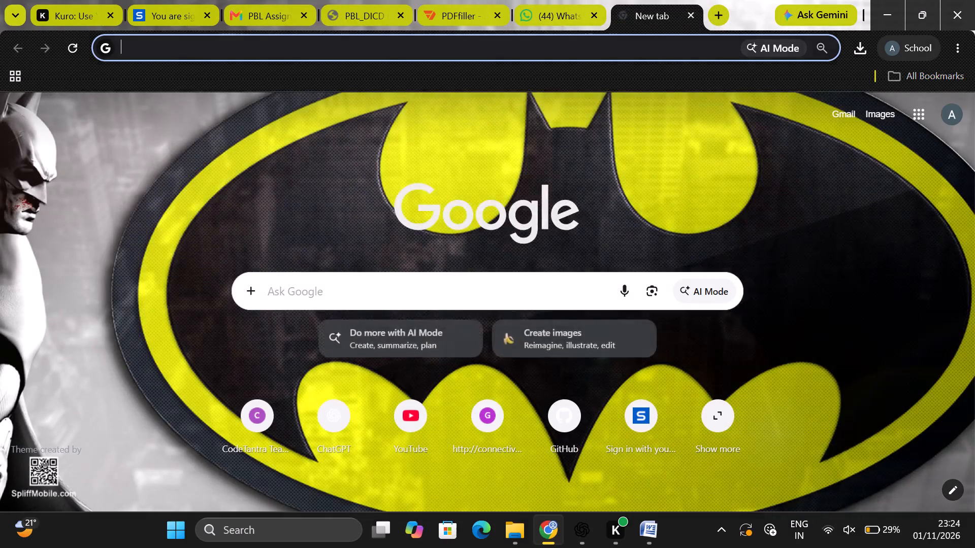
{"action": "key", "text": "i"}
{"action": "key", "text": "BackSpace"}
{"action": "key", "text": "BackSpace"}
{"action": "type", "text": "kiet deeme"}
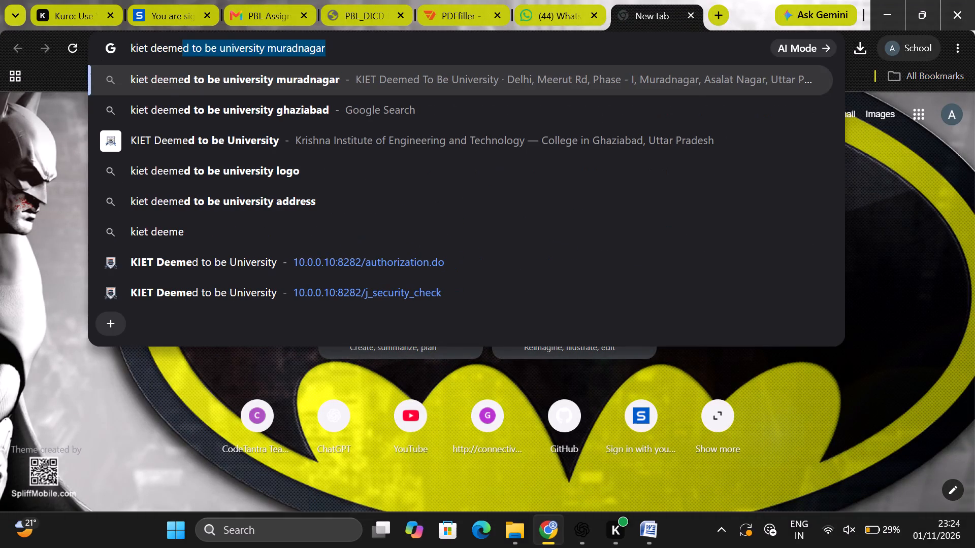
{"action": "left_click", "coordinate": [566, 84]}
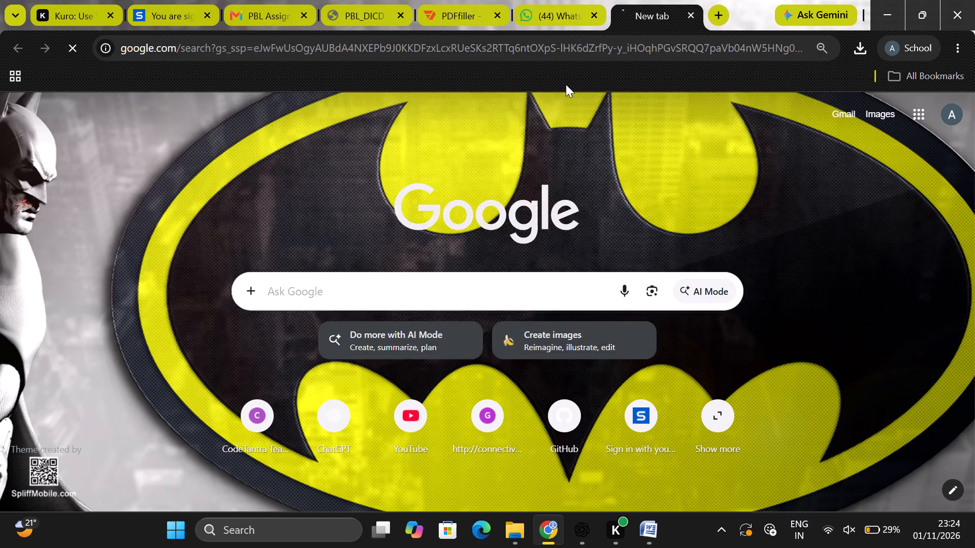
{"action": "left_click", "coordinate": [417, 156]}
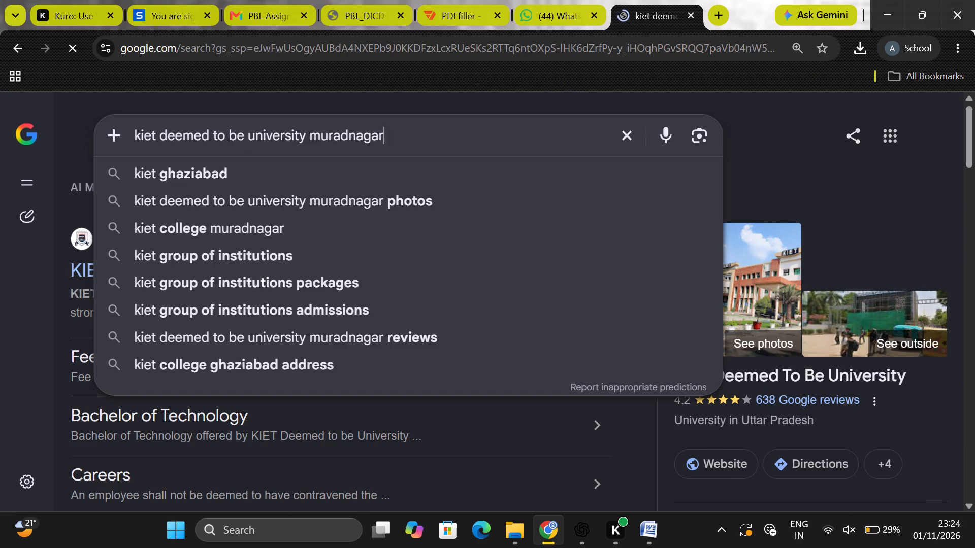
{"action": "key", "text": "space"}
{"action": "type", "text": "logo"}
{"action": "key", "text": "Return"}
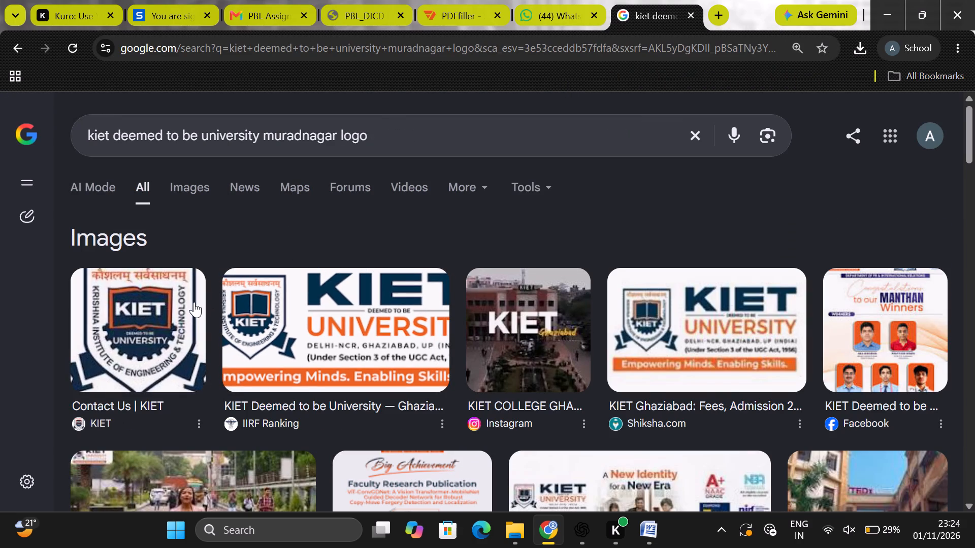
Save the KIET shield logo from the "Contact Us | KIET" image result to the Downloads folder as favicon.
{"action": "left_click", "coordinate": [194, 302]}
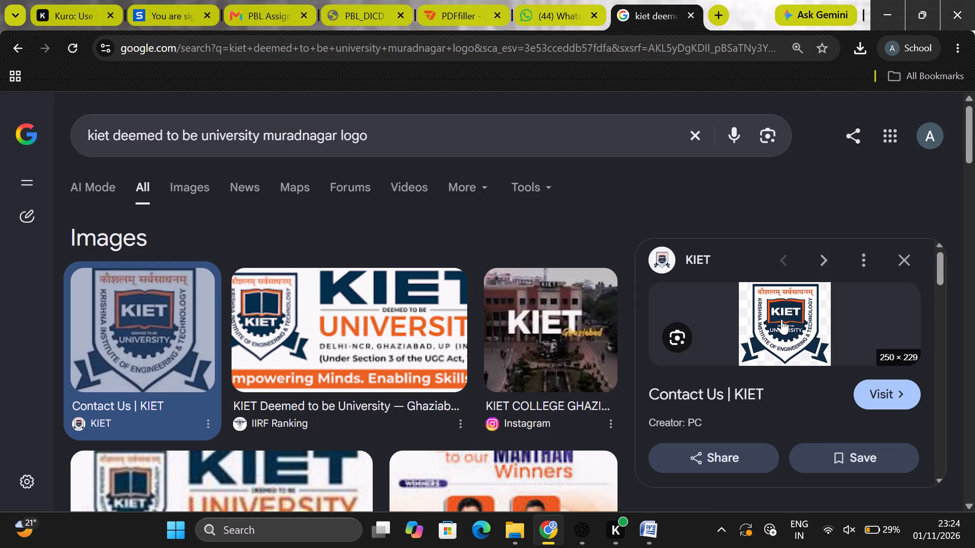
{"action": "right_click", "coordinate": [782, 319]}
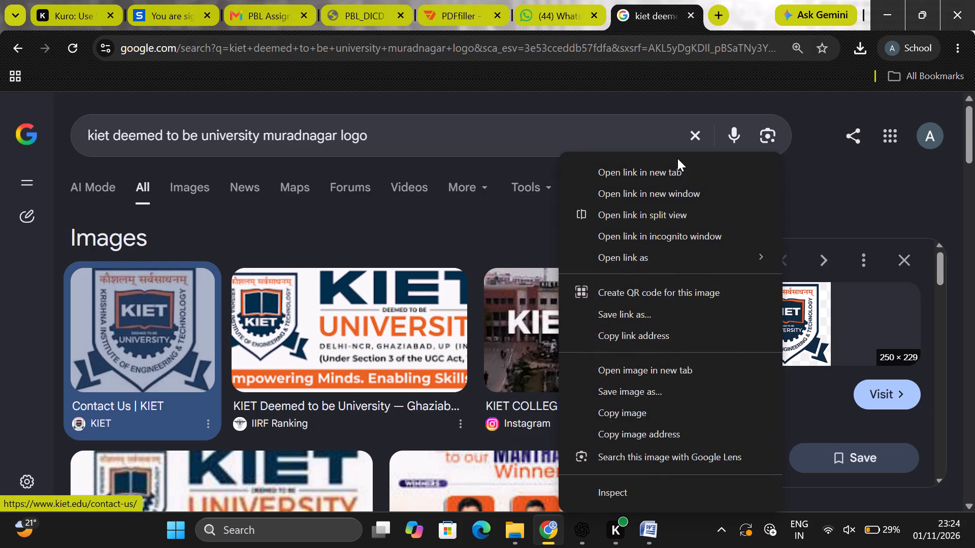
{"action": "left_click", "coordinate": [634, 397]}
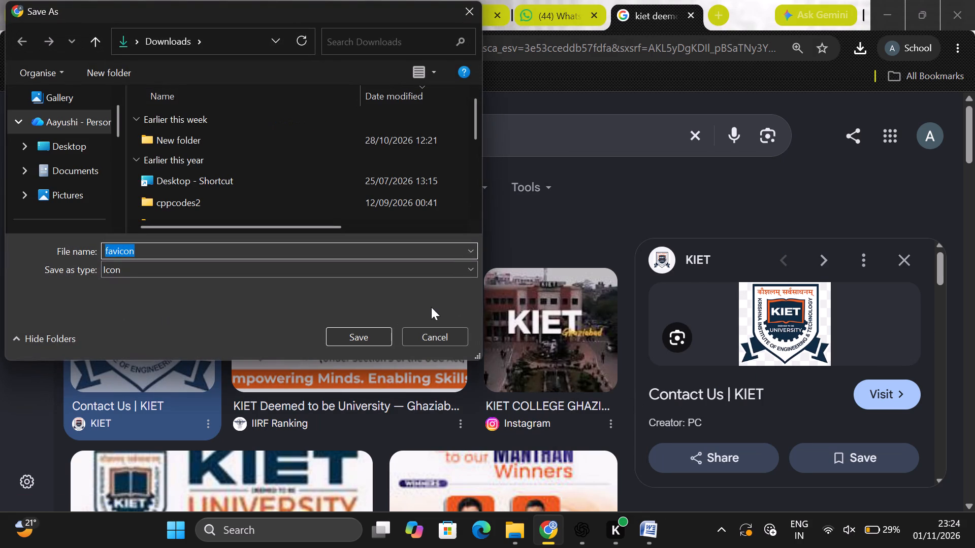
{"action": "scroll", "coordinate": [57, 174], "scroll_direction": "up", "scroll_amount": 2}
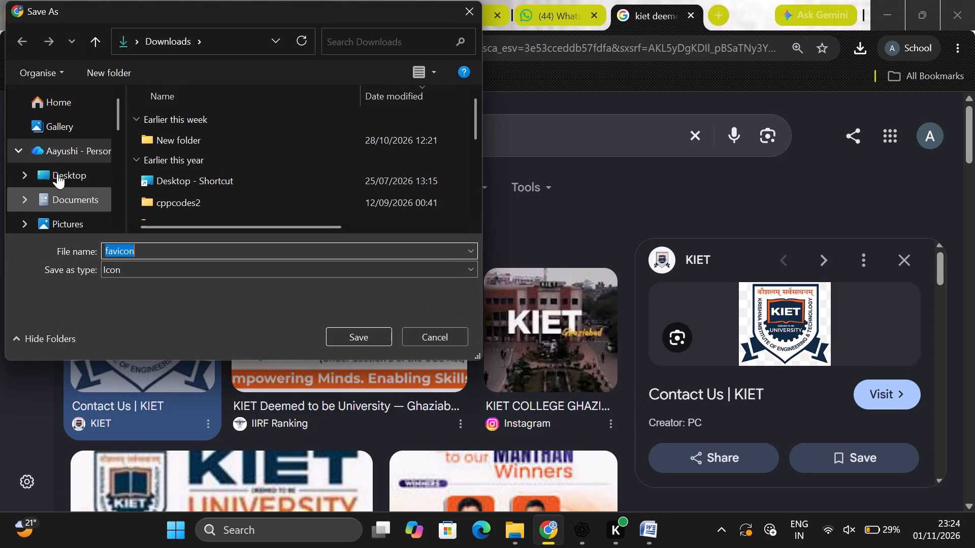
{"action": "scroll", "coordinate": [57, 174], "scroll_direction": "up", "scroll_amount": 1}
{"action": "scroll", "coordinate": [57, 174], "scroll_direction": "down", "scroll_amount": 3}
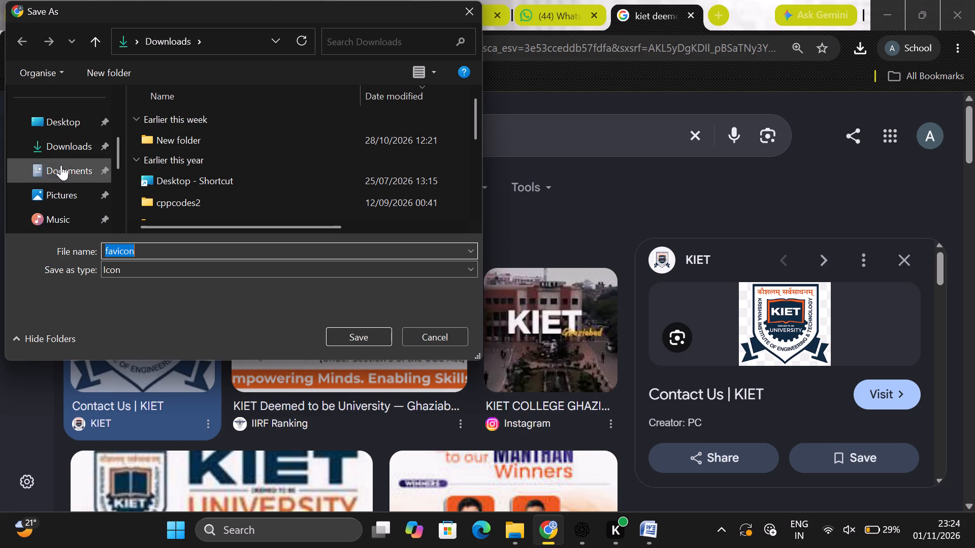
{"action": "left_click", "coordinate": [68, 149]}
{"action": "left_click", "coordinate": [369, 336]}
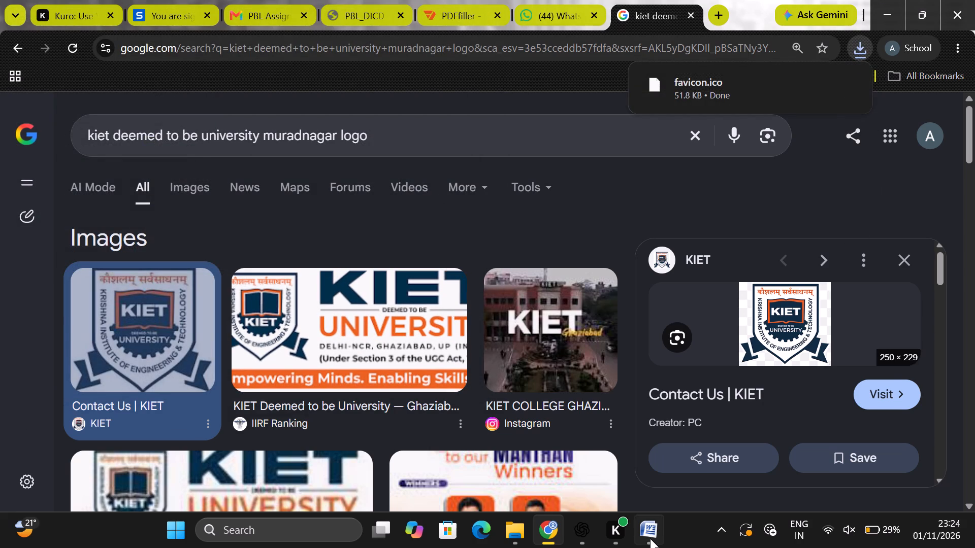
Switch to the Sequence Detector report in Word and add three blank lines above the "Submitted by" line on the cover page.
{"action": "left_click", "coordinate": [650, 538]}
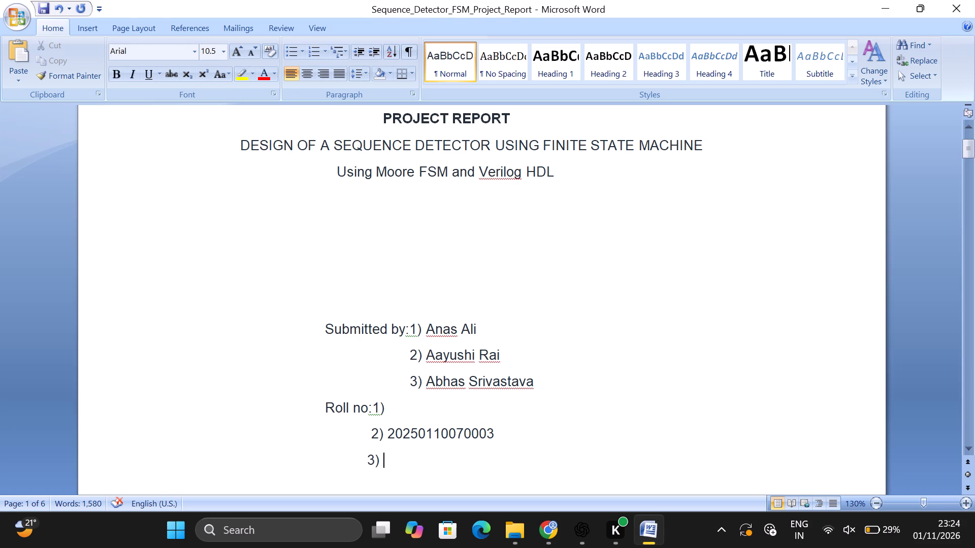
{"action": "left_click", "coordinate": [328, 326]}
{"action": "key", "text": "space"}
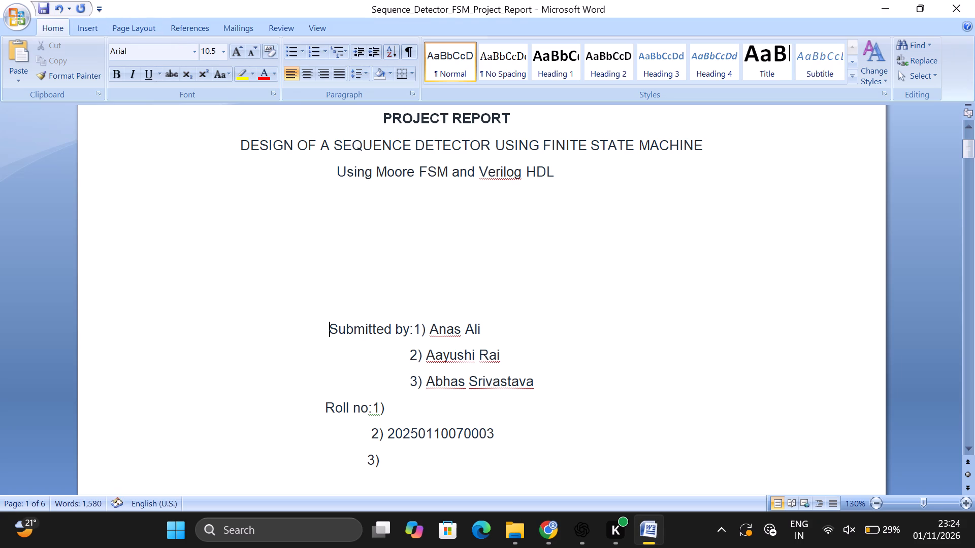
{"action": "key", "text": "BackSpace"}
{"action": "left_click", "coordinate": [314, 303]}
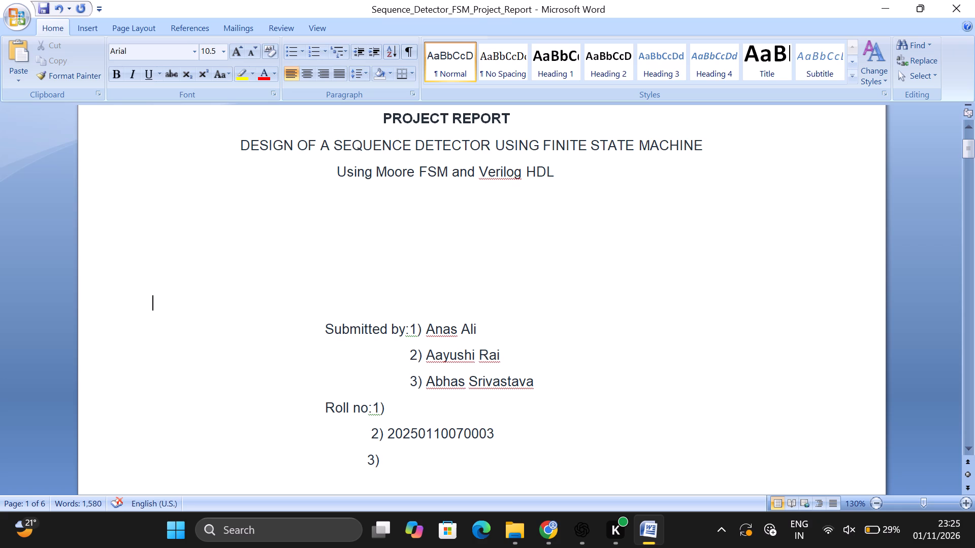
{"action": "key", "text": "Return"}
{"action": "key", "text": "Return"}
{"action": "key", "text": "Return"}
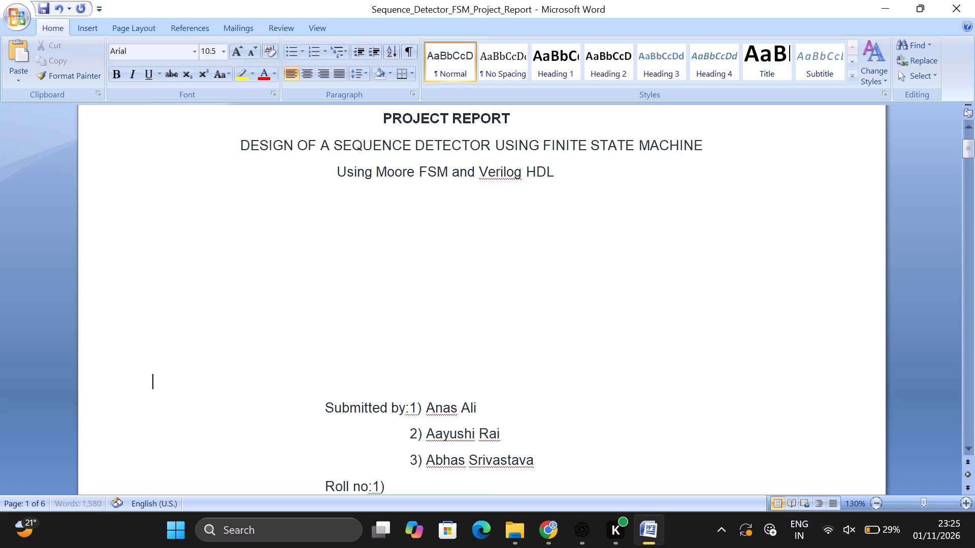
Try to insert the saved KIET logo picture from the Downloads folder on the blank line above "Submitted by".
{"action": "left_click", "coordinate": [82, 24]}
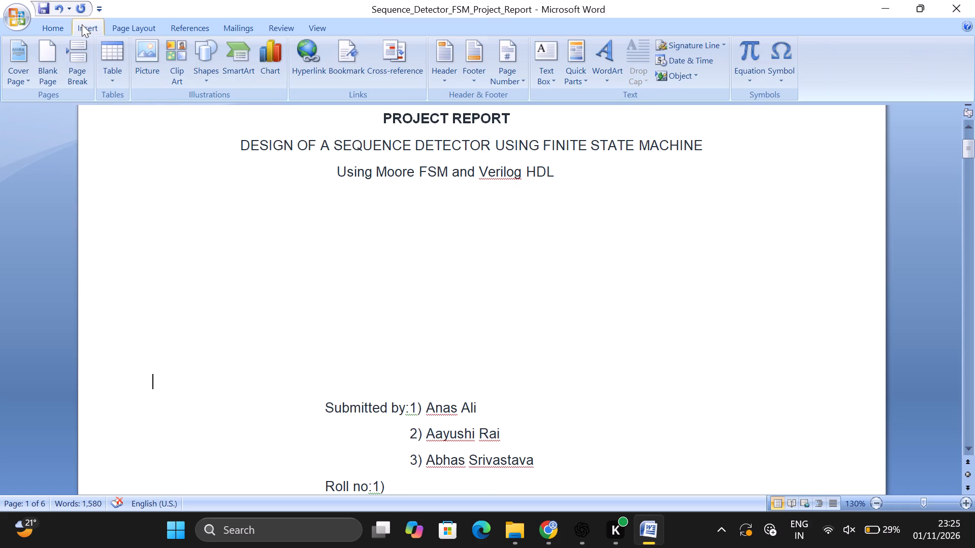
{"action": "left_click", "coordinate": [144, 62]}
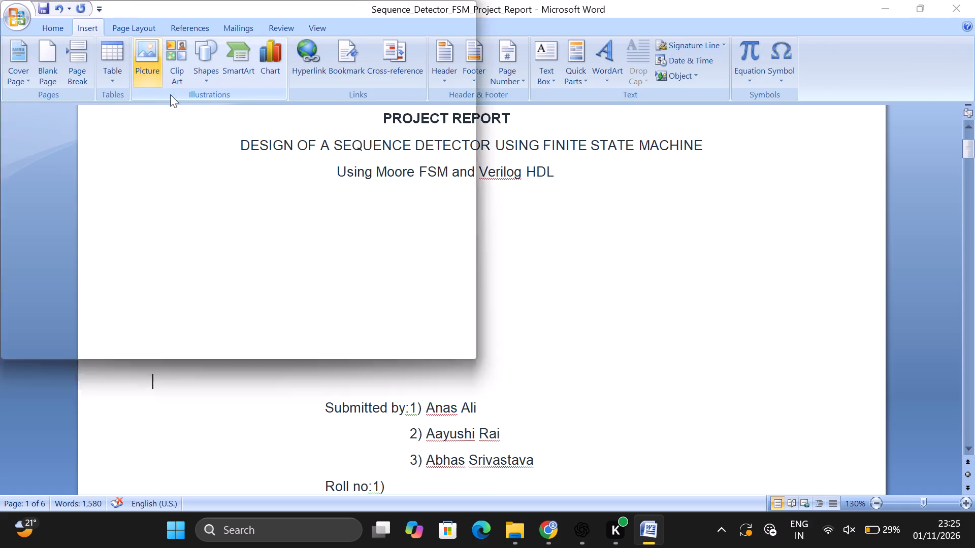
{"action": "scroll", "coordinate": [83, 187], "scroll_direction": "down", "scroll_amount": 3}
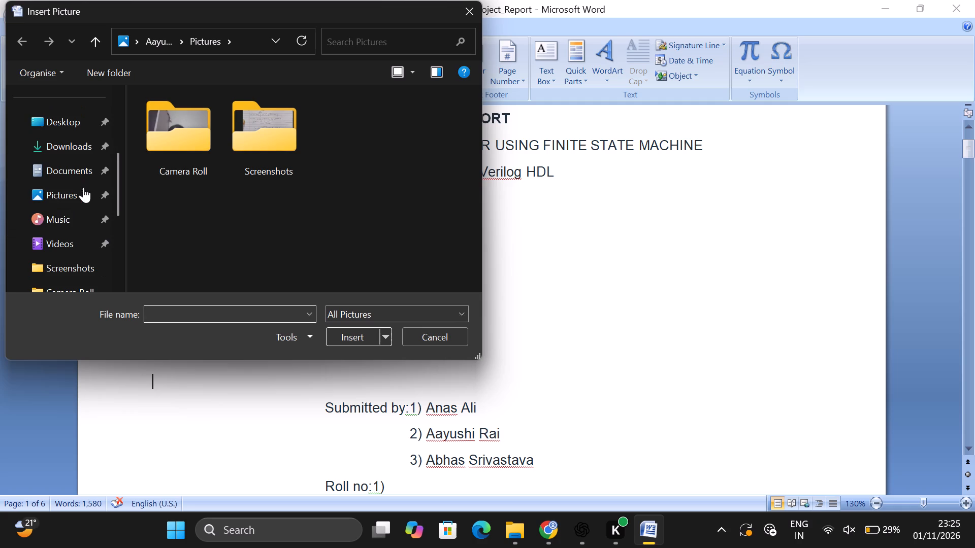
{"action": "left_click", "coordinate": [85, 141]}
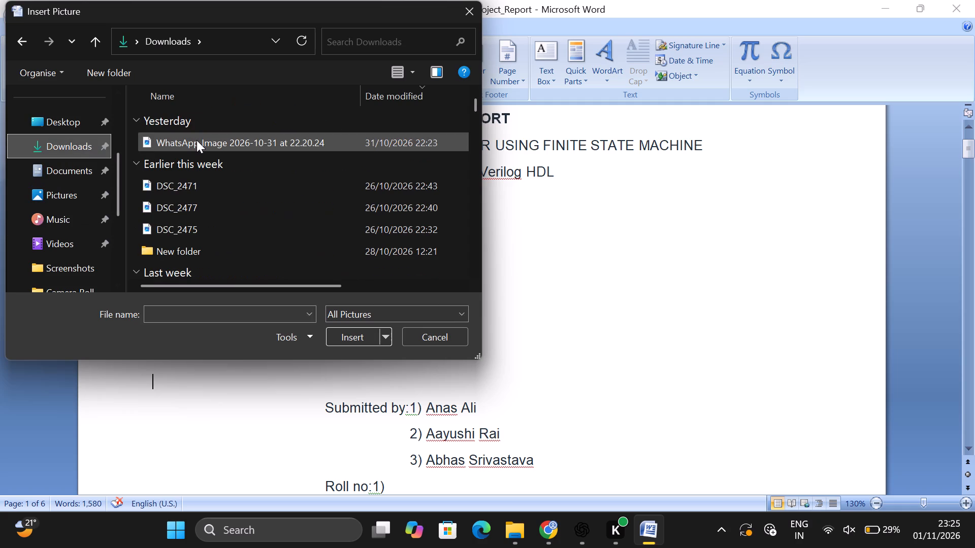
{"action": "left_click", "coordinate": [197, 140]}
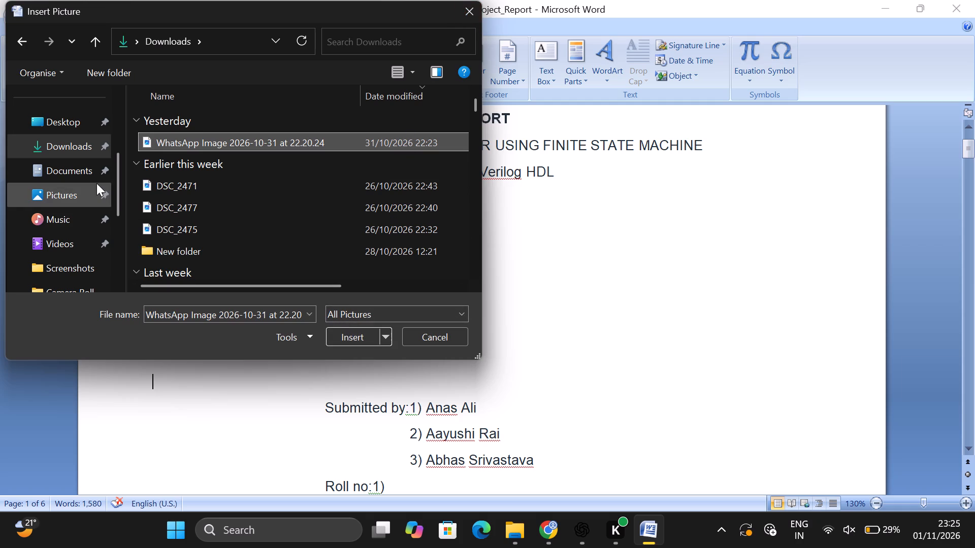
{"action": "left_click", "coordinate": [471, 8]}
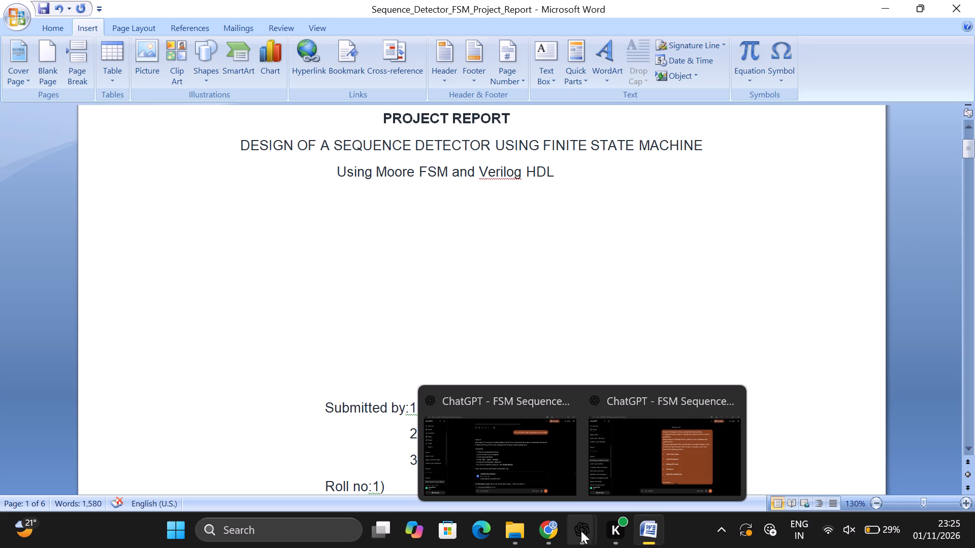
Switch back to the KIET logo search results in Chrome.
{"action": "left_click", "coordinate": [555, 532]}
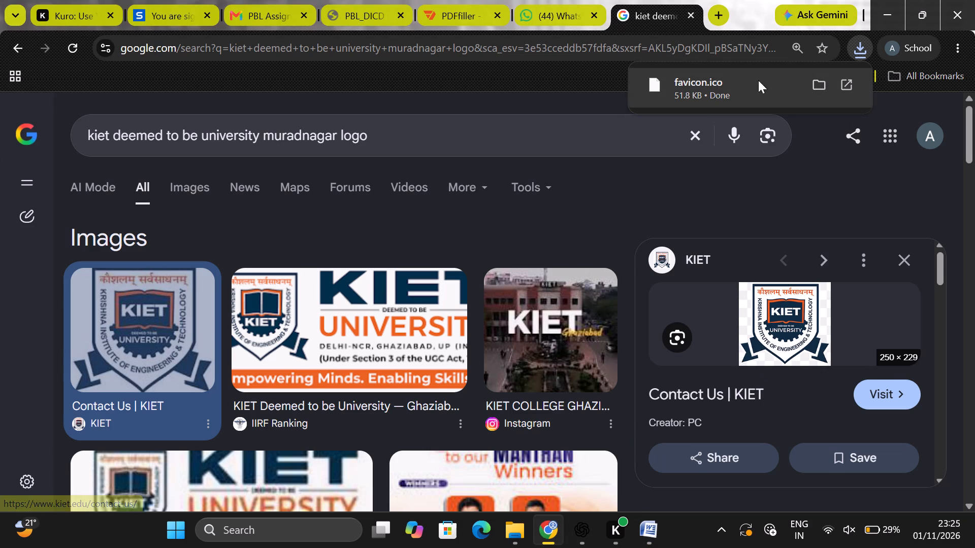
Open the downloaded favicon.ico to check the logo image, and close the preview.
{"action": "double_click", "coordinate": [741, 82]}
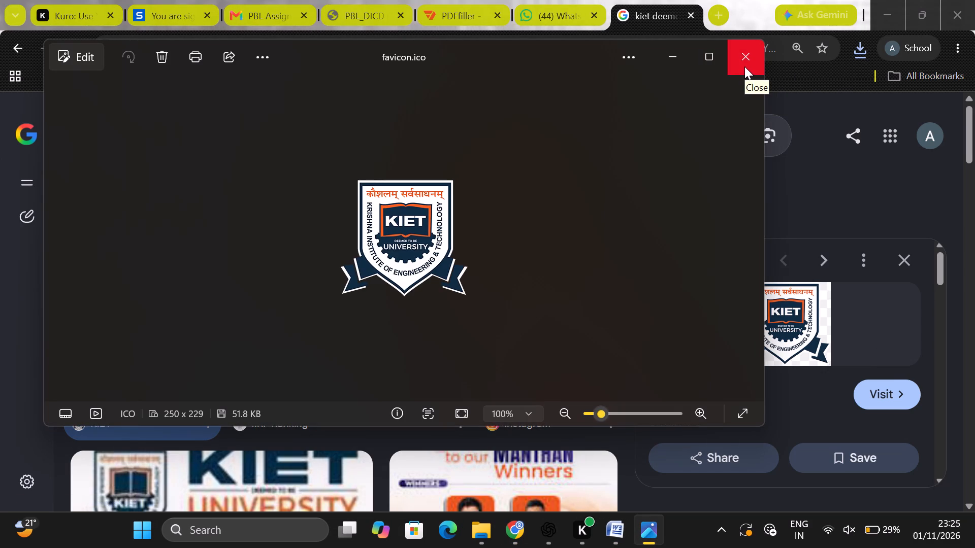
{"action": "left_click", "coordinate": [744, 66]}
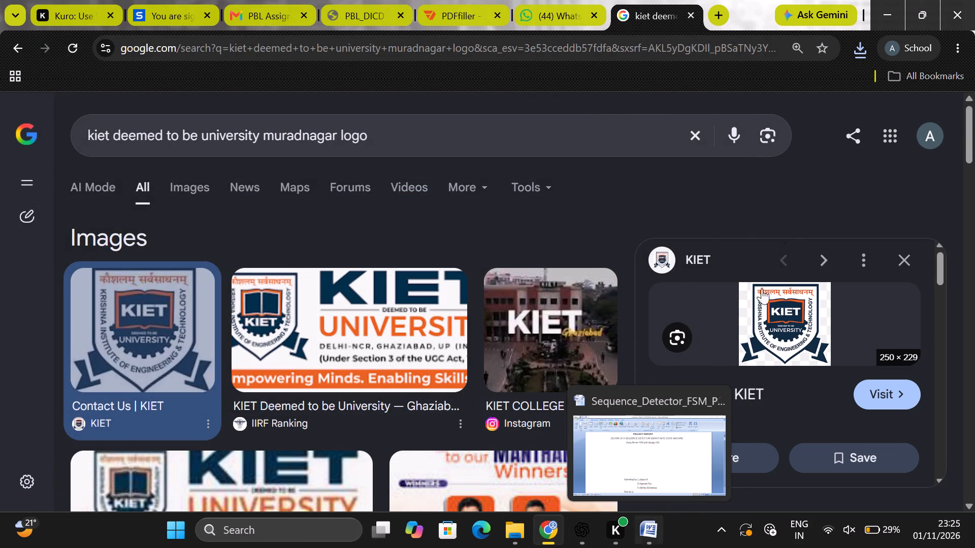
Switch to File Explorer and view the Downloads folder to locate the saved favicon file.
{"action": "left_click", "coordinate": [511, 543]}
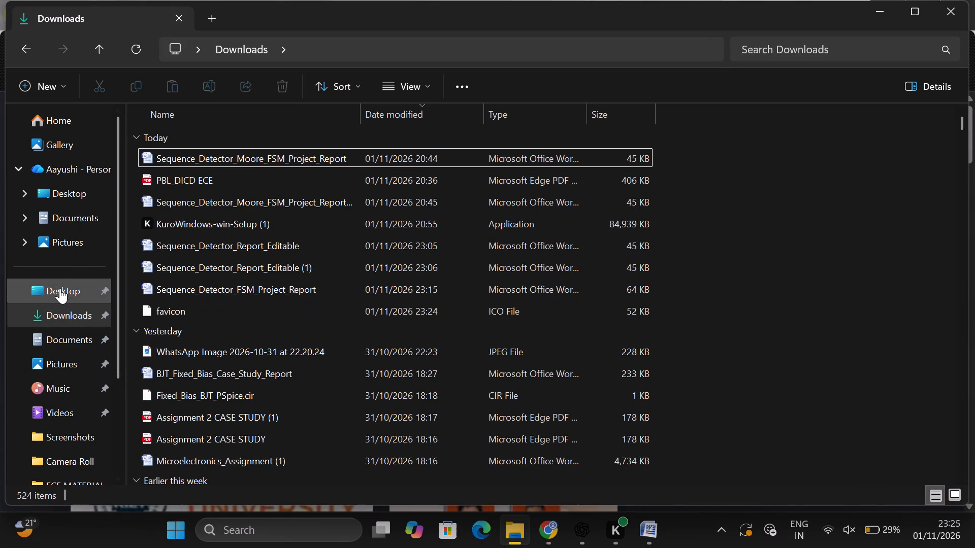
{"action": "left_click", "coordinate": [64, 282]}
{"action": "left_click", "coordinate": [72, 310]}
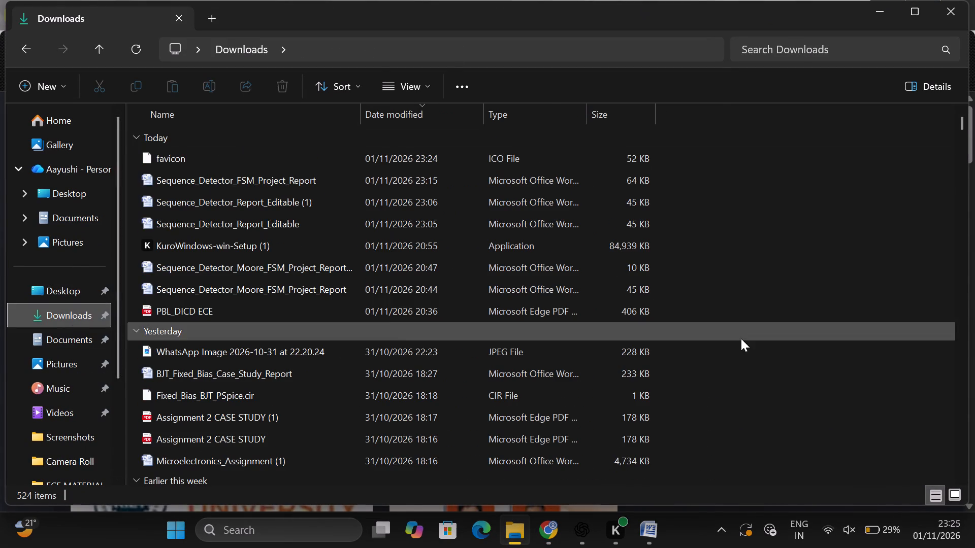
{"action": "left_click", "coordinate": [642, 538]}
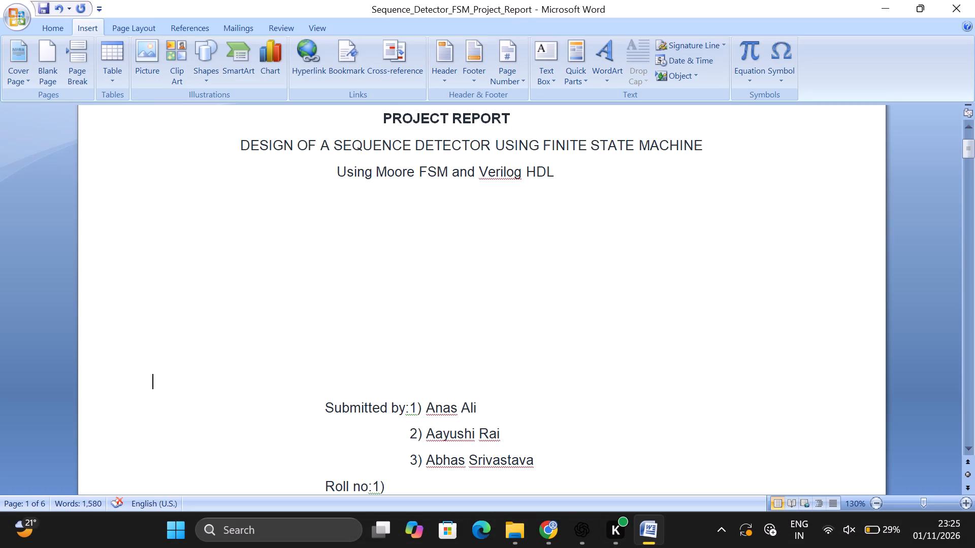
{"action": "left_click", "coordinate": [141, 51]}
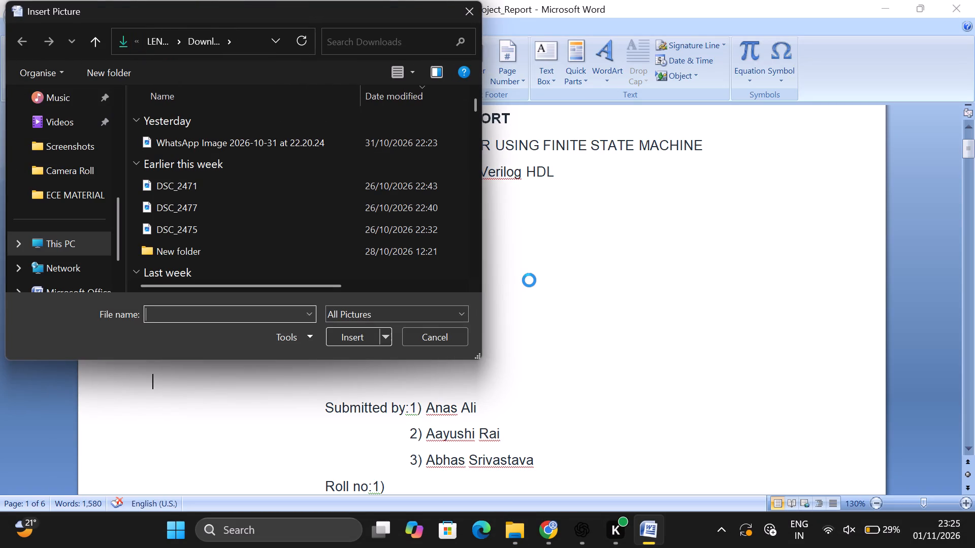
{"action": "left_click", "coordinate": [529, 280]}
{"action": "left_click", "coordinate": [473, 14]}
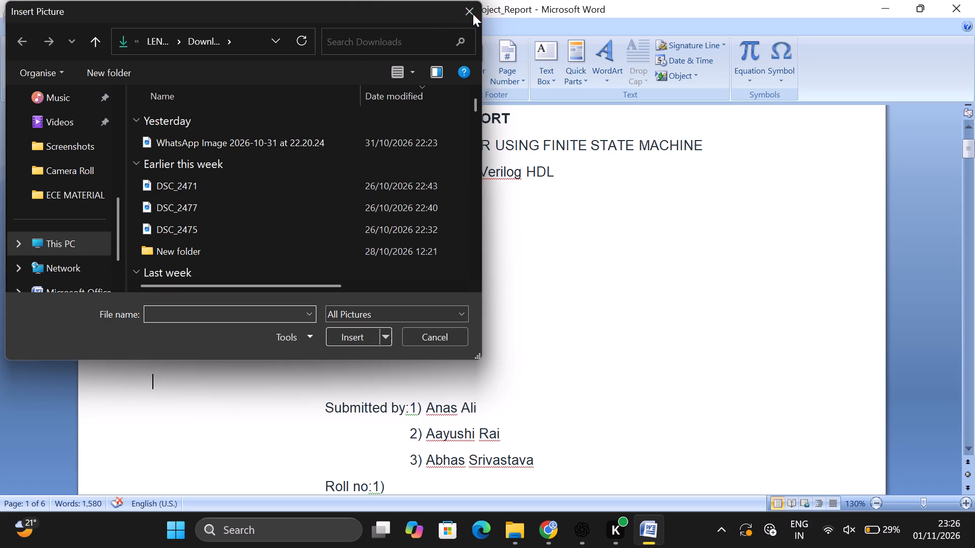
Add a blank line directly below the subtitle "Using Moore FSM and Verilog HDL" in the Word report.
{"action": "left_click", "coordinate": [592, 178]}
{"action": "key", "text": "Return"}
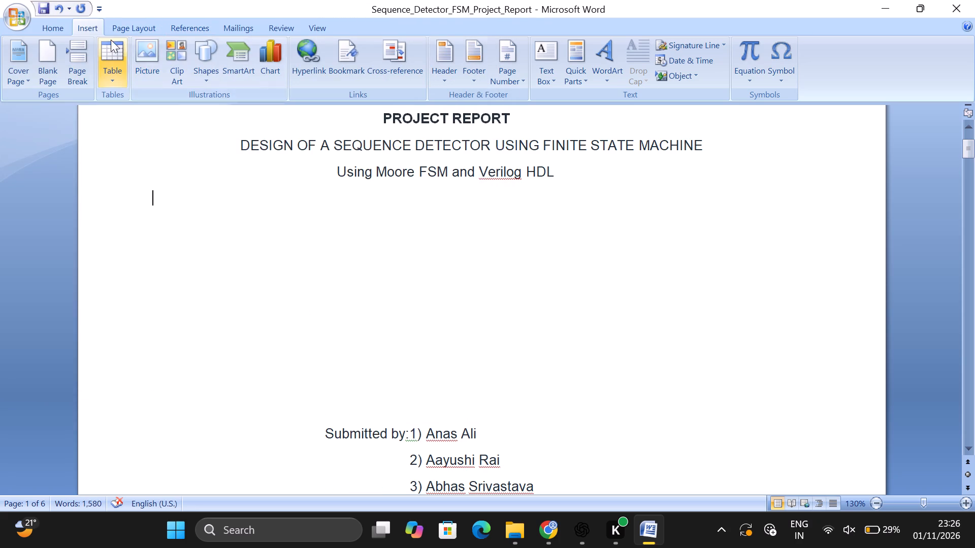
Browse the Downloads and Desktop folders in Insert Picture for the favicon logo, and close the dialog without inserting anything.
{"action": "left_click", "coordinate": [153, 63]}
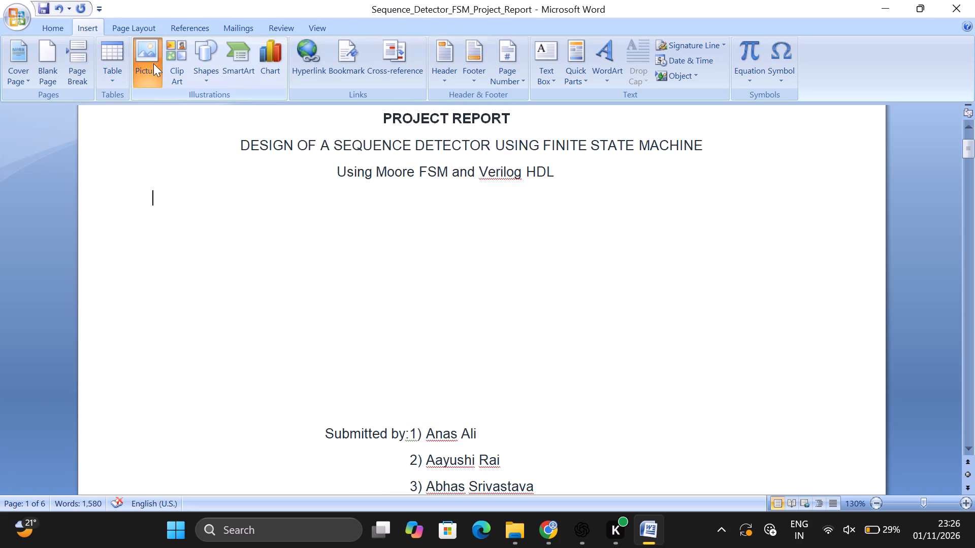
{"action": "scroll", "coordinate": [100, 202], "scroll_direction": "down", "scroll_amount": 1}
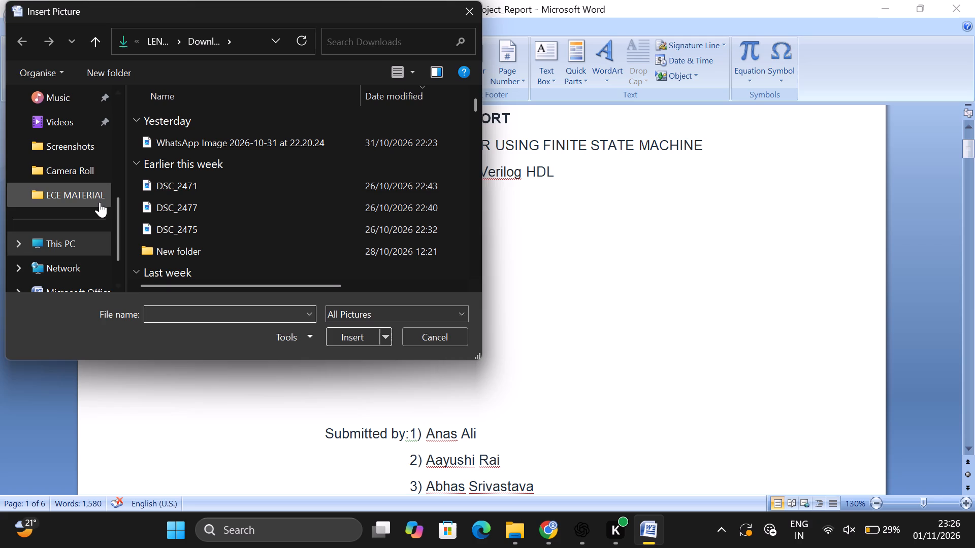
{"action": "scroll", "coordinate": [100, 202], "scroll_direction": "down", "scroll_amount": 1}
{"action": "scroll", "coordinate": [66, 287], "scroll_direction": "down", "scroll_amount": 4}
{"action": "scroll", "coordinate": [68, 232], "scroll_direction": "up", "scroll_amount": 5}
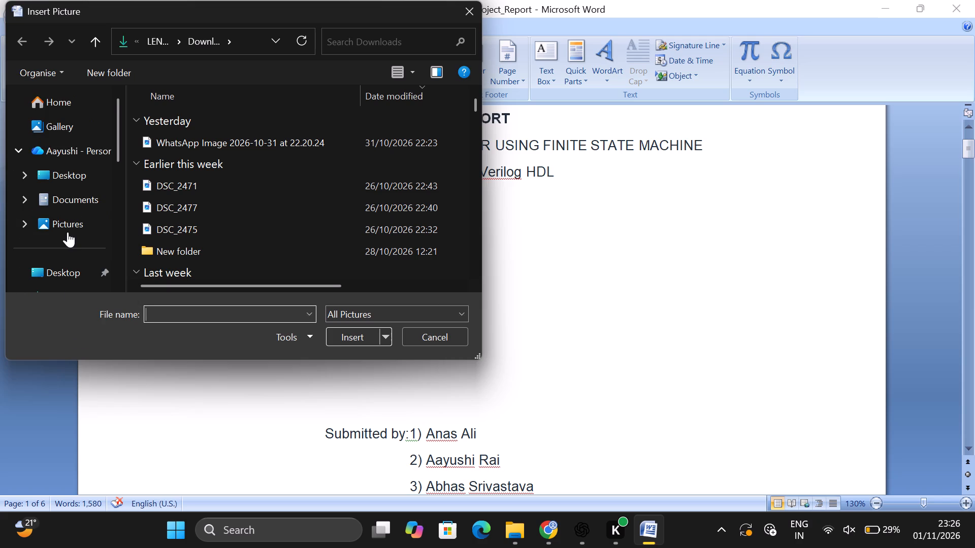
{"action": "scroll", "coordinate": [68, 232], "scroll_direction": "up", "scroll_amount": 4}
{"action": "scroll", "coordinate": [68, 232], "scroll_direction": "down", "scroll_amount": 8}
{"action": "scroll", "coordinate": [68, 232], "scroll_direction": "up", "scroll_amount": 12}
{"action": "left_click", "coordinate": [27, 153]}
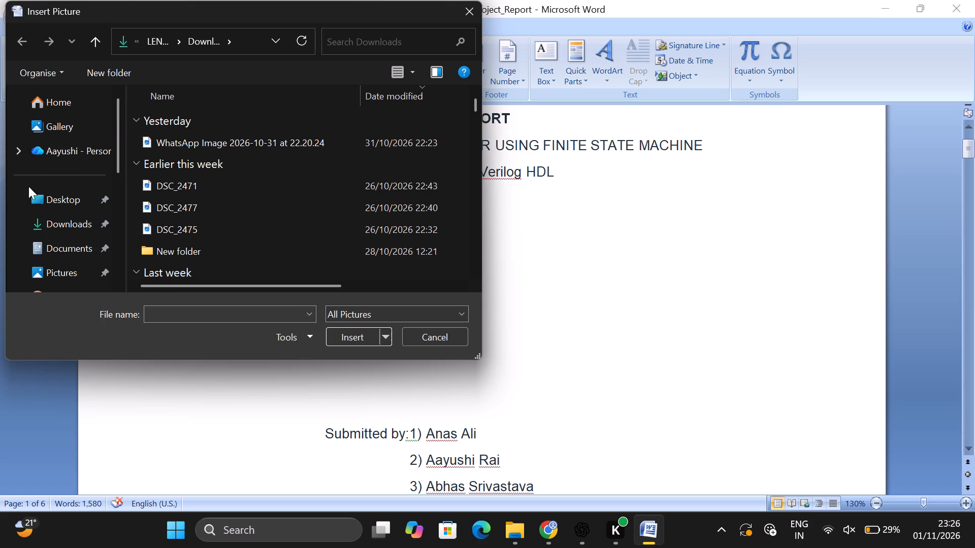
{"action": "left_click", "coordinate": [42, 219]}
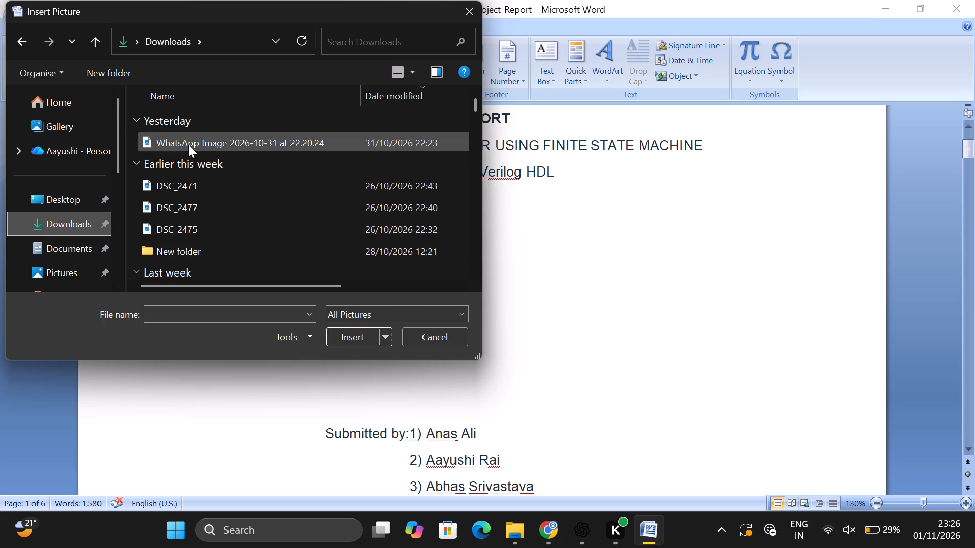
{"action": "left_click", "coordinate": [77, 212]}
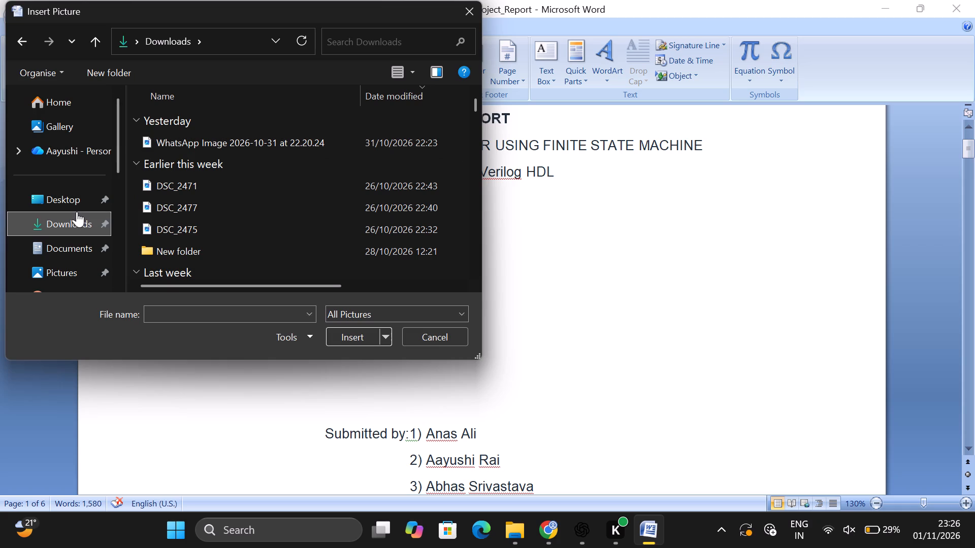
{"action": "left_click", "coordinate": [77, 203]}
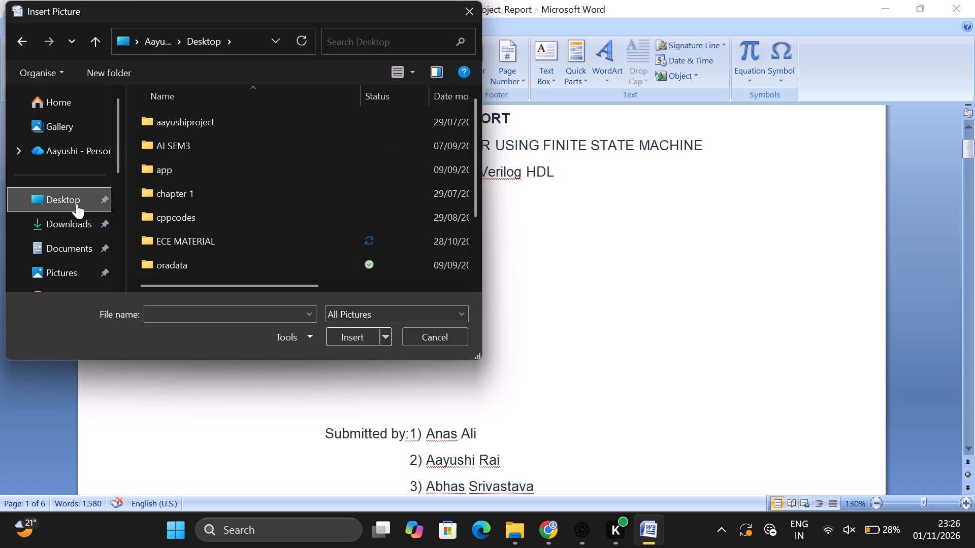
{"action": "left_click", "coordinate": [78, 215]}
{"action": "left_click_drag", "start_coordinate": [181, 173], "coordinate": [179, 182]}
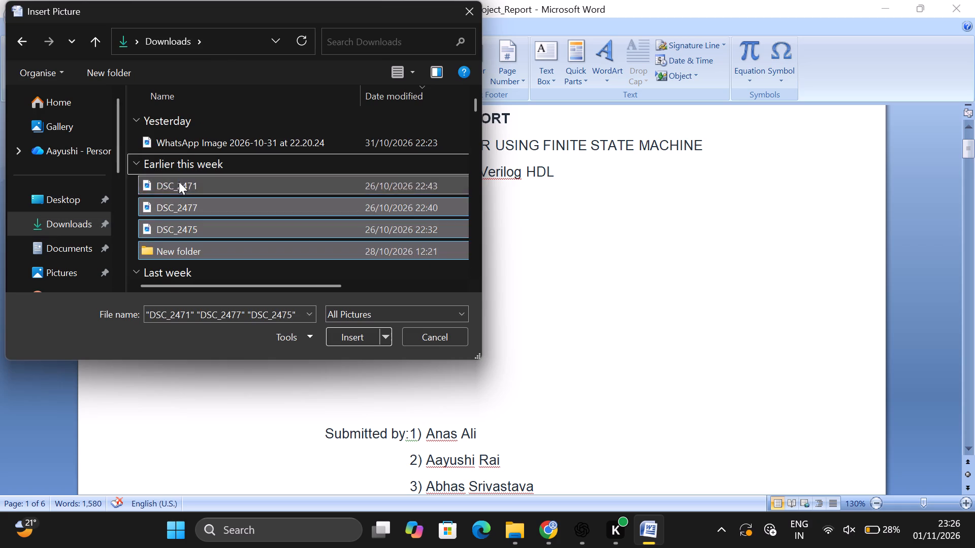
{"action": "scroll", "coordinate": [179, 182], "scroll_direction": "down", "scroll_amount": 4}
{"action": "scroll", "coordinate": [179, 182], "scroll_direction": "up", "scroll_amount": 5}
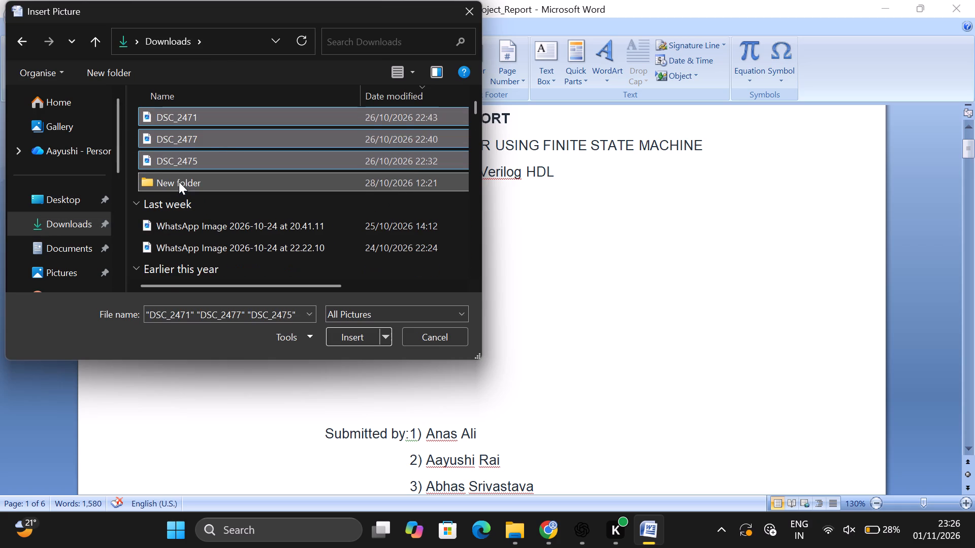
{"action": "left_click", "coordinate": [205, 142]}
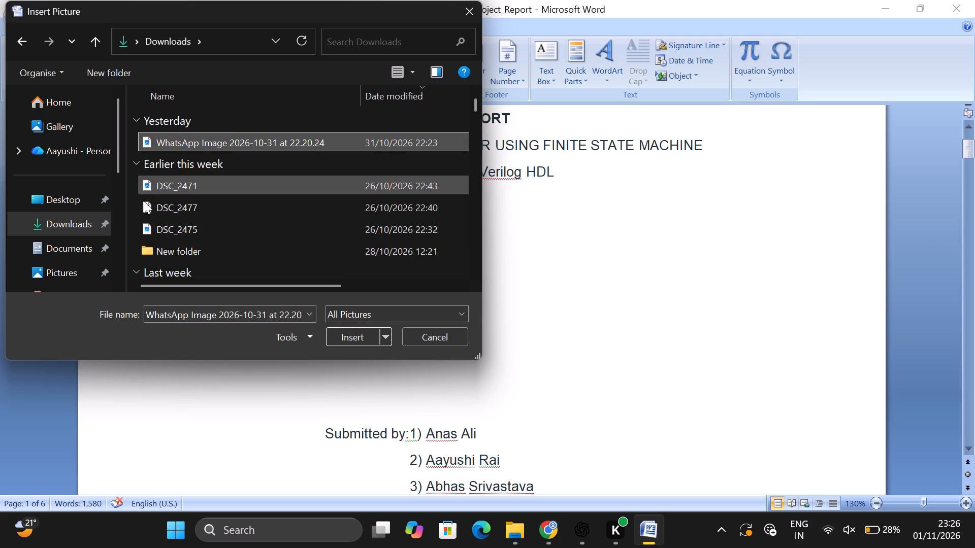
{"action": "left_click", "coordinate": [95, 203]}
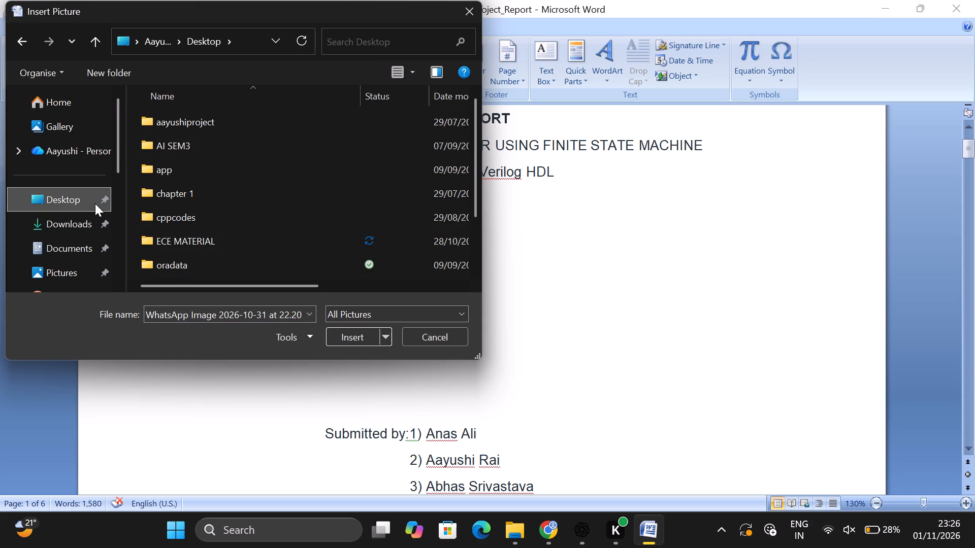
{"action": "scroll", "coordinate": [233, 169], "scroll_direction": "down", "scroll_amount": 6}
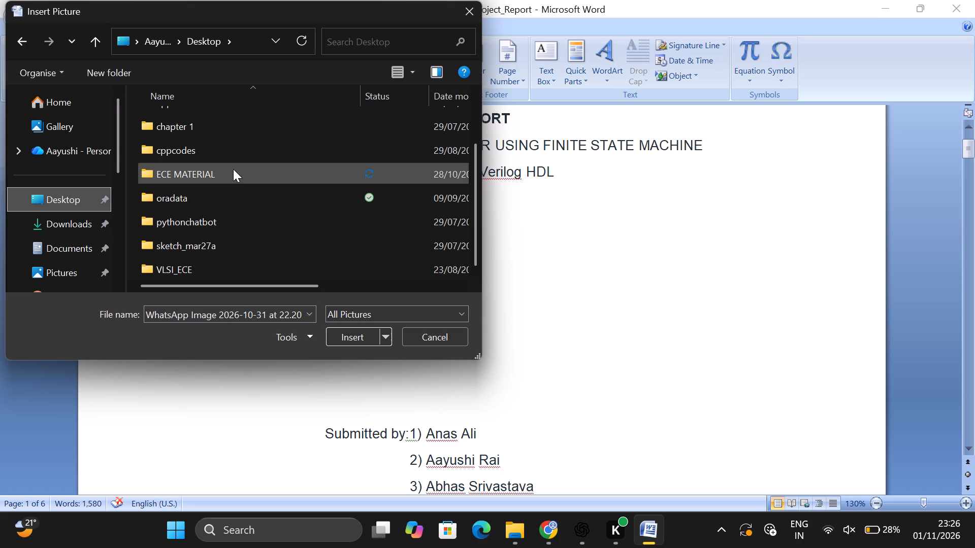
{"action": "scroll", "coordinate": [233, 169], "scroll_direction": "down", "scroll_amount": 1}
{"action": "scroll", "coordinate": [96, 197], "scroll_direction": "down", "scroll_amount": 7}
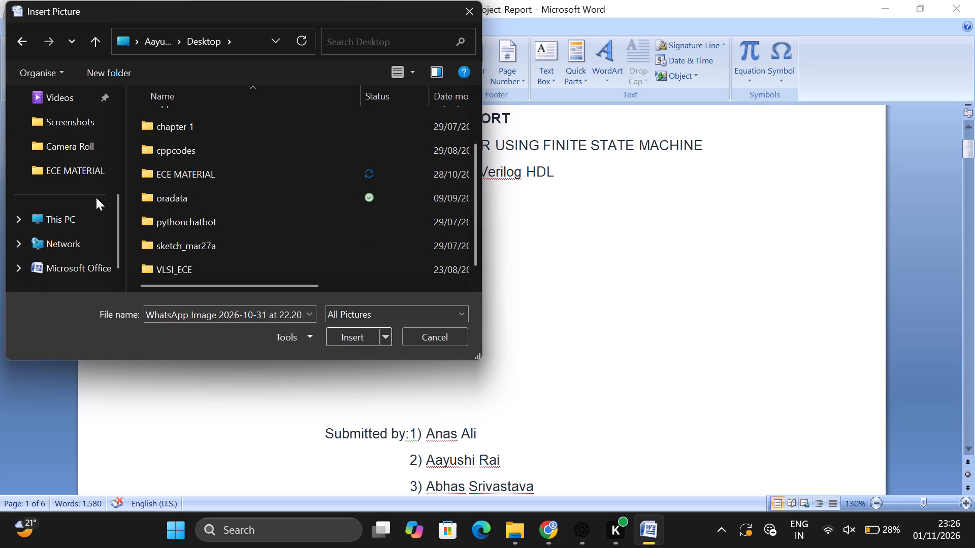
{"action": "scroll", "coordinate": [96, 197], "scroll_direction": "up", "scroll_amount": 14}
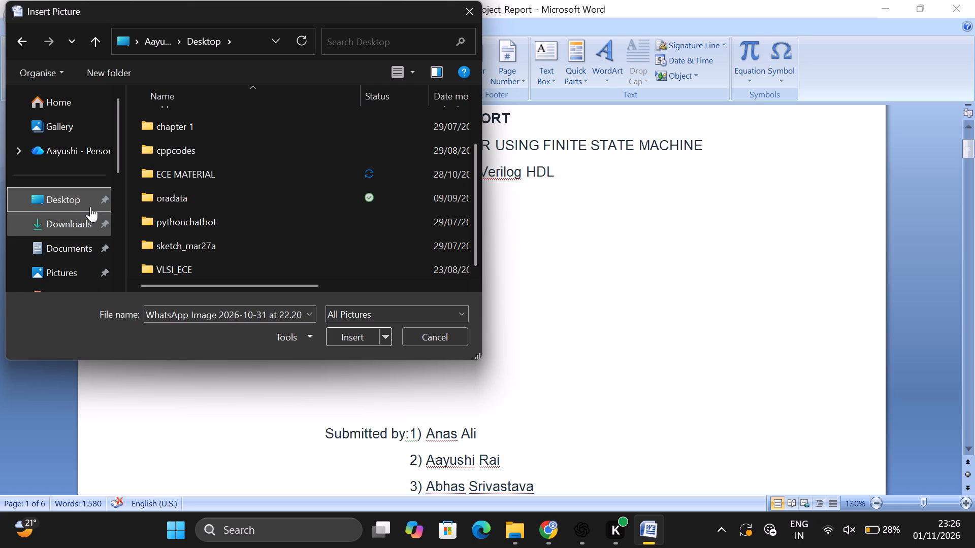
{"action": "left_click_drag", "start_coordinate": [90, 206], "coordinate": [88, 212]}
{"action": "left_click", "coordinate": [88, 212]}
{"action": "left_click", "coordinate": [83, 224]}
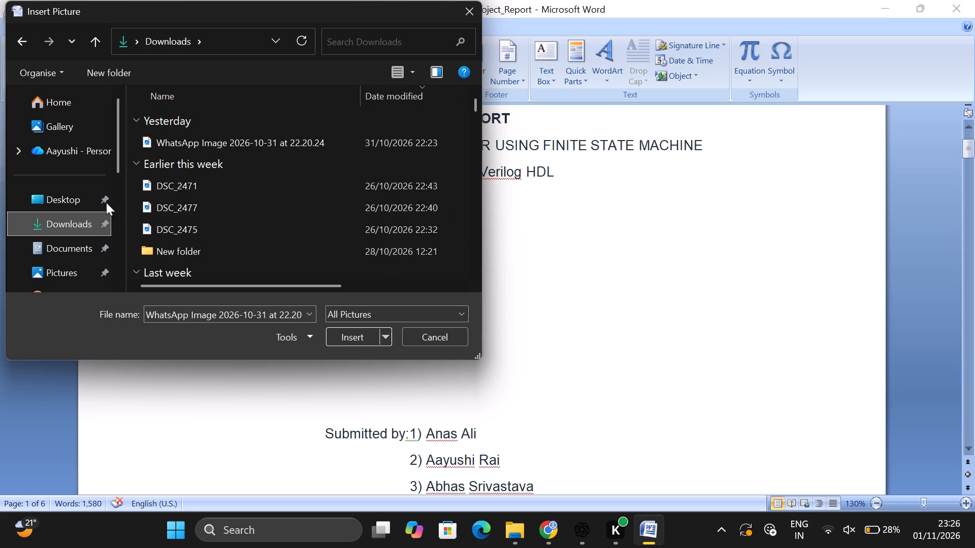
{"action": "left_click", "coordinate": [467, 11]}
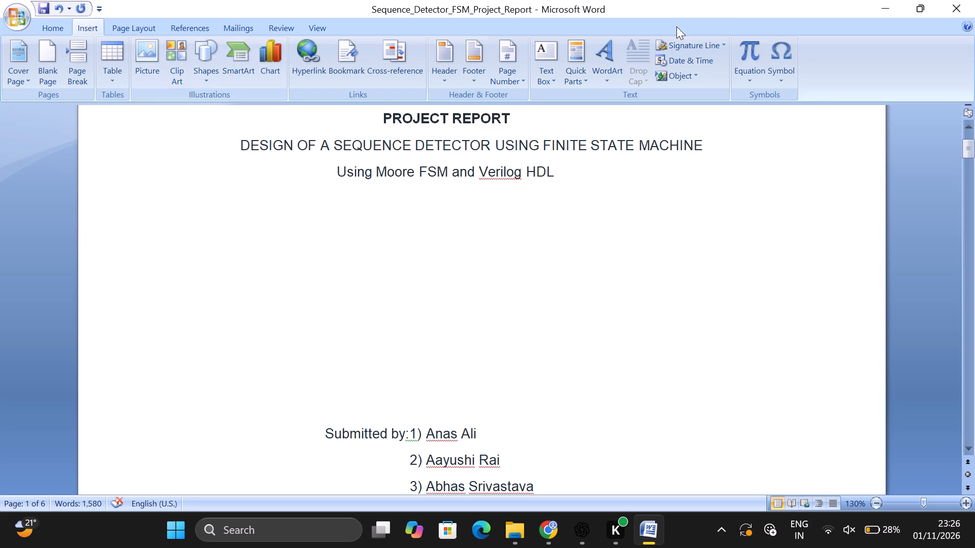
Switch to File Explorer, open favicon from Downloads, copy the KIET logo image, and paste it into the Word report below the subtitle.
{"action": "left_click", "coordinate": [517, 537]}
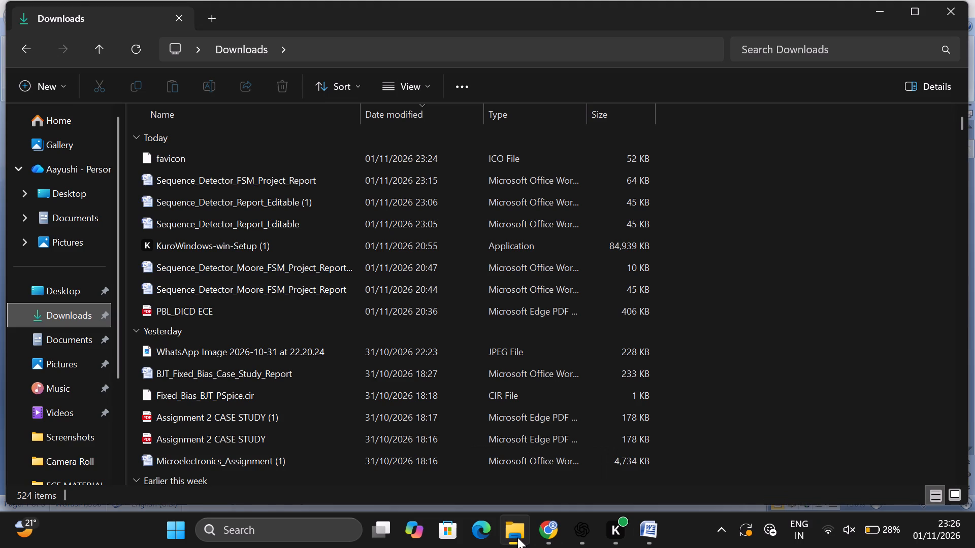
{"action": "double_click", "coordinate": [418, 160]}
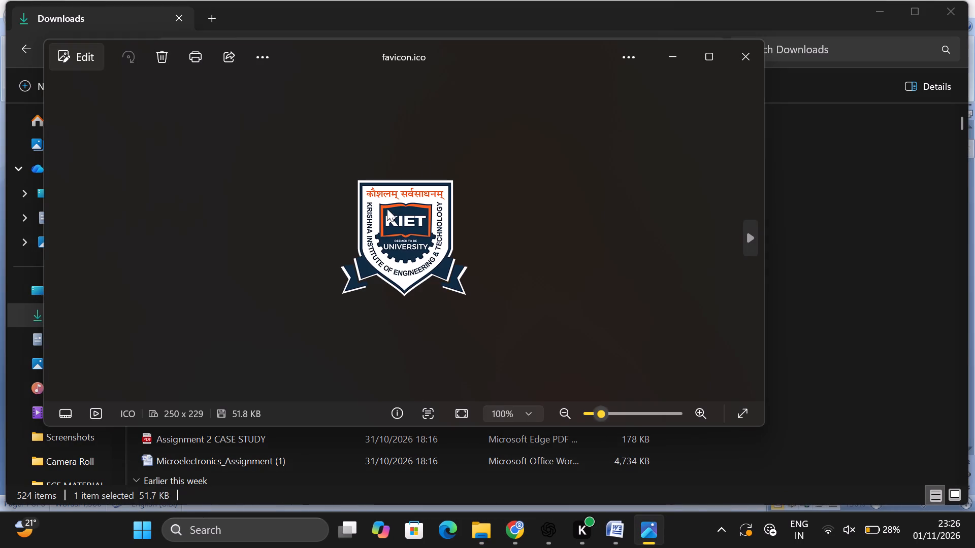
{"action": "left_click", "coordinate": [400, 217]}
{"action": "key", "text": "ctrl+c"}
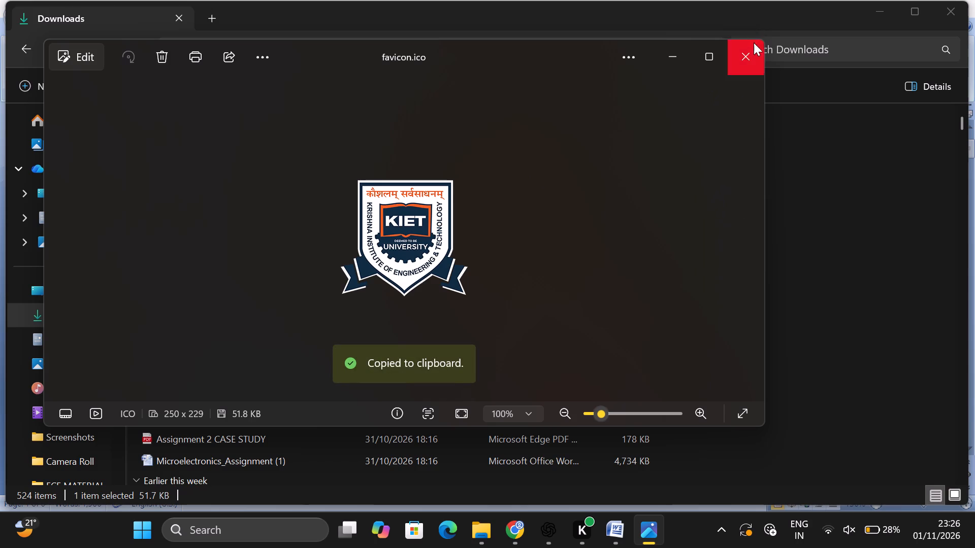
{"action": "left_click", "coordinate": [746, 56]}
{"action": "left_click", "coordinate": [652, 534]}
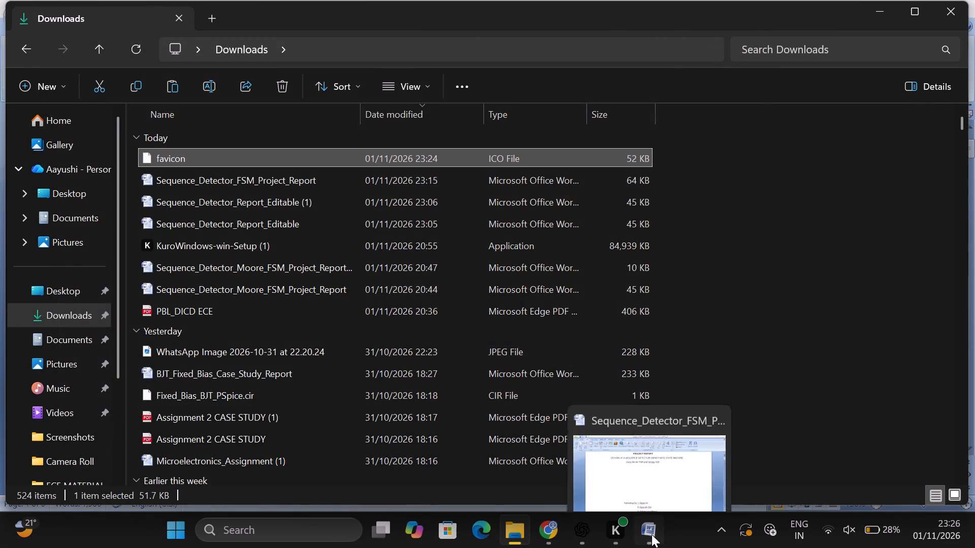
{"action": "key", "text": "ctrl+v"}
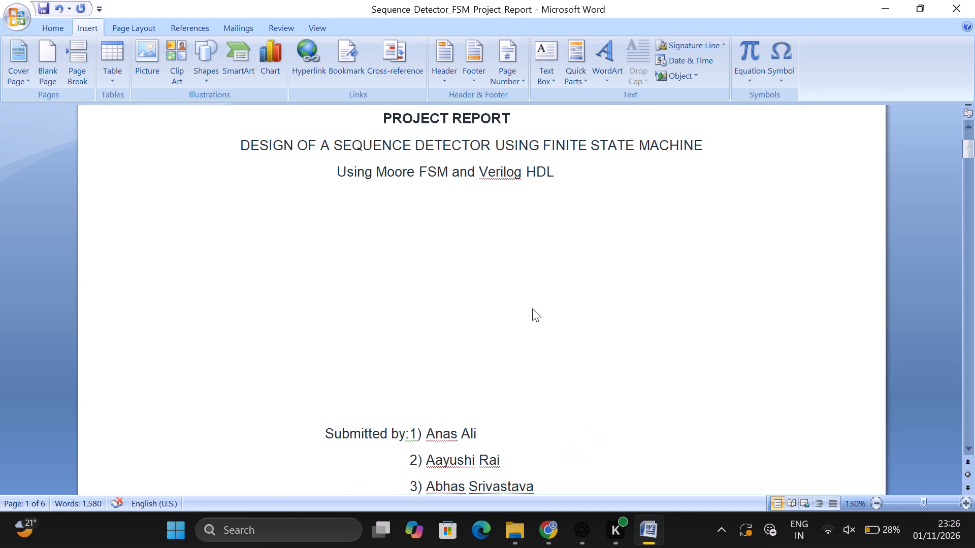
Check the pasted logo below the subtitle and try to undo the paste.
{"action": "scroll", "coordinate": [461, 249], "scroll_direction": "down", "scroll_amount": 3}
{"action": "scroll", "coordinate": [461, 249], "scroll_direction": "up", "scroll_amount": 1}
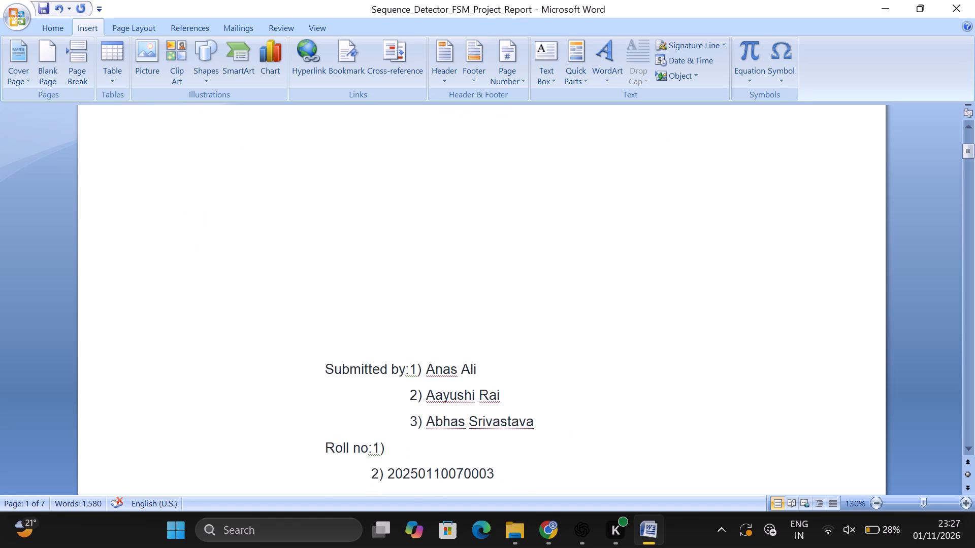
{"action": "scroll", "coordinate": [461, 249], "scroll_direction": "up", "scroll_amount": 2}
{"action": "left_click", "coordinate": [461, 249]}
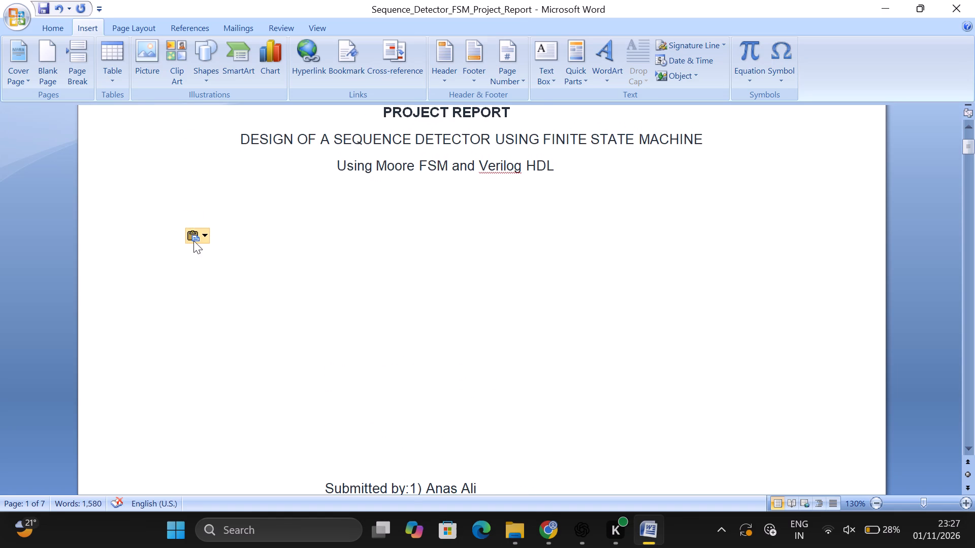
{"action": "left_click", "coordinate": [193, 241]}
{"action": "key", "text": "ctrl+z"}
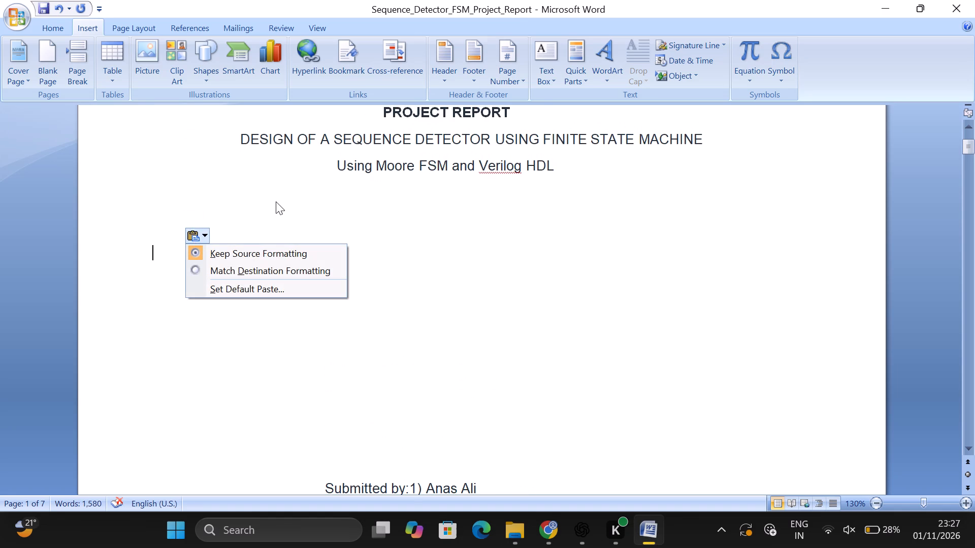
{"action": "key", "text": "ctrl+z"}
Check the pasted logo's paste options and the default paste settings in Word Options, and close them without changes.
{"action": "left_click", "coordinate": [264, 217]}
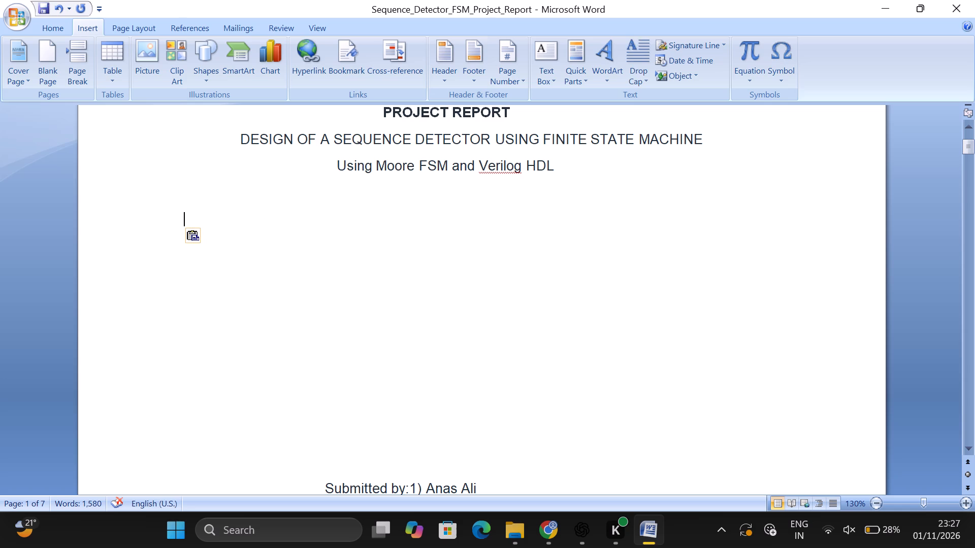
{"action": "left_click", "coordinate": [201, 239]}
{"action": "left_click", "coordinate": [200, 239]}
{"action": "scroll", "coordinate": [200, 239], "scroll_direction": "down", "scroll_amount": 1}
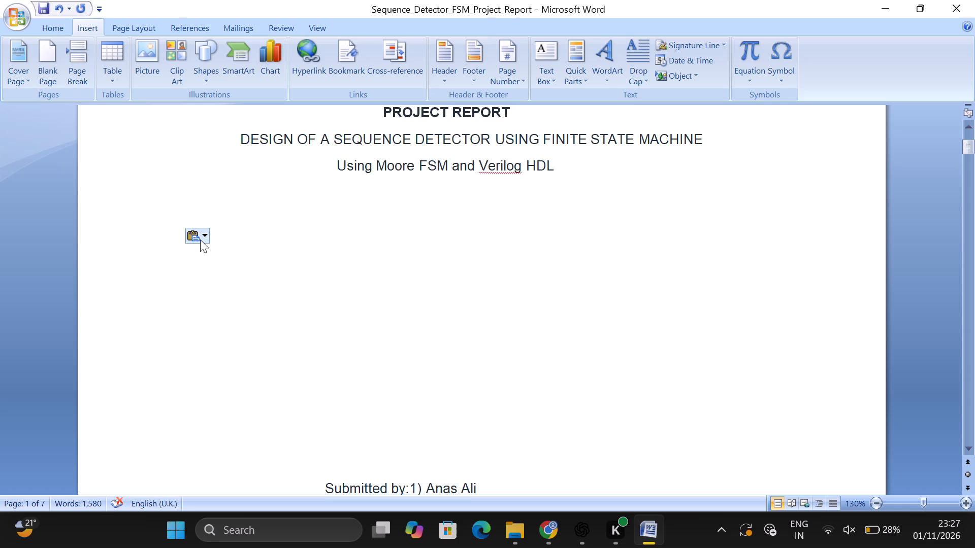
{"action": "left_click", "coordinate": [200, 239]}
{"action": "left_click", "coordinate": [205, 233]}
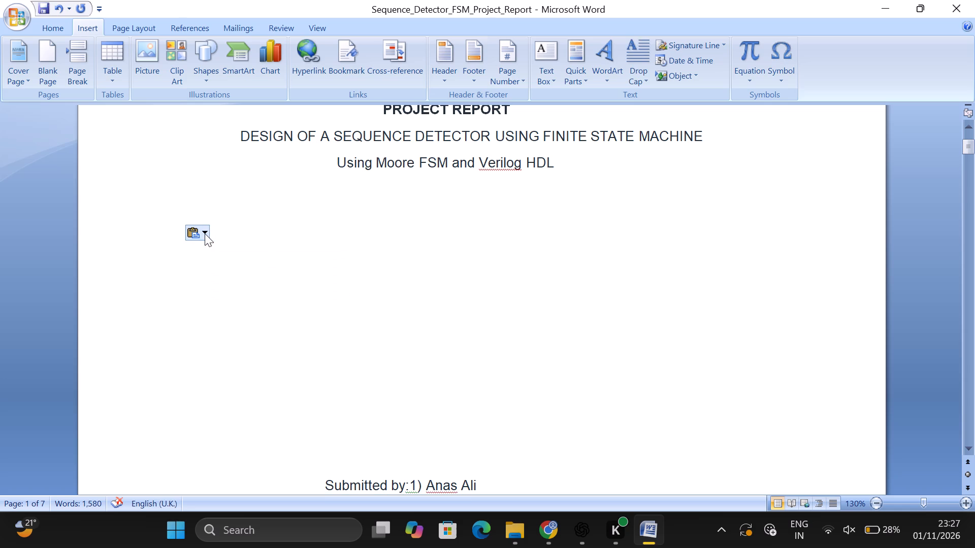
{"action": "left_click", "coordinate": [205, 233]}
{"action": "right_click", "coordinate": [205, 233]}
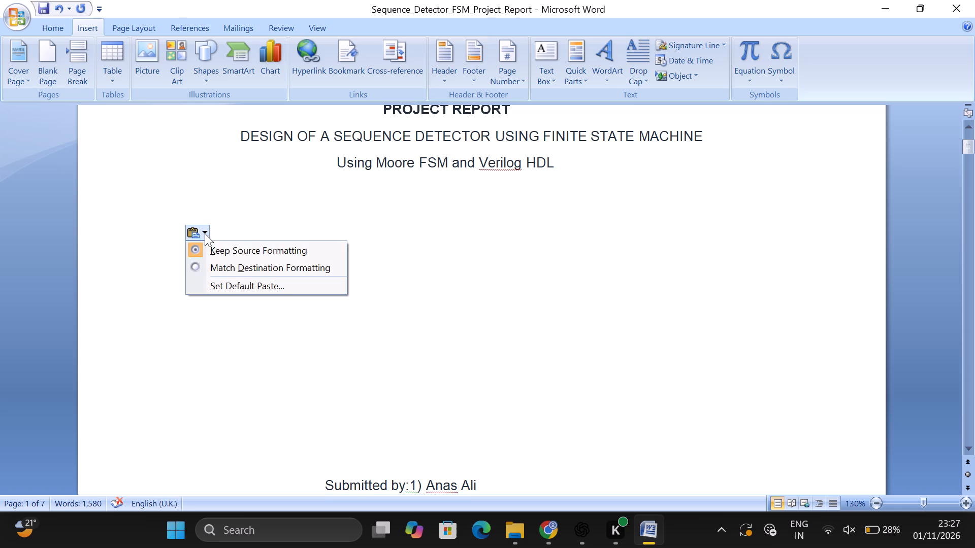
{"action": "left_click", "coordinate": [235, 287]}
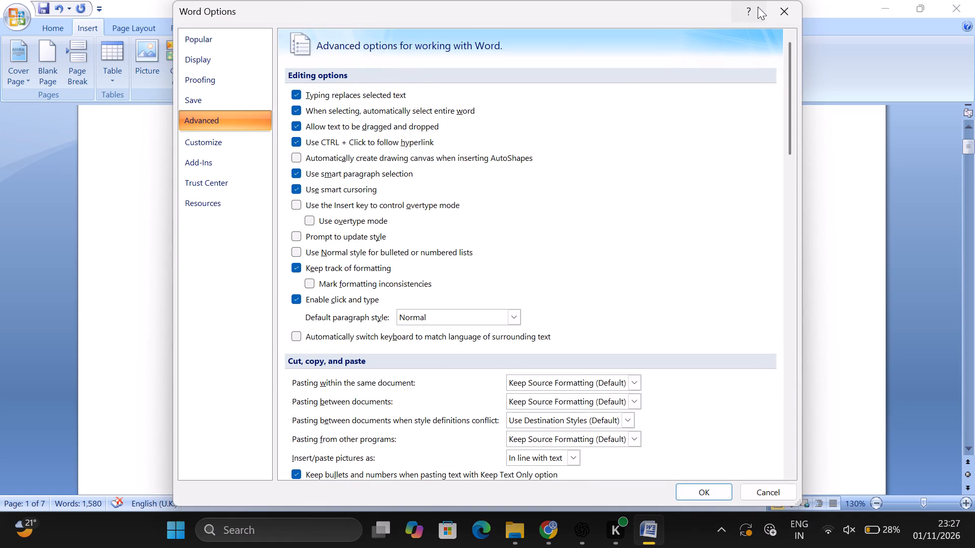
{"action": "left_click", "coordinate": [792, 7]}
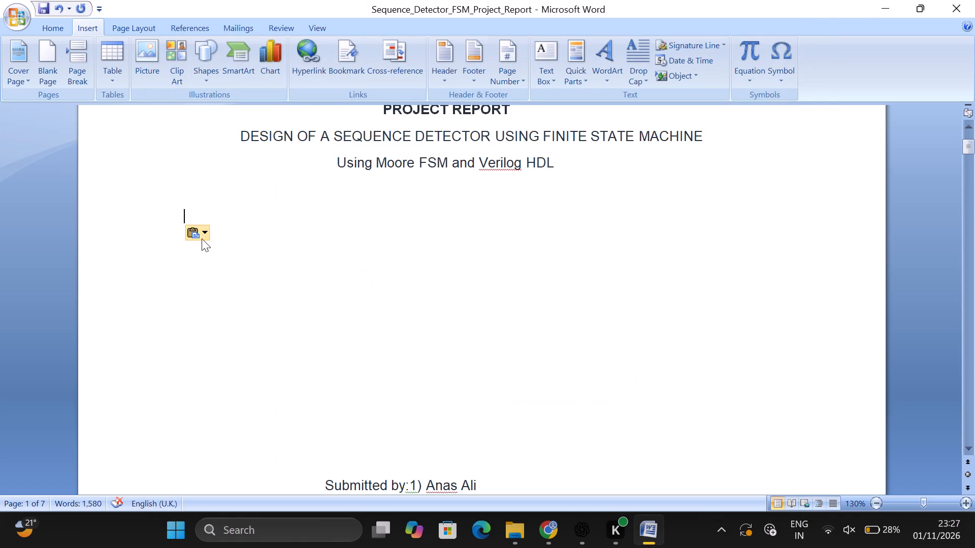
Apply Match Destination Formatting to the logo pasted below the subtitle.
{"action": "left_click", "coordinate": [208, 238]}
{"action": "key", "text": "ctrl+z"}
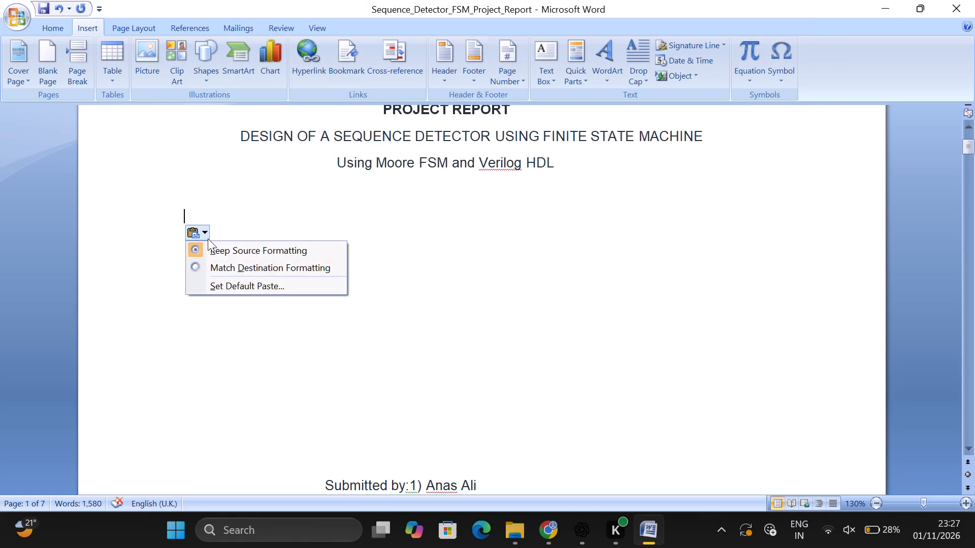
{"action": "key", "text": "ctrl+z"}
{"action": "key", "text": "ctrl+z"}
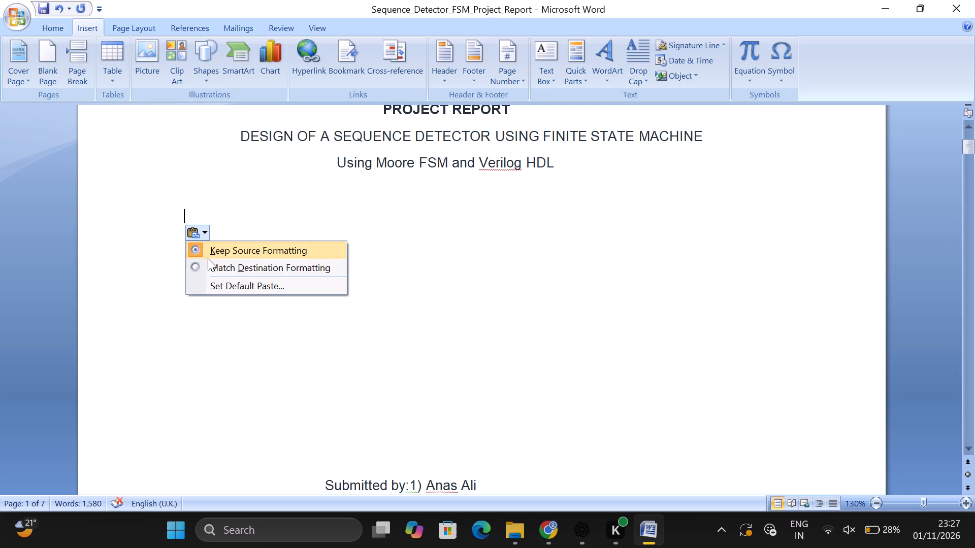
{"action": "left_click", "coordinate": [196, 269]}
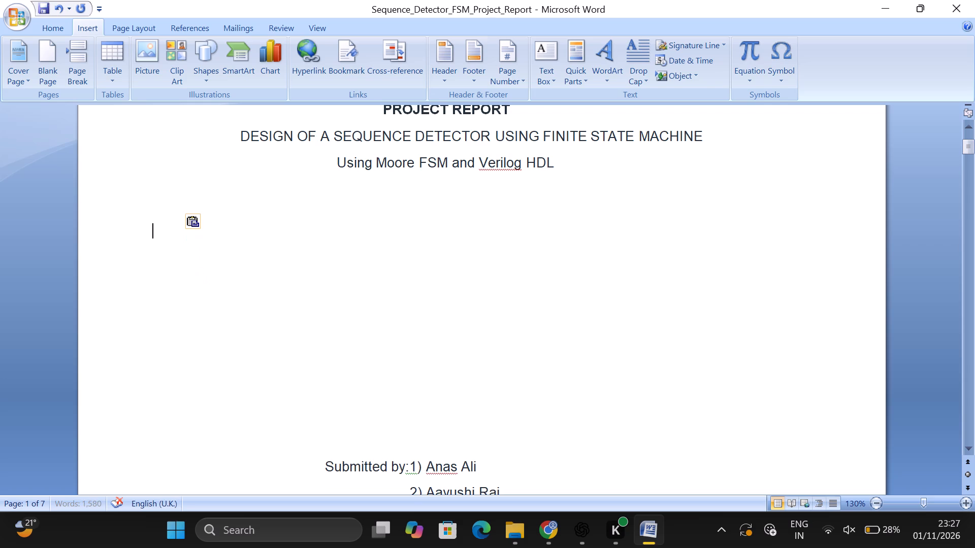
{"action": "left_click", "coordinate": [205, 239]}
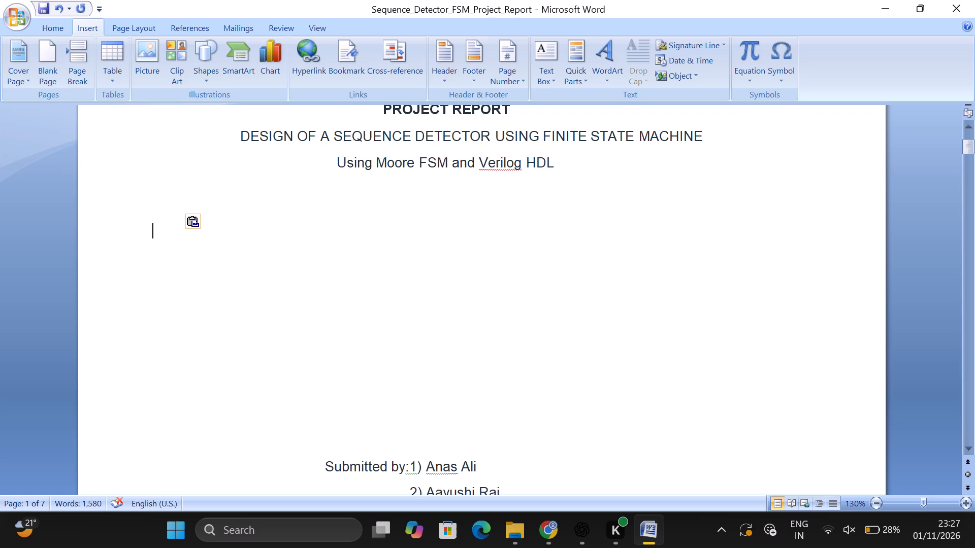
Browse the personal cloud folder and Downloads in Insert Picture for the logo, and close the dialog without inserting anything.
{"action": "scroll", "coordinate": [339, 243], "scroll_direction": "down", "scroll_amount": 7}
{"action": "scroll", "coordinate": [339, 243], "scroll_direction": "up", "scroll_amount": 9}
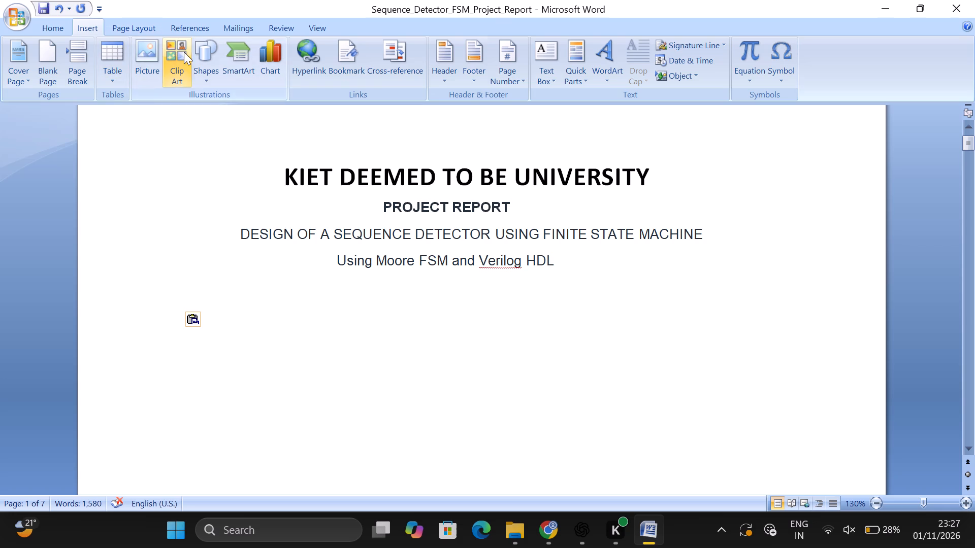
{"action": "left_click", "coordinate": [139, 57]}
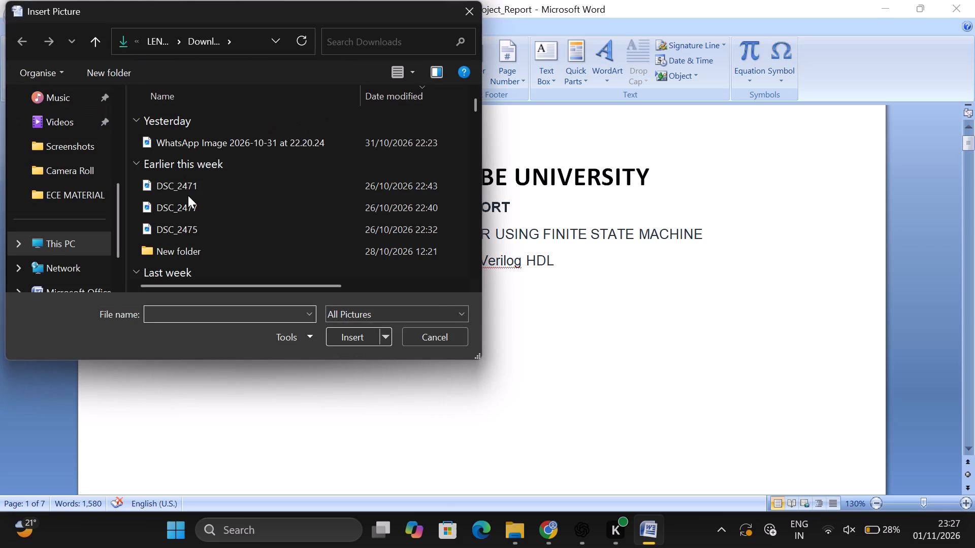
{"action": "scroll", "coordinate": [63, 238], "scroll_direction": "down", "scroll_amount": 4}
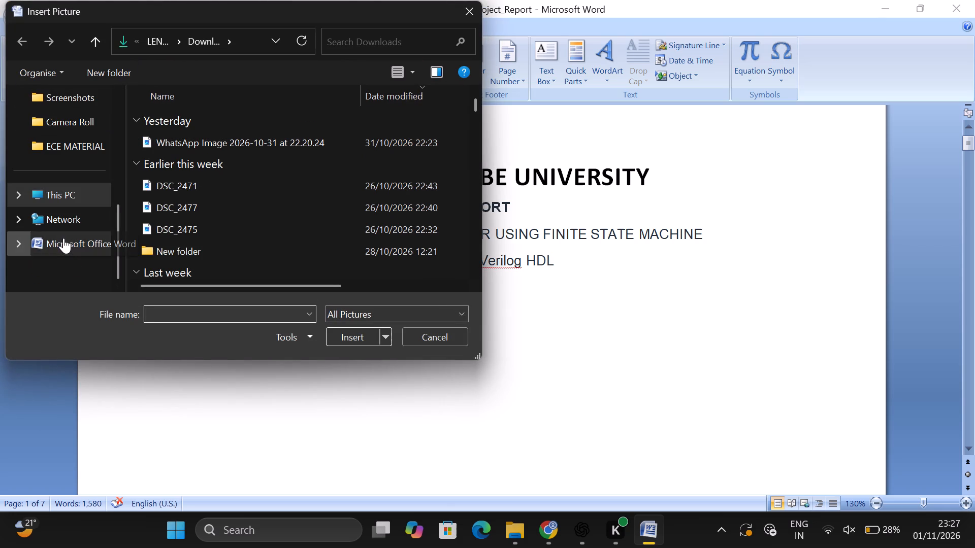
{"action": "scroll", "coordinate": [63, 238], "scroll_direction": "down", "scroll_amount": 1}
{"action": "scroll", "coordinate": [67, 179], "scroll_direction": "up", "scroll_amount": 20}
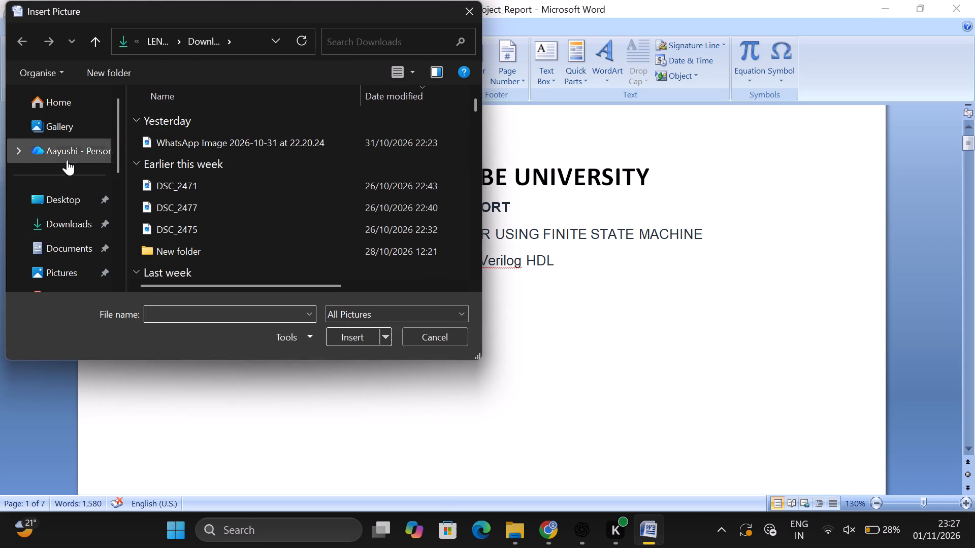
{"action": "left_click", "coordinate": [68, 155]}
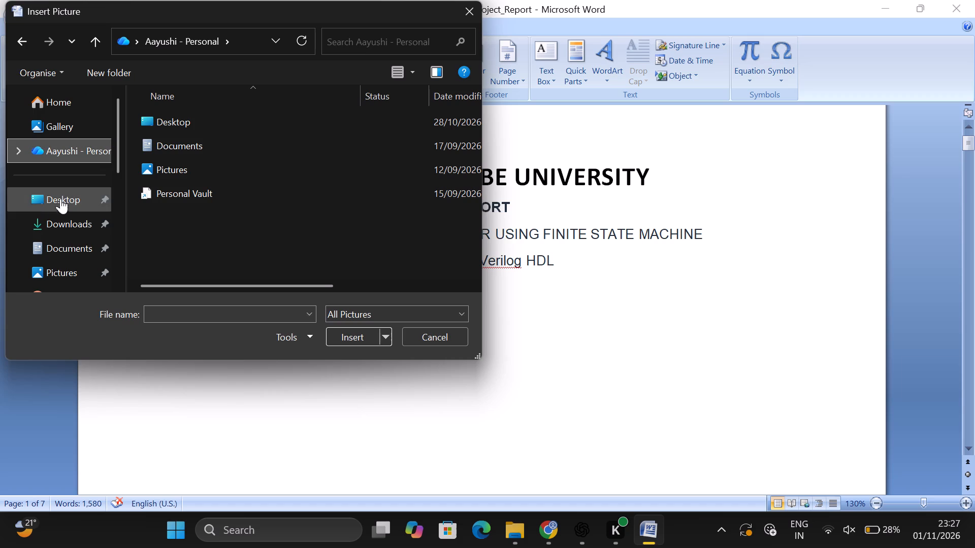
{"action": "left_click", "coordinate": [55, 217]}
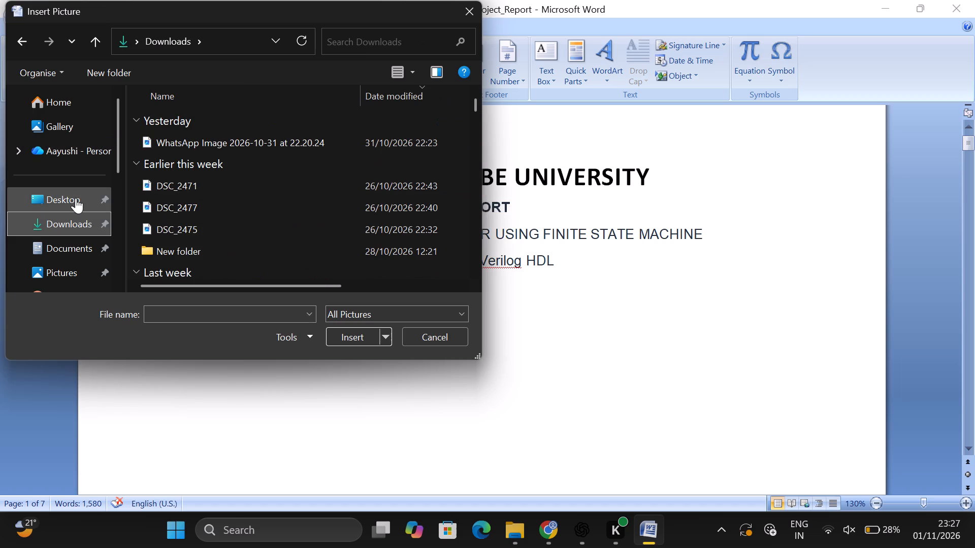
{"action": "scroll", "coordinate": [76, 197], "scroll_direction": "down", "scroll_amount": 10}
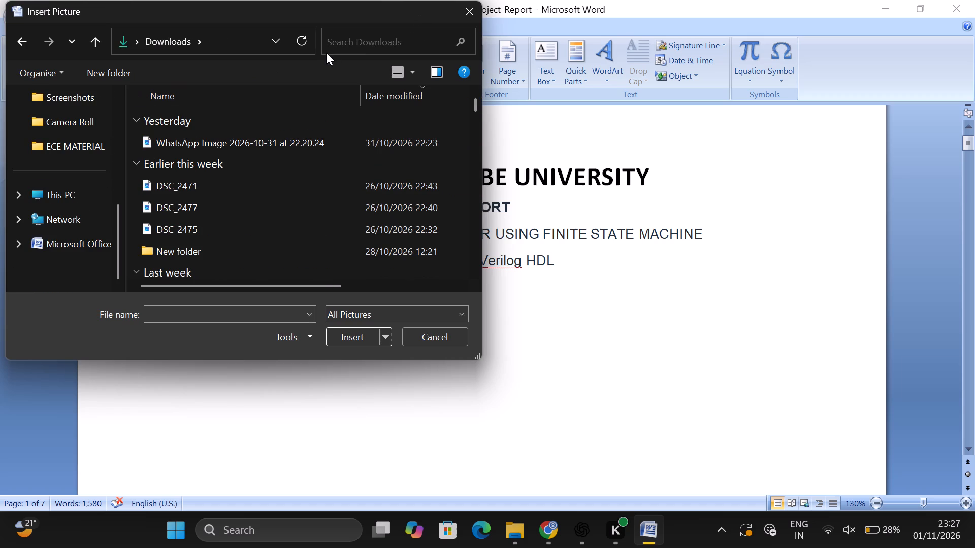
{"action": "left_click", "coordinate": [468, 19]}
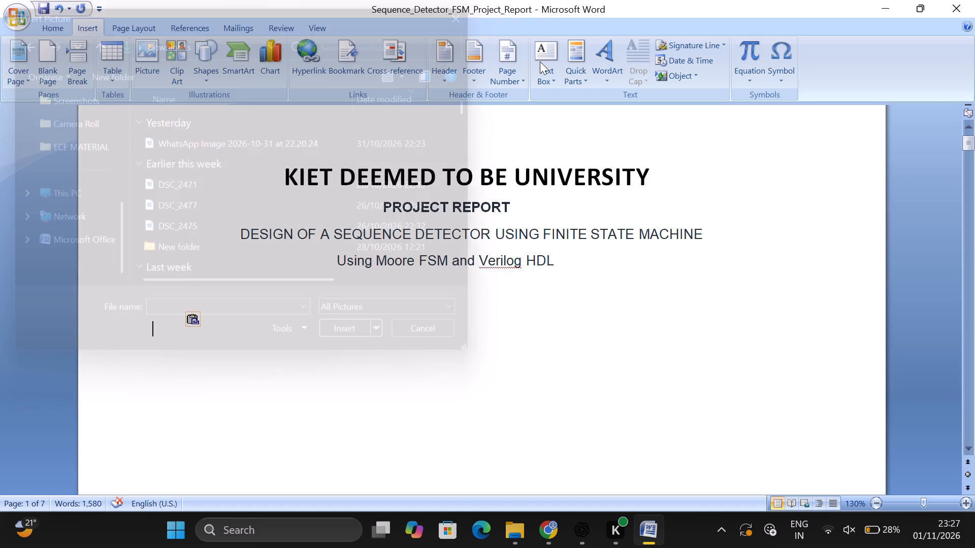
Select the pasted content below the subtitle, look through the default paste settings in the advanced options, and cancel.
{"action": "scroll", "coordinate": [483, 256], "scroll_direction": "up", "scroll_amount": 1}
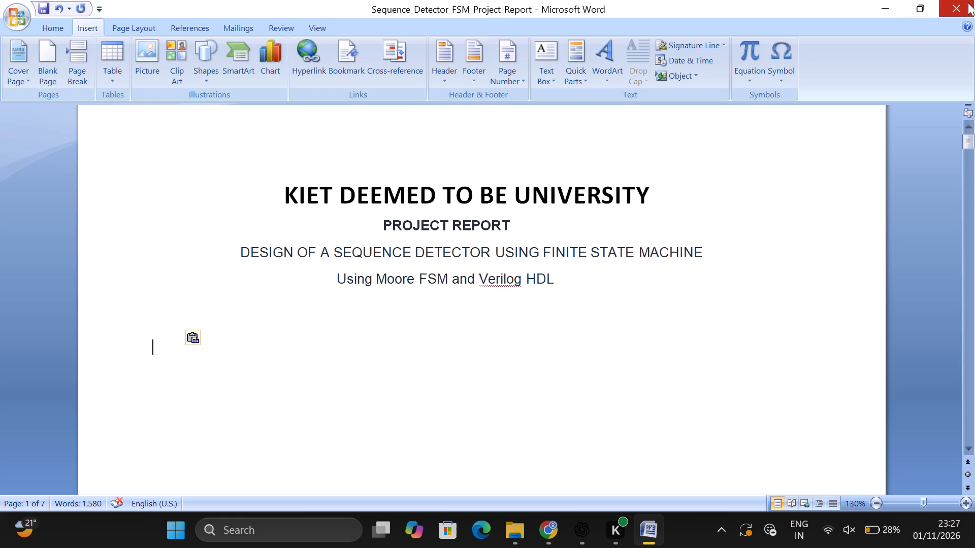
{"action": "scroll", "coordinate": [603, 261], "scroll_direction": "down", "scroll_amount": 6}
{"action": "scroll", "coordinate": [603, 261], "scroll_direction": "up", "scroll_amount": 3}
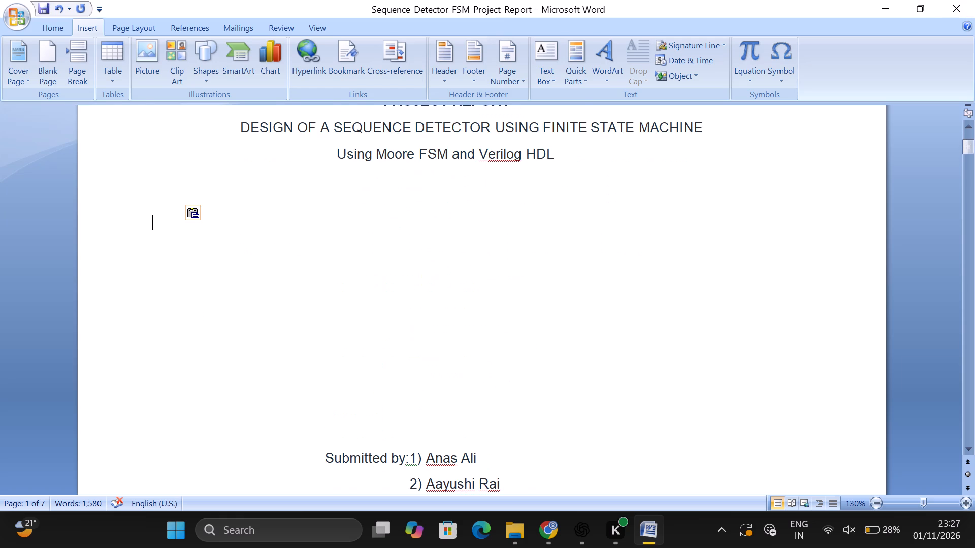
{"action": "left_click", "coordinate": [519, 230]}
{"action": "left_click_drag", "start_coordinate": [183, 212], "coordinate": [196, 211]}
{"action": "double_click", "coordinate": [196, 211]}
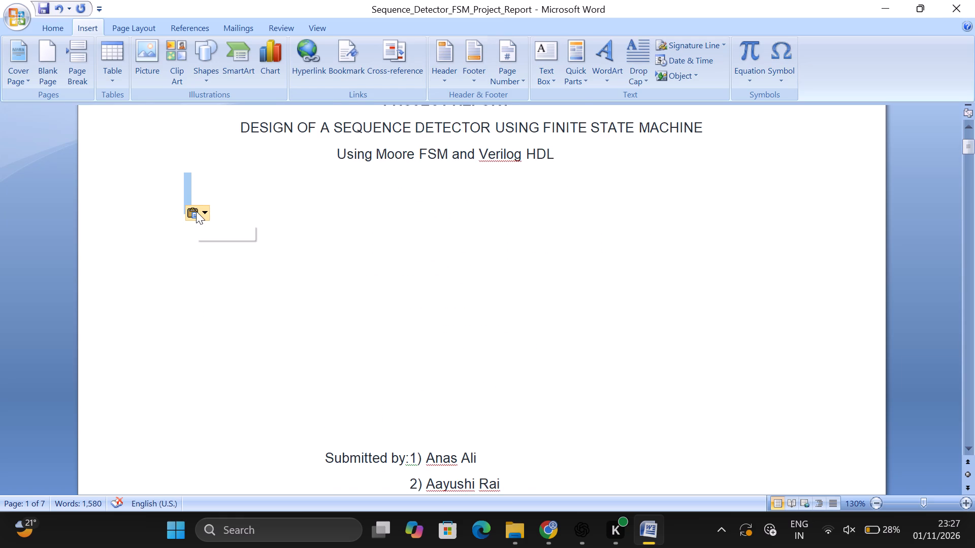
{"action": "left_click", "coordinate": [204, 211]}
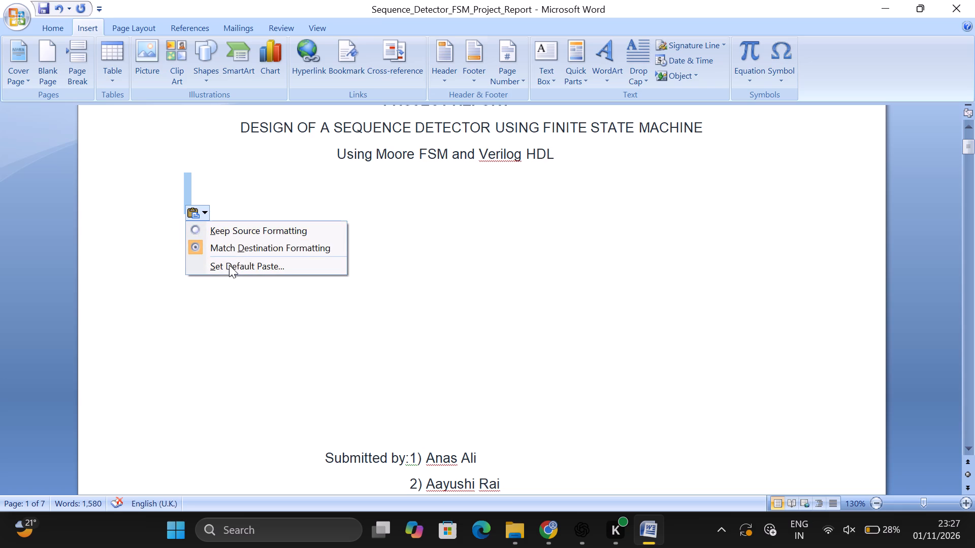
{"action": "left_click", "coordinate": [229, 266]}
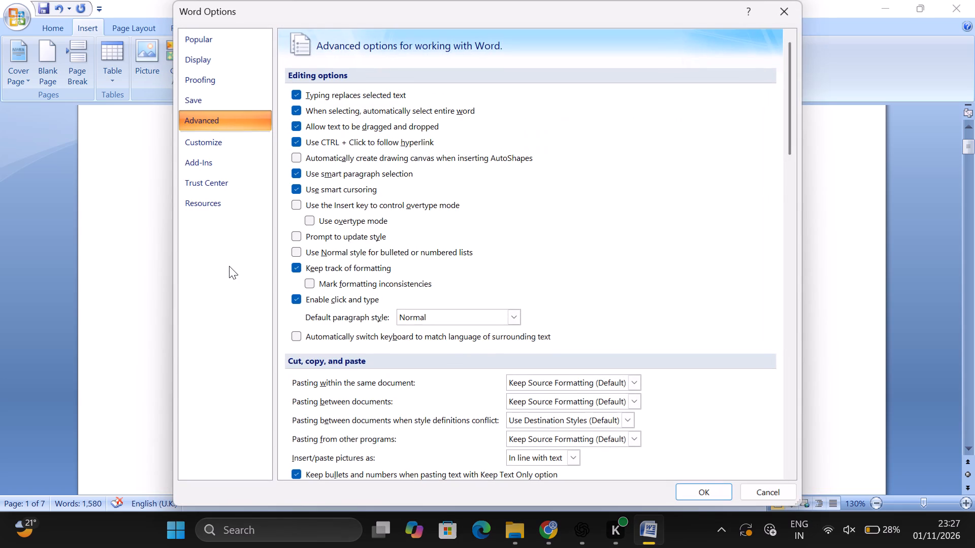
{"action": "scroll", "coordinate": [434, 205], "scroll_direction": "down", "scroll_amount": 17}
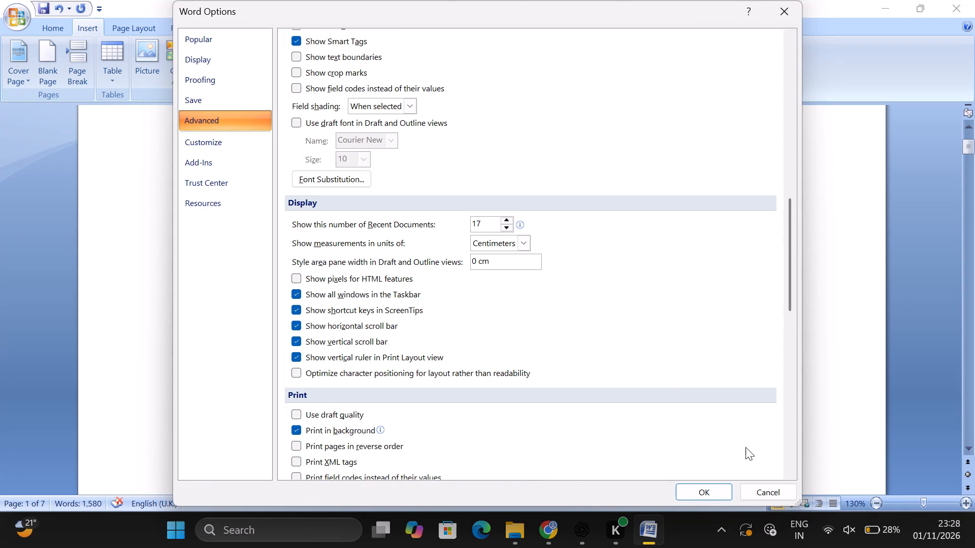
{"action": "left_click", "coordinate": [764, 493]}
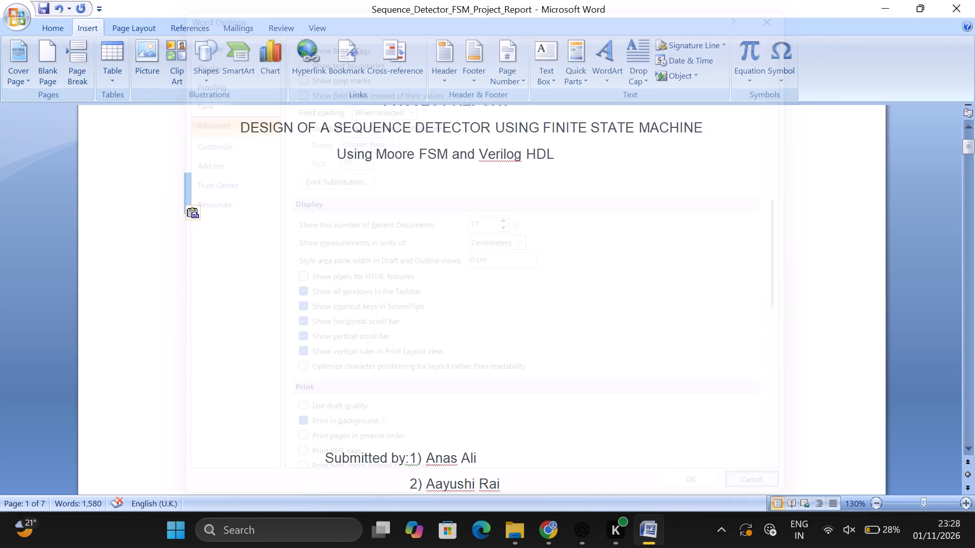
Undo the logo paste below the subtitle "Using Moore FSM and Verilog HDL".
{"action": "left_click", "coordinate": [578, 317]}
{"action": "key", "text": "ctrl+z"}
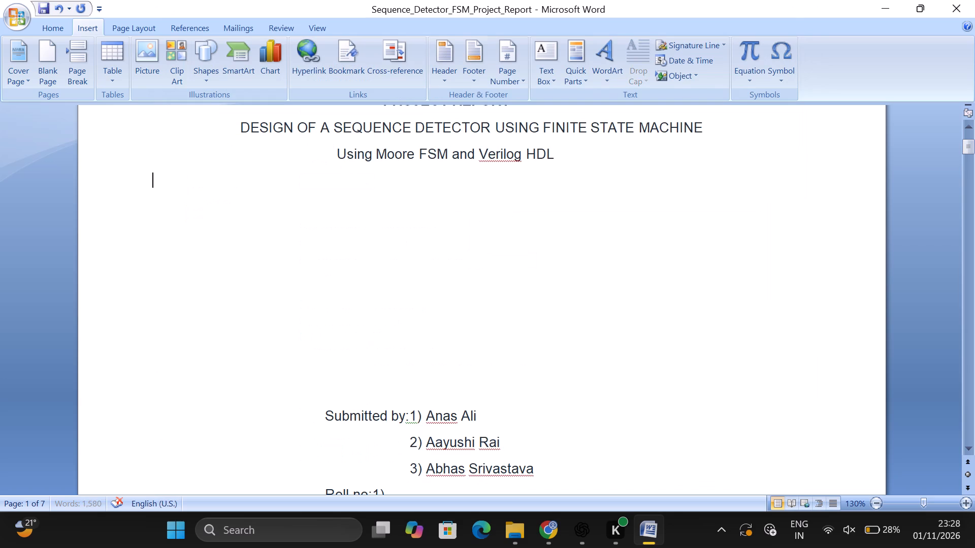
Review the cover page from the university name down to the submitter and roll-number lists.
{"action": "scroll", "coordinate": [495, 241], "scroll_direction": "down", "scroll_amount": 5}
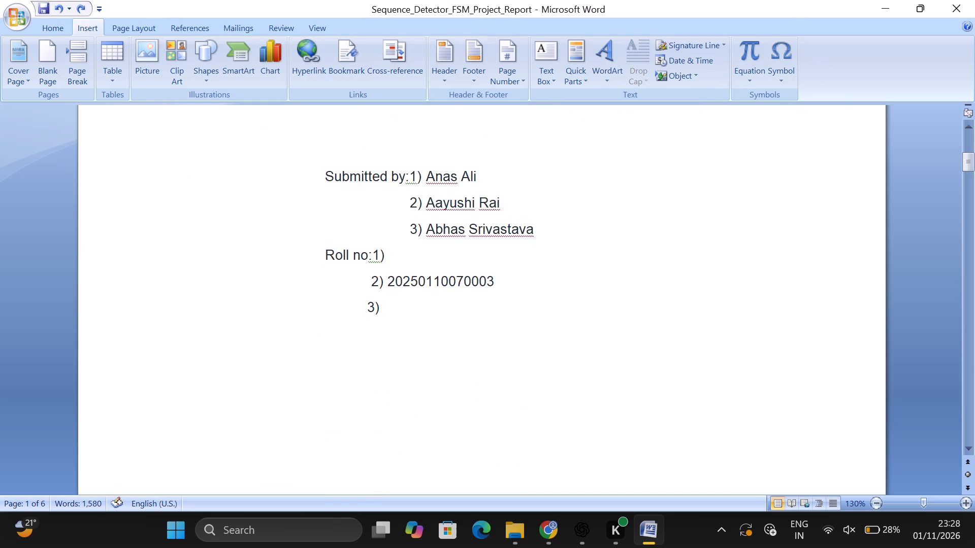
{"action": "scroll", "coordinate": [495, 241], "scroll_direction": "up", "scroll_amount": 10}
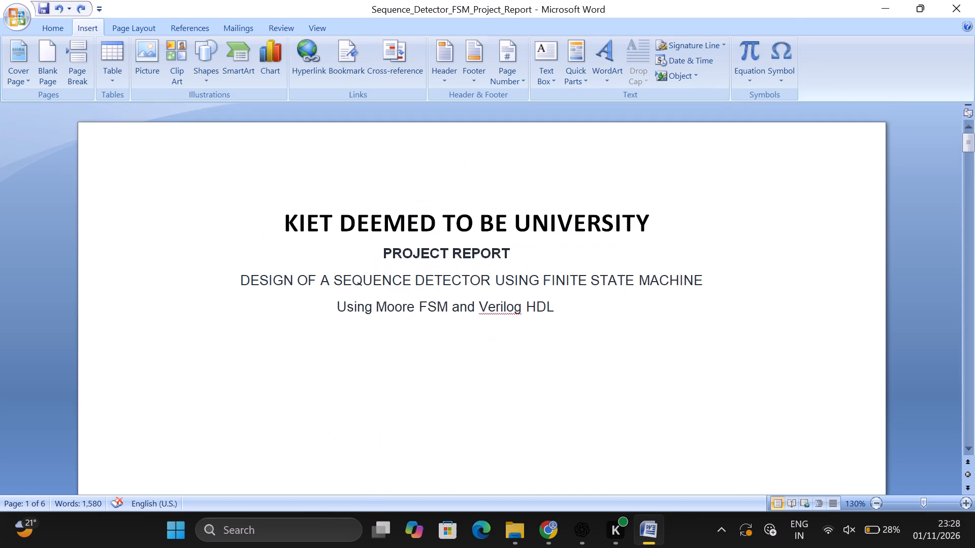
{"action": "scroll", "coordinate": [495, 241], "scroll_direction": "down", "scroll_amount": 6}
{"action": "scroll", "coordinate": [495, 241], "scroll_direction": "up", "scroll_amount": 6}
{"action": "scroll", "coordinate": [495, 241], "scroll_direction": "down", "scroll_amount": 11}
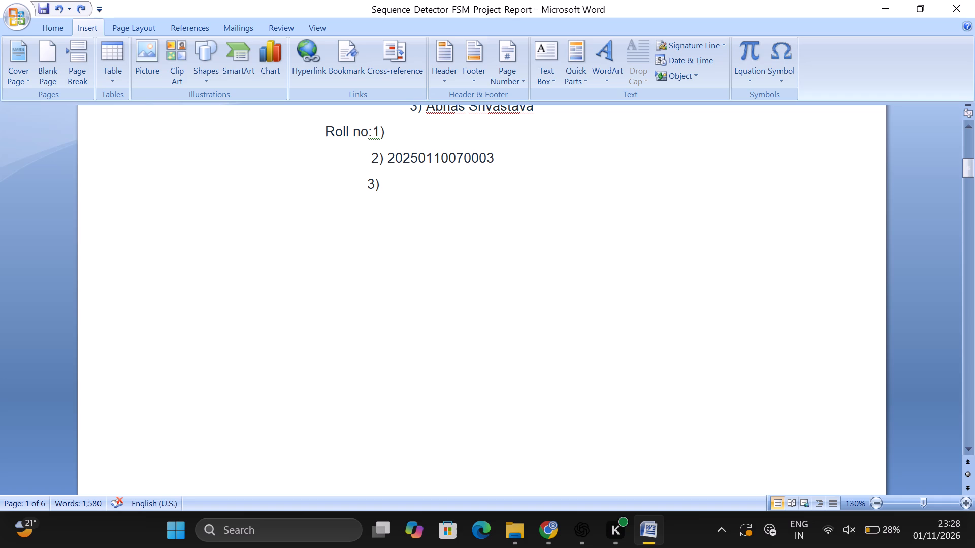
Switch to Chrome, check the cover-page details below the roll number in the PDFfiller document, and return to Word.
{"action": "left_click", "coordinate": [557, 525]}
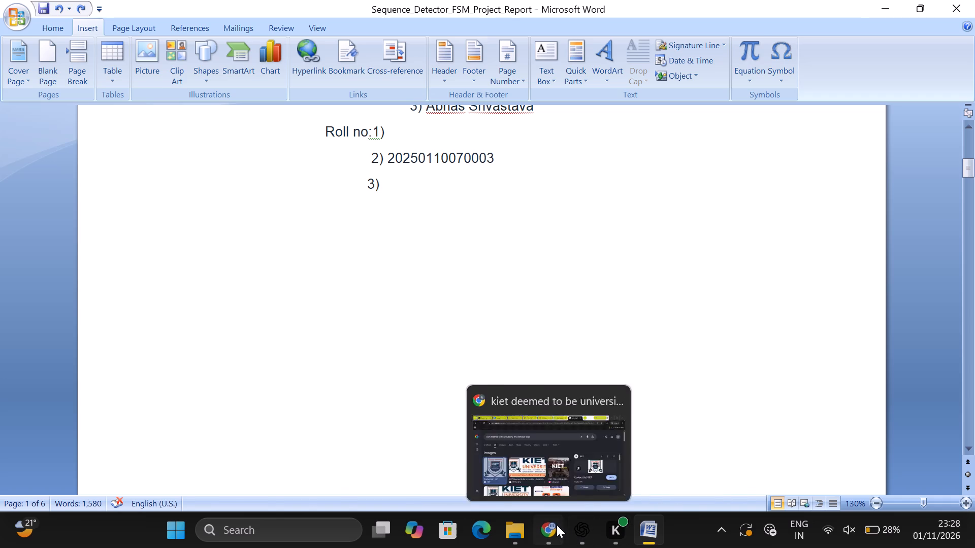
{"action": "left_click", "coordinate": [447, 4]}
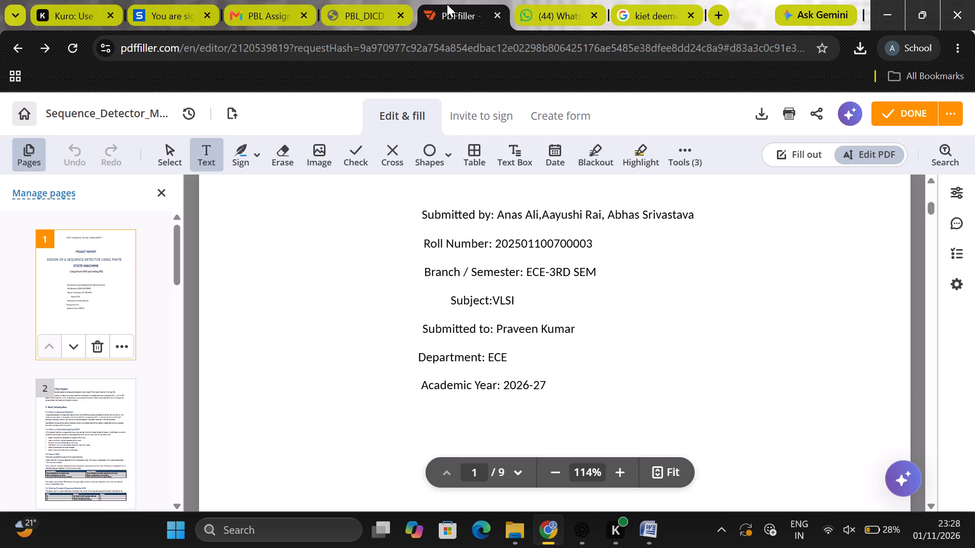
{"action": "scroll", "coordinate": [439, 229], "scroll_direction": "down", "scroll_amount": 1}
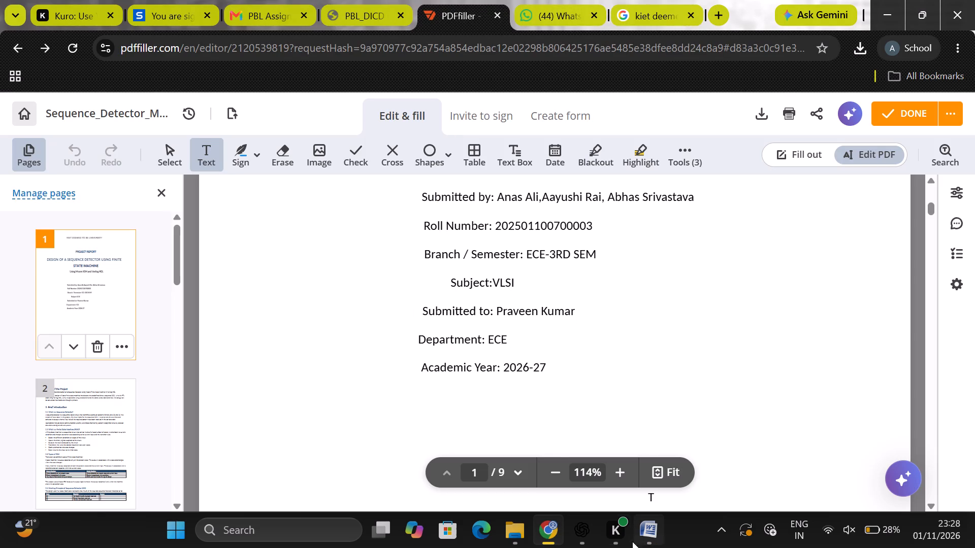
{"action": "left_click", "coordinate": [642, 539]}
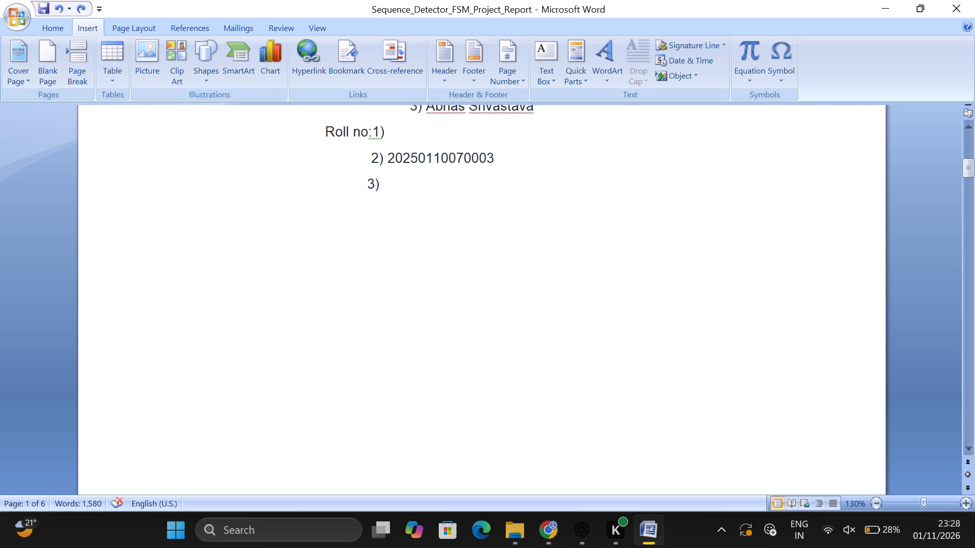
Add the line "Subject:VLSI" below the roll-number list, indented with spaces to sit roughly under the "Roll no" label.
{"action": "left_click", "coordinate": [346, 203]}
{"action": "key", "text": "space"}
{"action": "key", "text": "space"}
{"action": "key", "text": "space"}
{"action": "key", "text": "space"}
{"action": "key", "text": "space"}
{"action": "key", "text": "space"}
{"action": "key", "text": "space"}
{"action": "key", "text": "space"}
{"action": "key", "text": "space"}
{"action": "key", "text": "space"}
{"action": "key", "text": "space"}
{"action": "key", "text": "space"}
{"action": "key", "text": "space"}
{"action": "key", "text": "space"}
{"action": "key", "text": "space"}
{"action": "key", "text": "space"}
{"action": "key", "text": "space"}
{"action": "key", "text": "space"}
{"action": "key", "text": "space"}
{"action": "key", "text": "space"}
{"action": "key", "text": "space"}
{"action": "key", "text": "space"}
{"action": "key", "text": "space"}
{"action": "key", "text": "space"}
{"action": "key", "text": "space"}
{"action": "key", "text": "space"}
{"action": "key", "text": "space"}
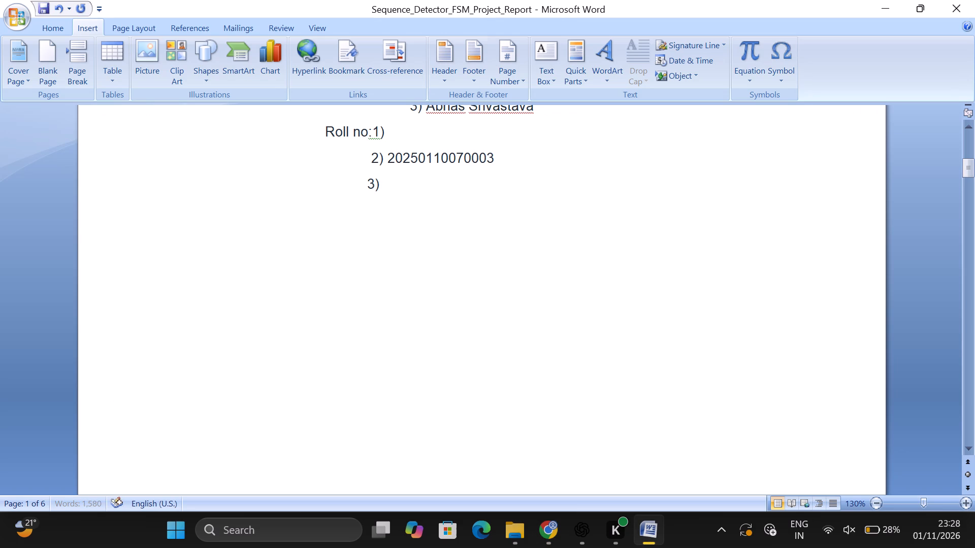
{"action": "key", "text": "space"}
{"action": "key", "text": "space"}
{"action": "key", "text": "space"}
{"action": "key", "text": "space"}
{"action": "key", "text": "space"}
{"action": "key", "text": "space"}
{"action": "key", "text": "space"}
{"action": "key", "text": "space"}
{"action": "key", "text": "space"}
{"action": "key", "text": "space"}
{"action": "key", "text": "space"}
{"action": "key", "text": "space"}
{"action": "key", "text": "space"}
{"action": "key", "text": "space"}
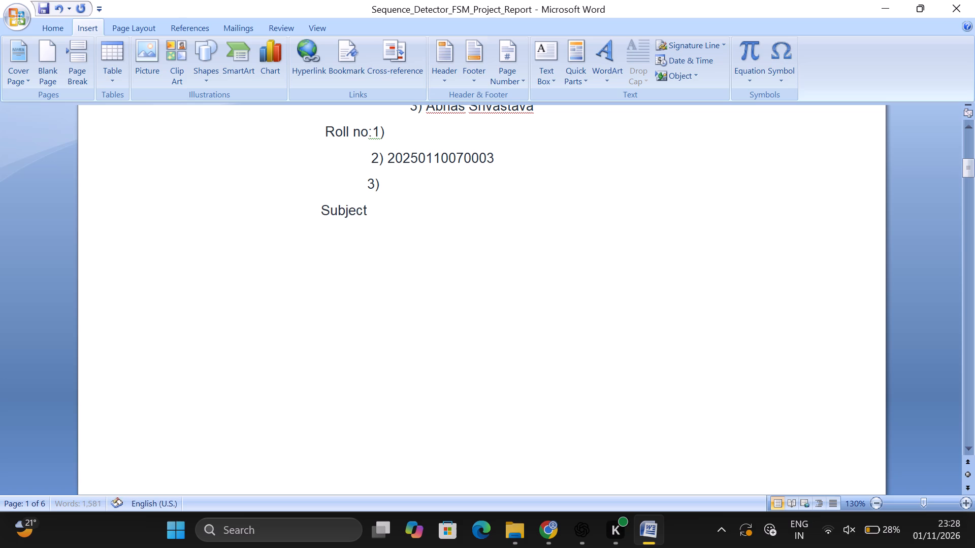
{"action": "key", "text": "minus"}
{"action": "key", "text": "BackSpace"}
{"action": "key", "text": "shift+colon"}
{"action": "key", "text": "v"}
{"action": "key", "text": "BackSpace"}
{"action": "key", "text": "BackSpace"}
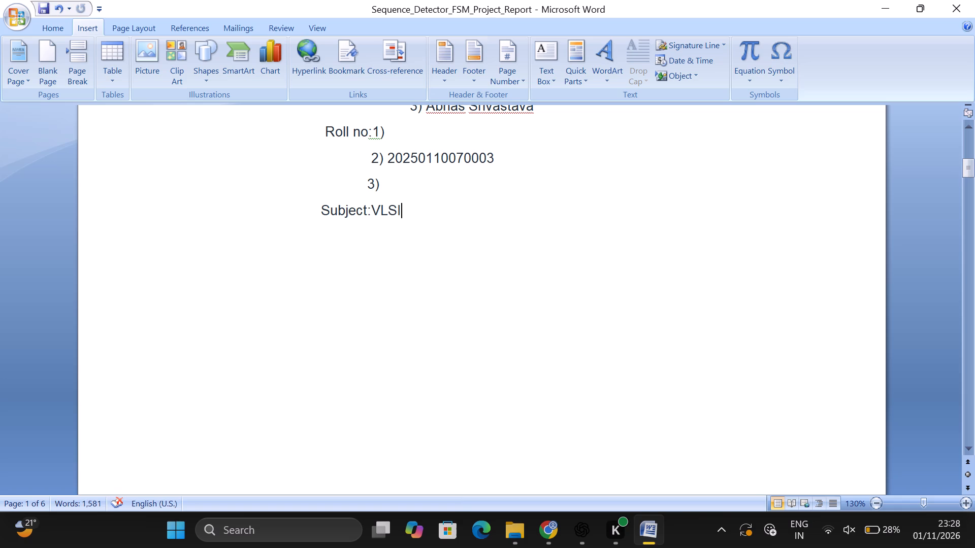
Add the line "Branch/Year: ECE-3rd sem" below the subject line, indented with spaces to match it.
{"action": "key", "text": "Return"}
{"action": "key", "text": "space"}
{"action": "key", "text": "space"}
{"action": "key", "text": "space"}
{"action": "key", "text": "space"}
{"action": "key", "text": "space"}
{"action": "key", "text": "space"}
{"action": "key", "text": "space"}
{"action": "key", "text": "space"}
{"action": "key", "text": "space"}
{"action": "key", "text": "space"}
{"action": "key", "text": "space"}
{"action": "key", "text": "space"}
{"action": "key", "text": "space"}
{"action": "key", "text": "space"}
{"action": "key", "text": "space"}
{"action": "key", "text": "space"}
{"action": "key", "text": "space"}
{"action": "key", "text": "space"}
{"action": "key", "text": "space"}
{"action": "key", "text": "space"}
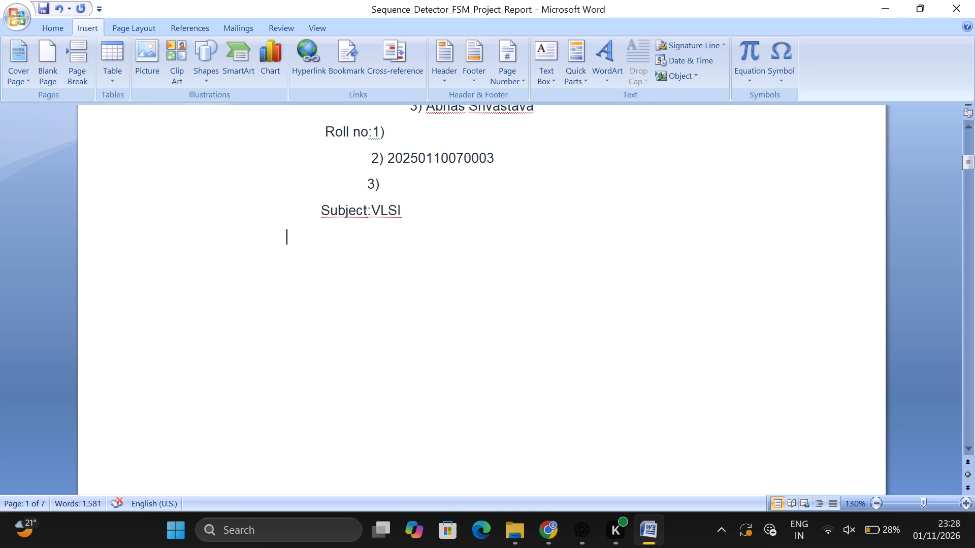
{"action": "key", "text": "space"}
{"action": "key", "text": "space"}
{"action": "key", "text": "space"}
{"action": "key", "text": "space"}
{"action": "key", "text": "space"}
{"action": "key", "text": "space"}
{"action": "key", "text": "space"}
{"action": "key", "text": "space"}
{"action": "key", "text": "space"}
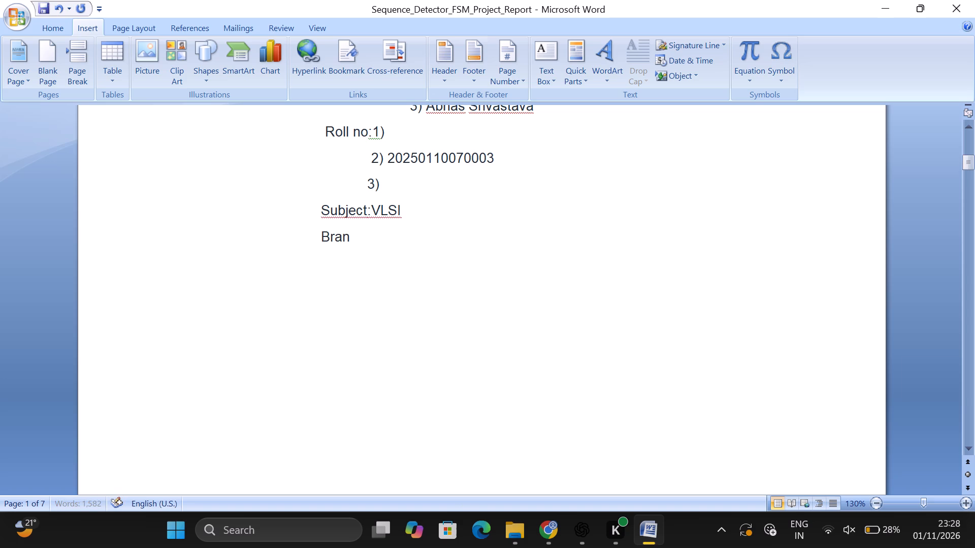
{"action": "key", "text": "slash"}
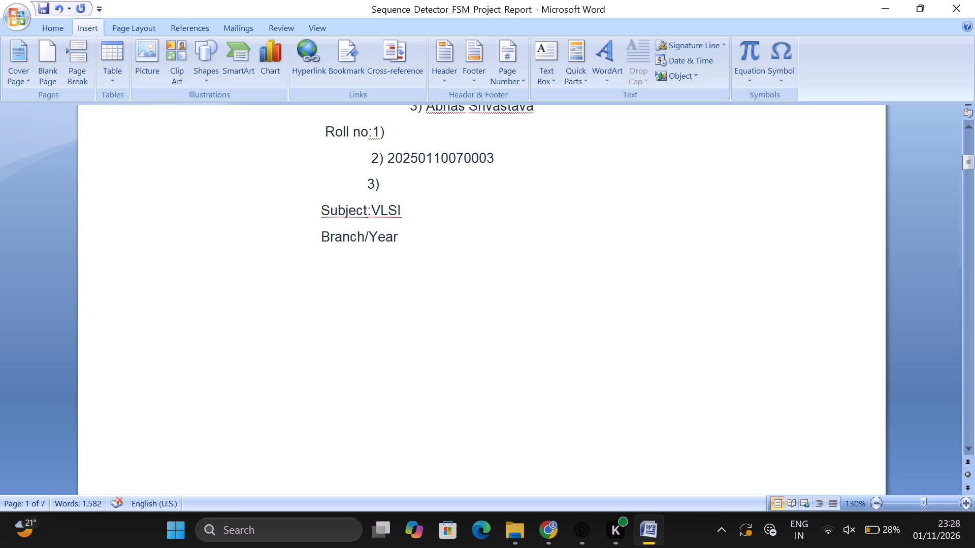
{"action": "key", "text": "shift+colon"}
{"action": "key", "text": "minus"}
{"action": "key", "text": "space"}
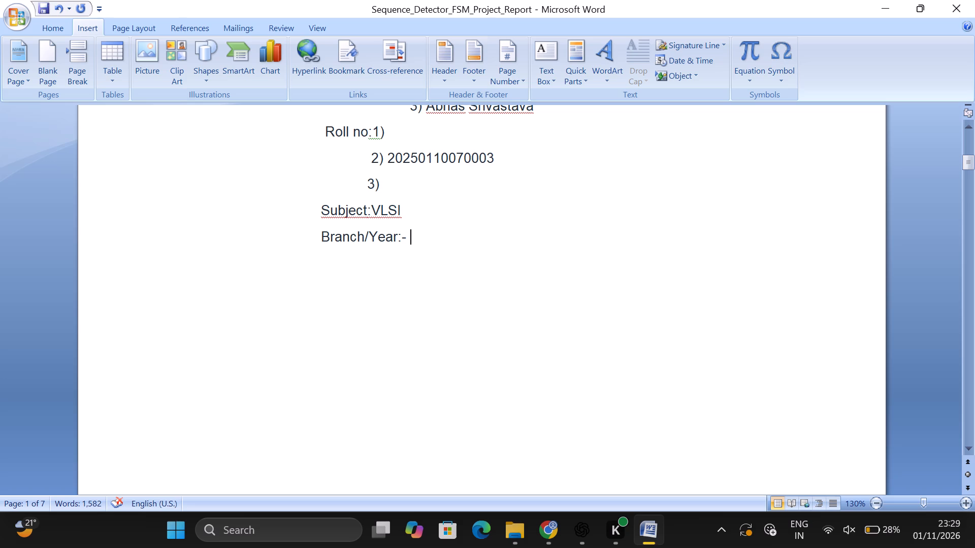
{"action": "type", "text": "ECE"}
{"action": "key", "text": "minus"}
{"action": "left_click", "coordinate": [407, 238]}
{"action": "key", "text": "BackSpace"}
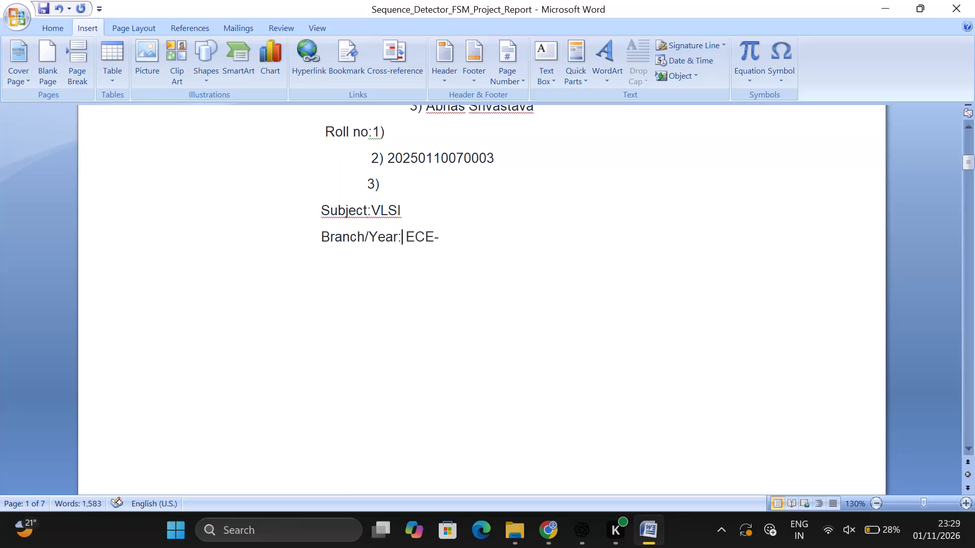
{"action": "left_click", "coordinate": [446, 238]}
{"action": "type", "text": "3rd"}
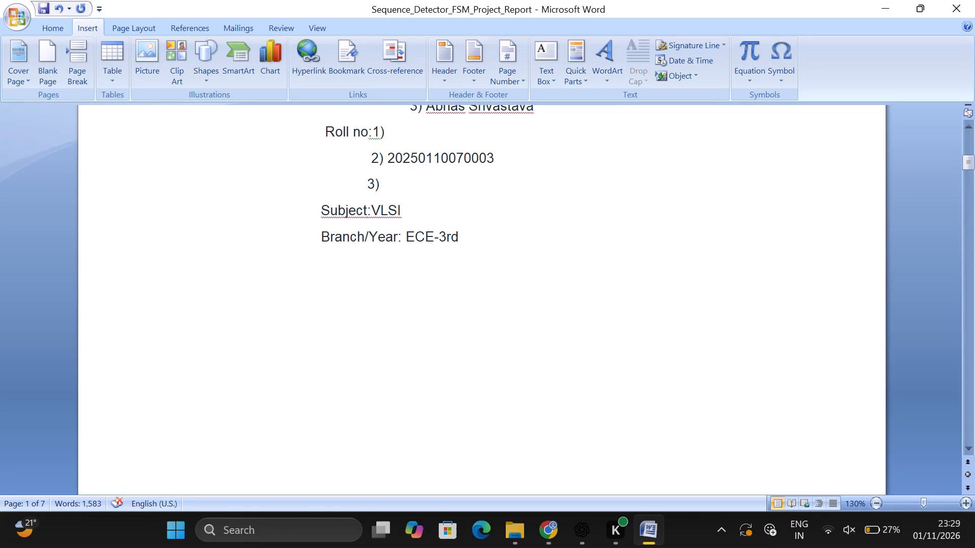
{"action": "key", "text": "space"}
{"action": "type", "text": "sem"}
Replace "Year" with "Semester" in the branch line's label so it reads "Branch/Semester".
{"action": "left_click", "coordinate": [398, 241]}
{"action": "key", "text": "BackSpace"}
{"action": "key", "text": "BackSpace"}
{"action": "key", "text": "BackSpace"}
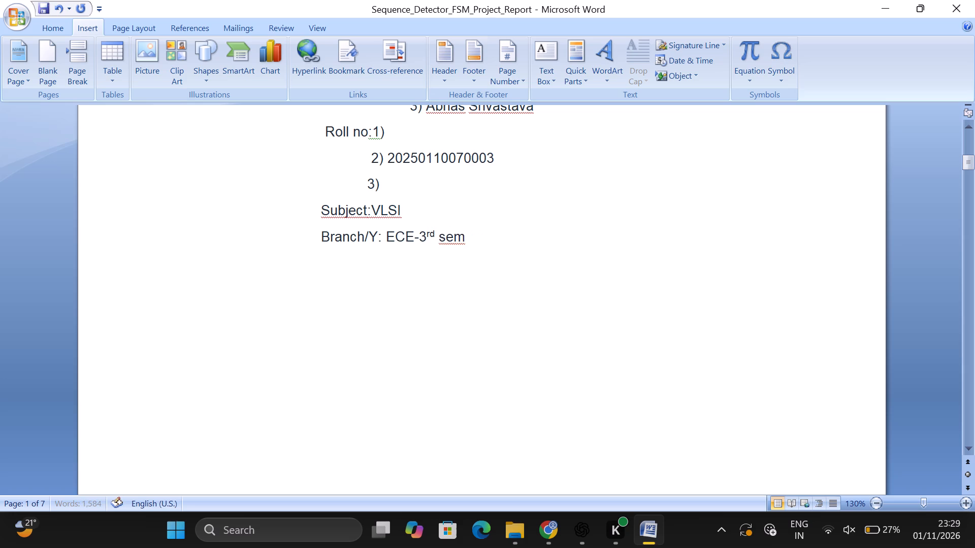
{"action": "key", "text": "BackSpace"}
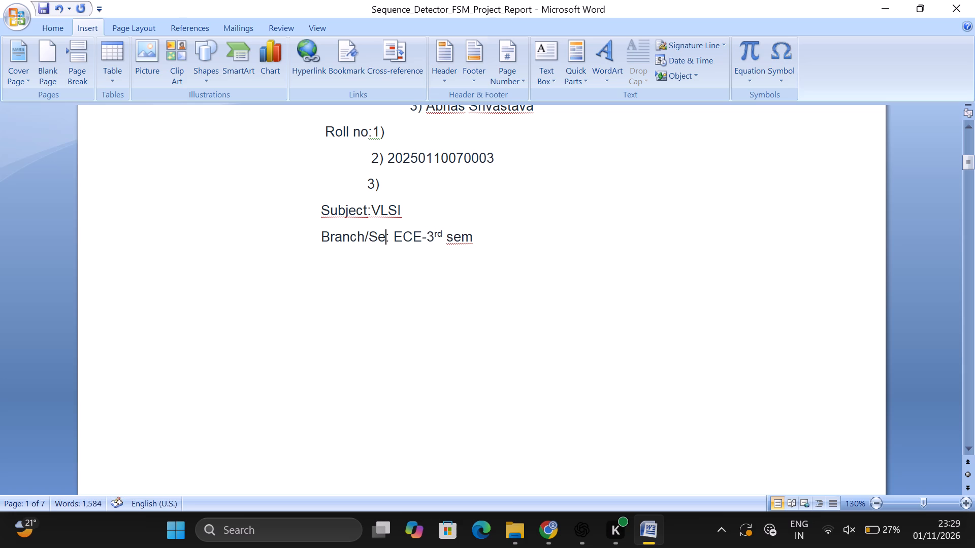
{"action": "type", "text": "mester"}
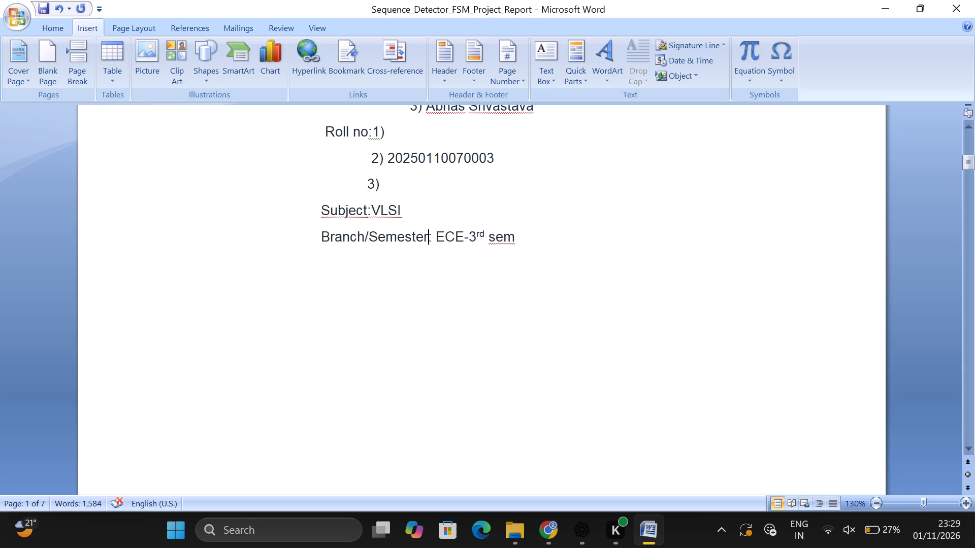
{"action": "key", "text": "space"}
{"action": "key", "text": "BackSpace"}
Remove one leading space each from the "Roll no" and "Submitted by" lines to align them with the subject line.
{"action": "scroll", "coordinate": [434, 243], "scroll_direction": "up", "scroll_amount": 5}
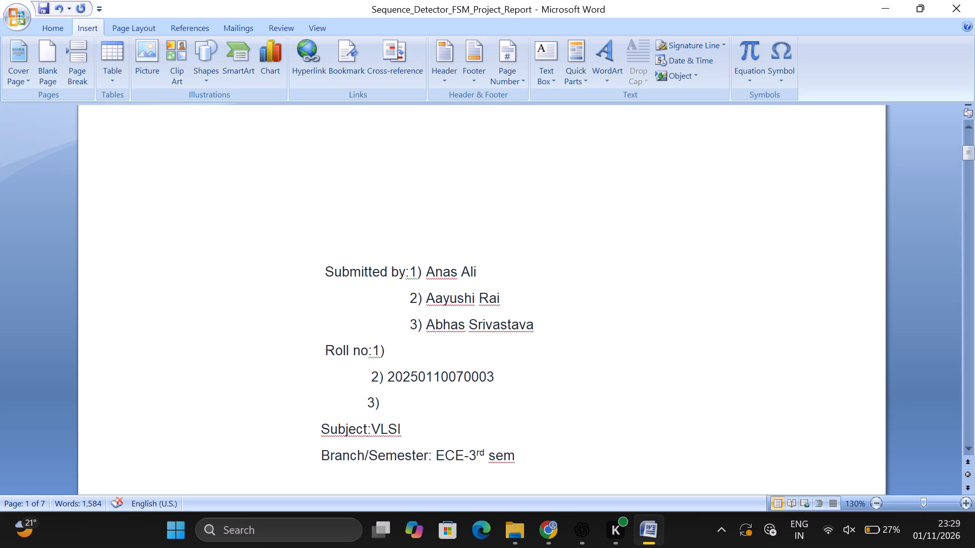
{"action": "left_click", "coordinate": [326, 272]}
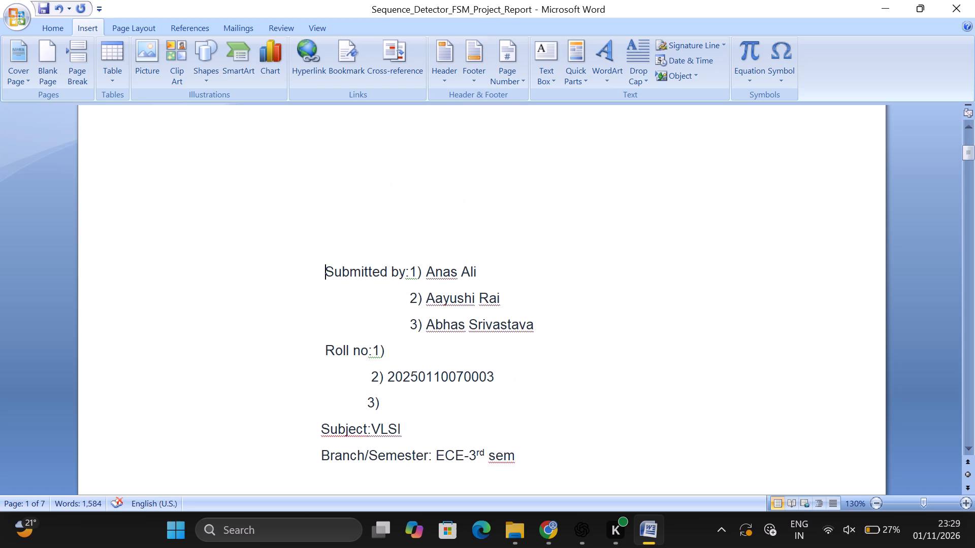
{"action": "left_click", "coordinate": [326, 354]}
{"action": "key", "text": "BackSpace"}
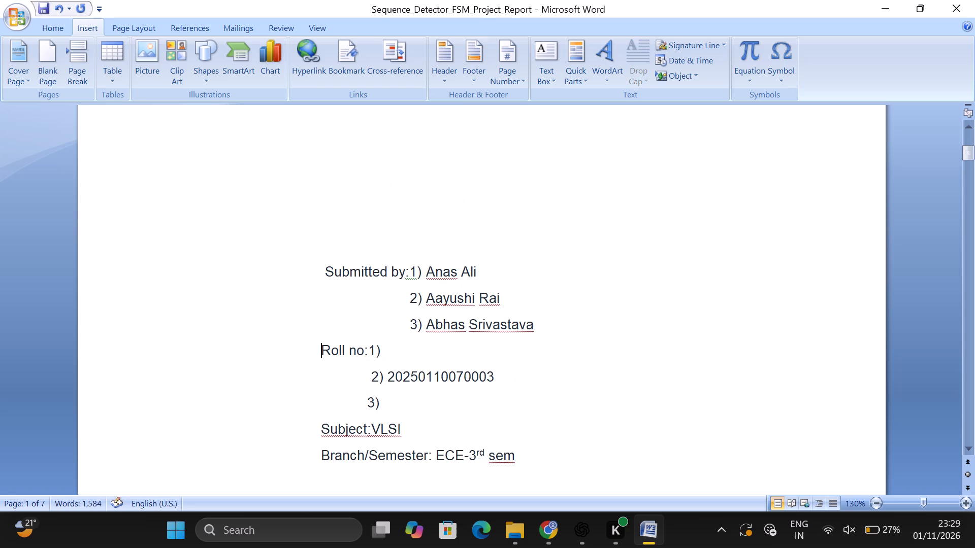
{"action": "left_click", "coordinate": [323, 273]}
{"action": "key", "text": "BackSpace"}
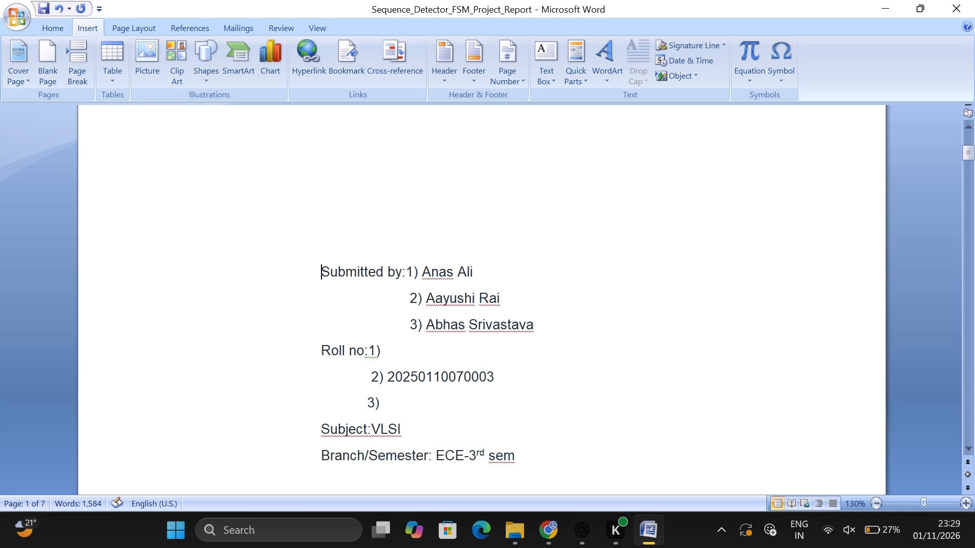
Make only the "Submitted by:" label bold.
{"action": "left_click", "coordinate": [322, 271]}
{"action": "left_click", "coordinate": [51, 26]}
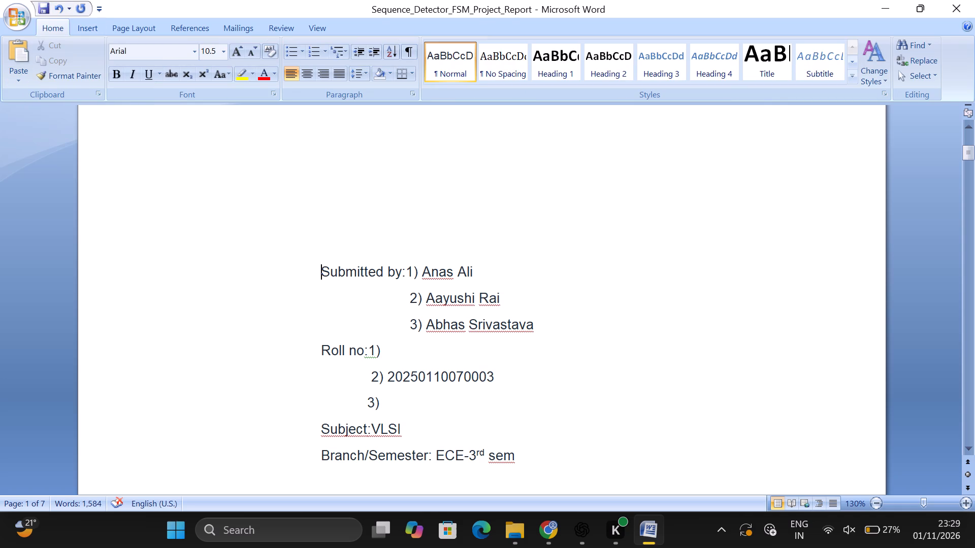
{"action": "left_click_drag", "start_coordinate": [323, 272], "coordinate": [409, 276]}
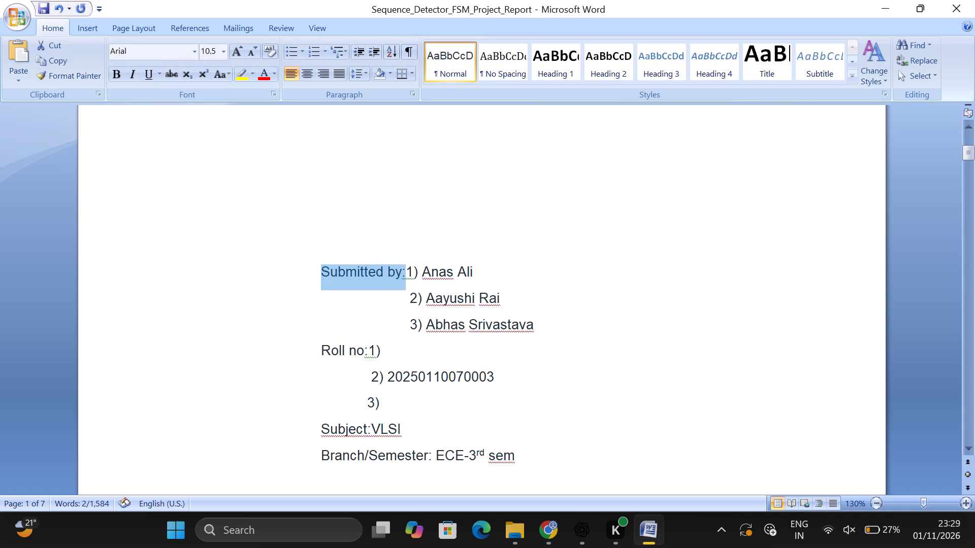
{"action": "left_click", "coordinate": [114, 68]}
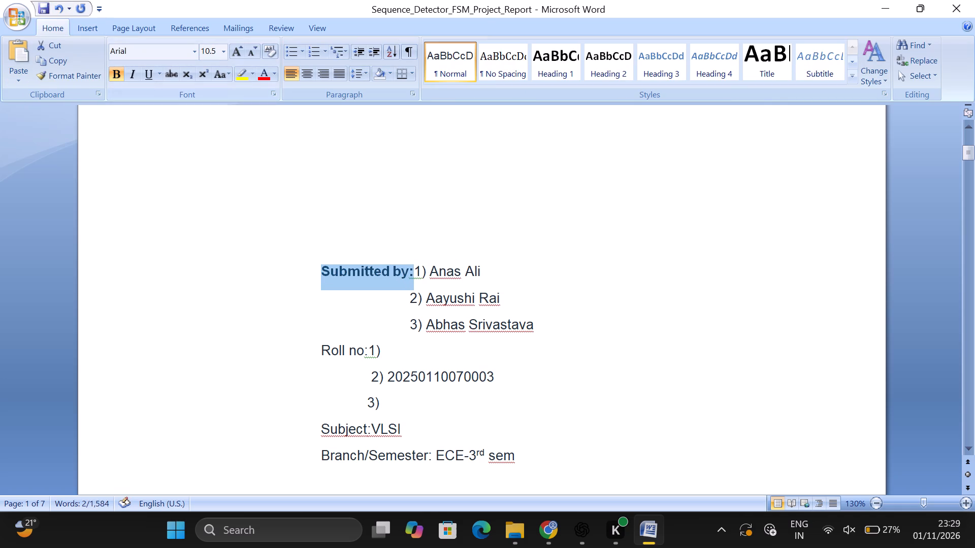
Make the whole details block bold, from the "Submitted by" line through the "Branch/Semester" line.
{"action": "left_click", "coordinate": [337, 269]}
{"action": "left_click_drag", "start_coordinate": [322, 270], "coordinate": [526, 478]}
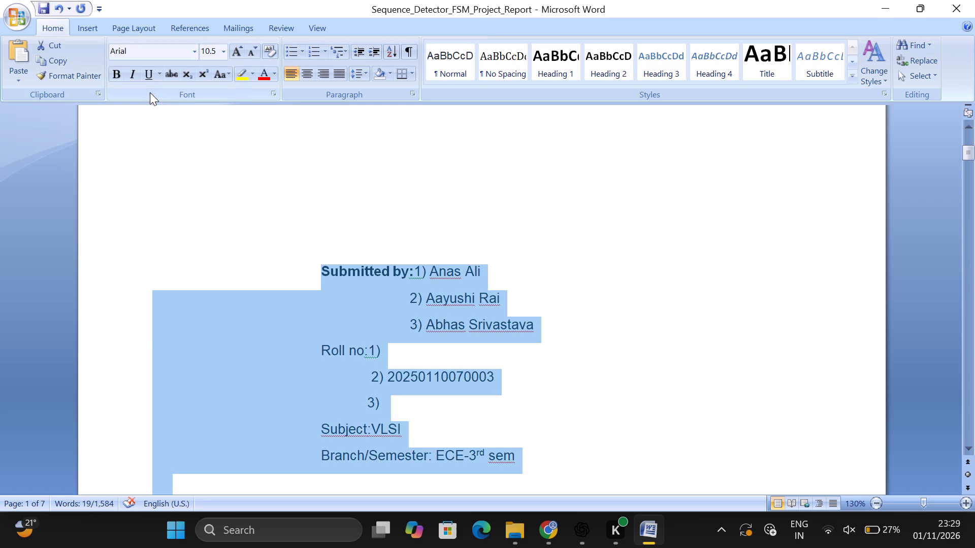
{"action": "left_click", "coordinate": [113, 74]}
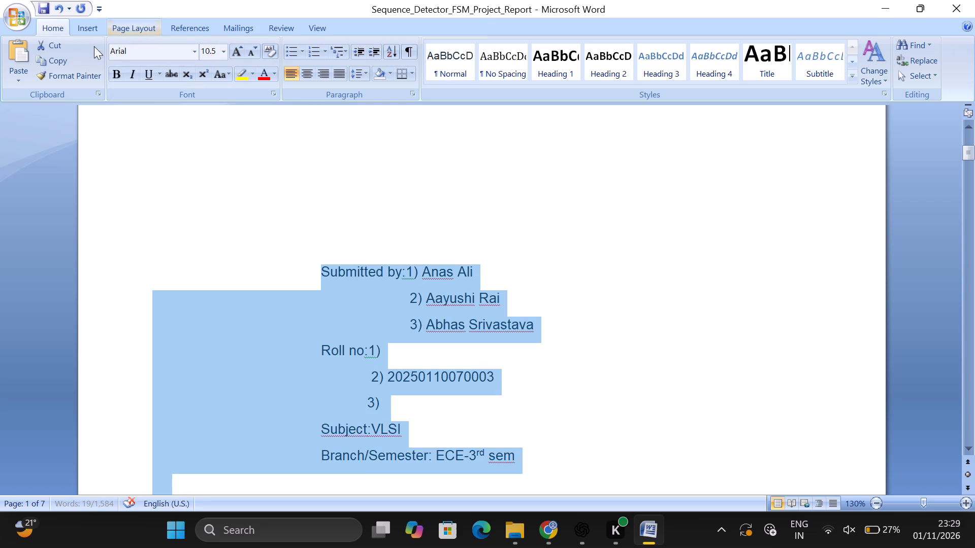
{"action": "left_click", "coordinate": [119, 74]}
{"action": "left_click", "coordinate": [232, 186]}
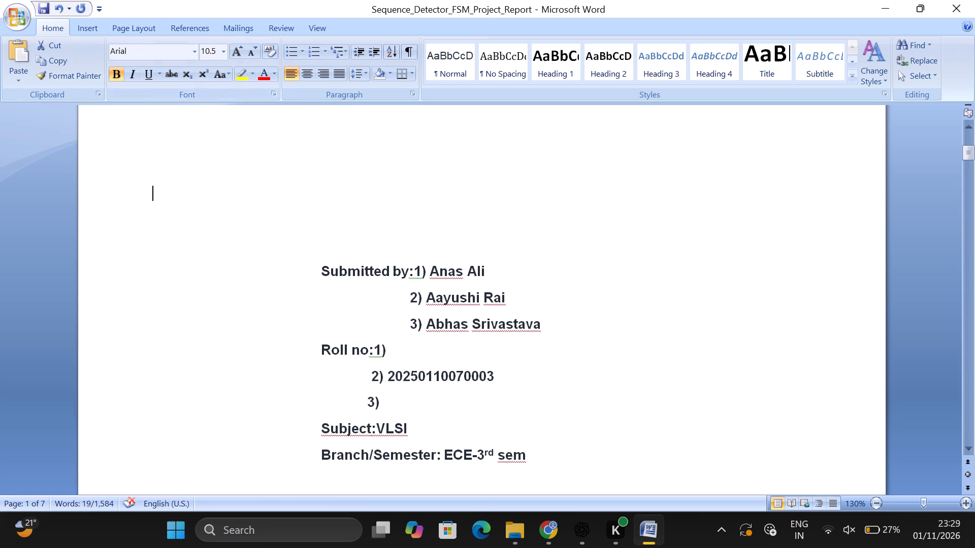
Add one space before "3)" in the roll number list to align it with "2)" above.
{"action": "scroll", "coordinate": [282, 209], "scroll_direction": "up", "scroll_amount": 10}
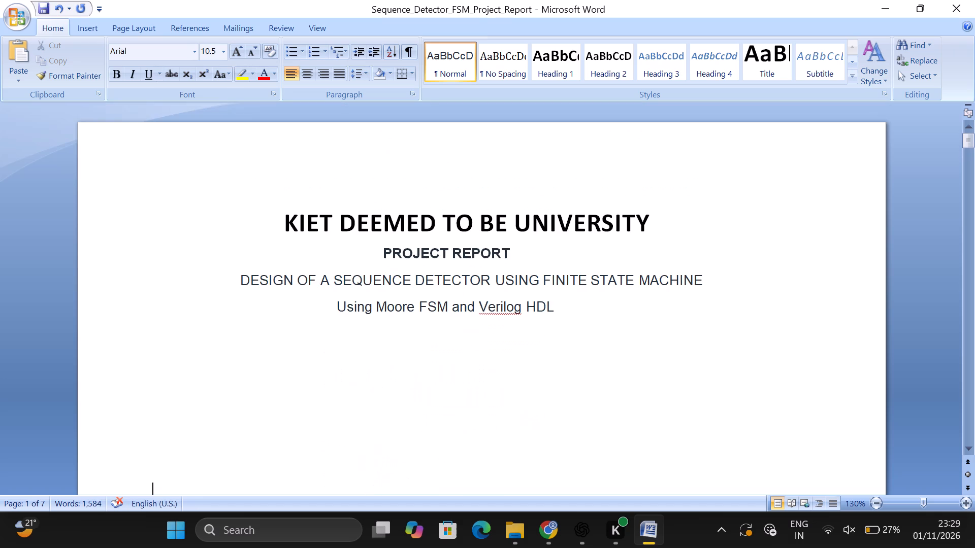
{"action": "scroll", "coordinate": [282, 209], "scroll_direction": "down", "scroll_amount": 12}
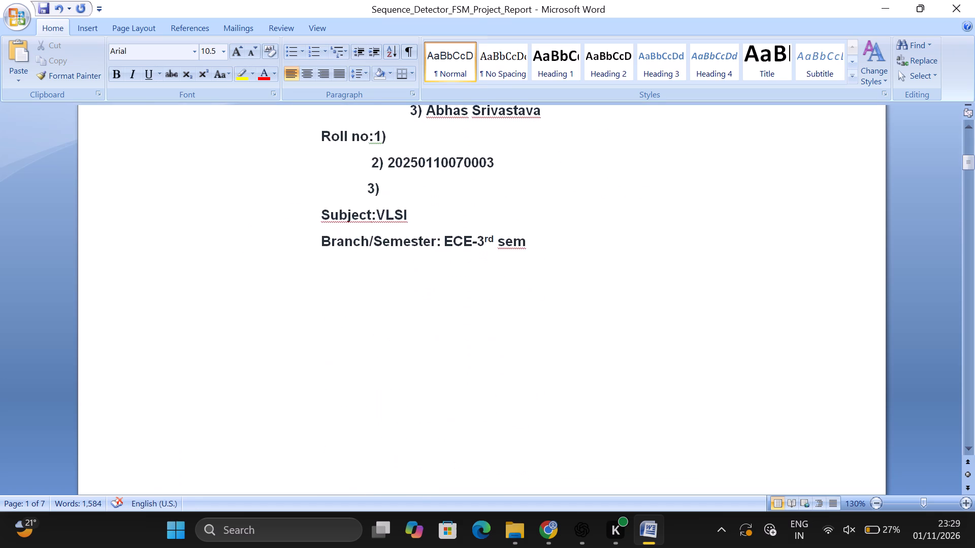
{"action": "scroll", "coordinate": [333, 210], "scroll_direction": "up", "scroll_amount": 4}
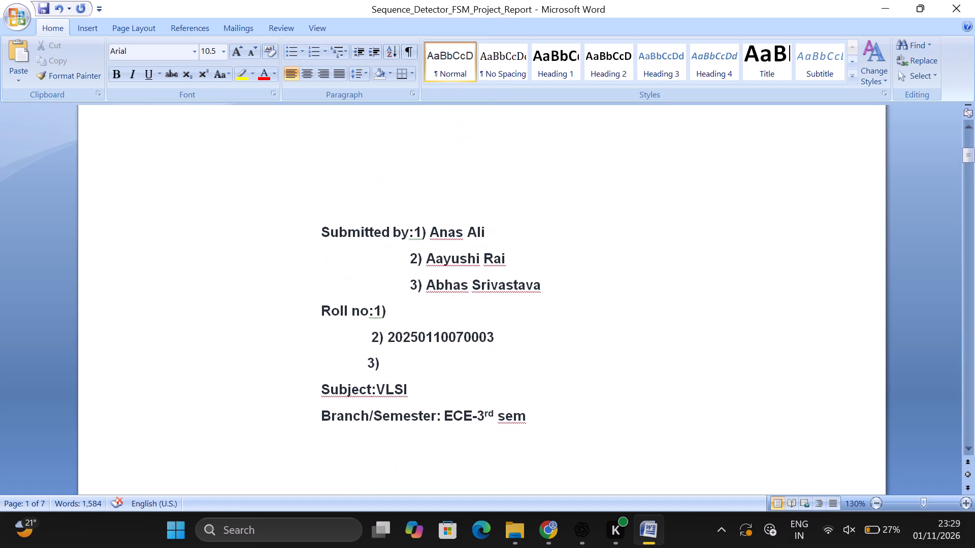
{"action": "left_click", "coordinate": [370, 364]}
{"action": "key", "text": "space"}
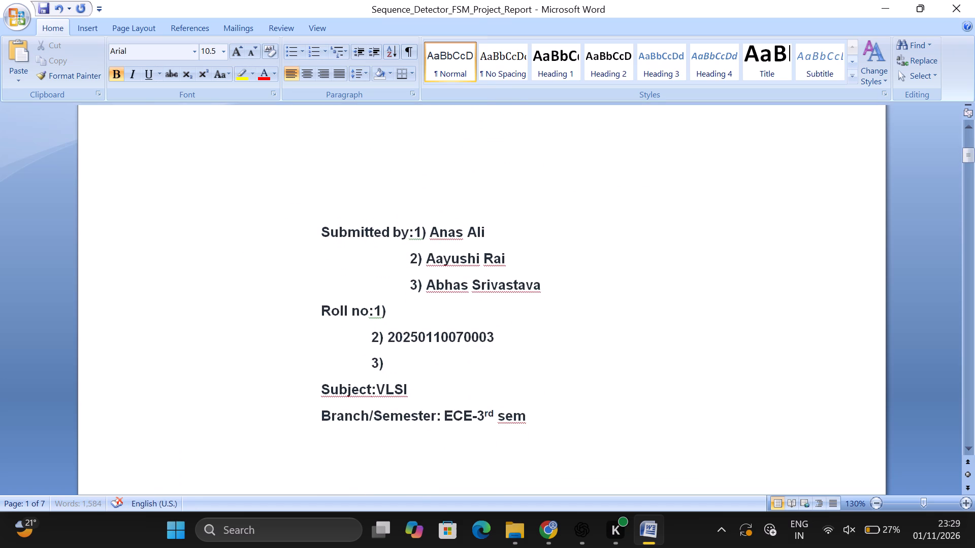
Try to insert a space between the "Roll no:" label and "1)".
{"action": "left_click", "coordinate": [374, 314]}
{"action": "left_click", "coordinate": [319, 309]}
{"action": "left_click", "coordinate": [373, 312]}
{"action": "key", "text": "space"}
Review the cover page layout from the university heading down to the "Branch/Semester" line.
{"action": "scroll", "coordinate": [382, 334], "scroll_direction": "up", "scroll_amount": 1}
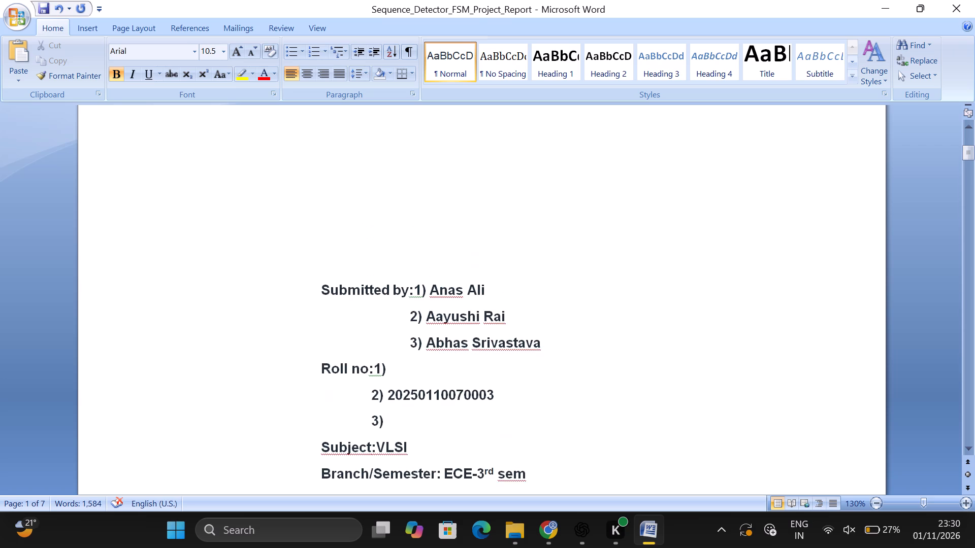
{"action": "scroll", "coordinate": [382, 334], "scroll_direction": "up", "scroll_amount": 9}
{"action": "scroll", "coordinate": [382, 334], "scroll_direction": "down", "scroll_amount": 8}
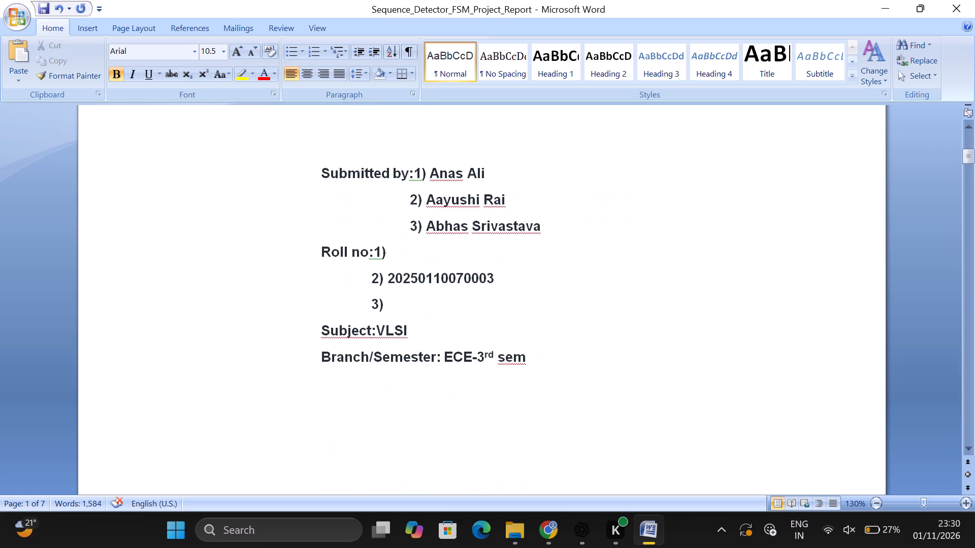
{"action": "scroll", "coordinate": [382, 334], "scroll_direction": "down", "scroll_amount": 6}
{"action": "scroll", "coordinate": [382, 334], "scroll_direction": "up", "scroll_amount": 10}
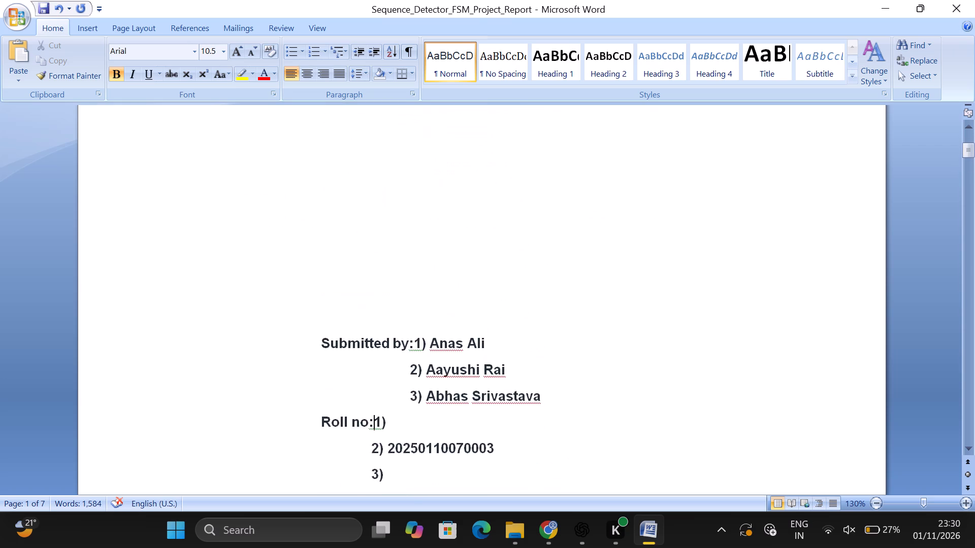
{"action": "scroll", "coordinate": [382, 334], "scroll_direction": "up", "scroll_amount": 7}
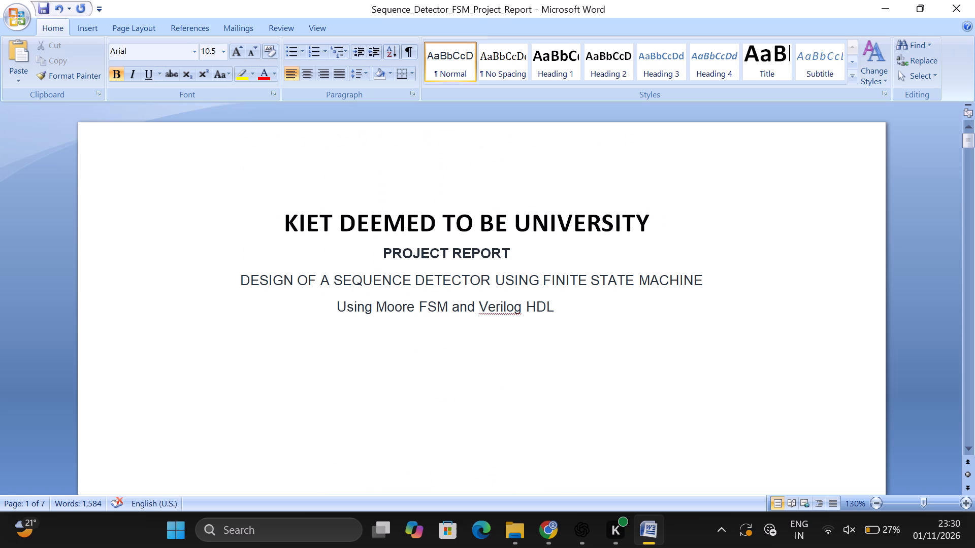
{"action": "scroll", "coordinate": [382, 334], "scroll_direction": "up", "scroll_amount": 1}
{"action": "scroll", "coordinate": [382, 334], "scroll_direction": "down", "scroll_amount": 1}
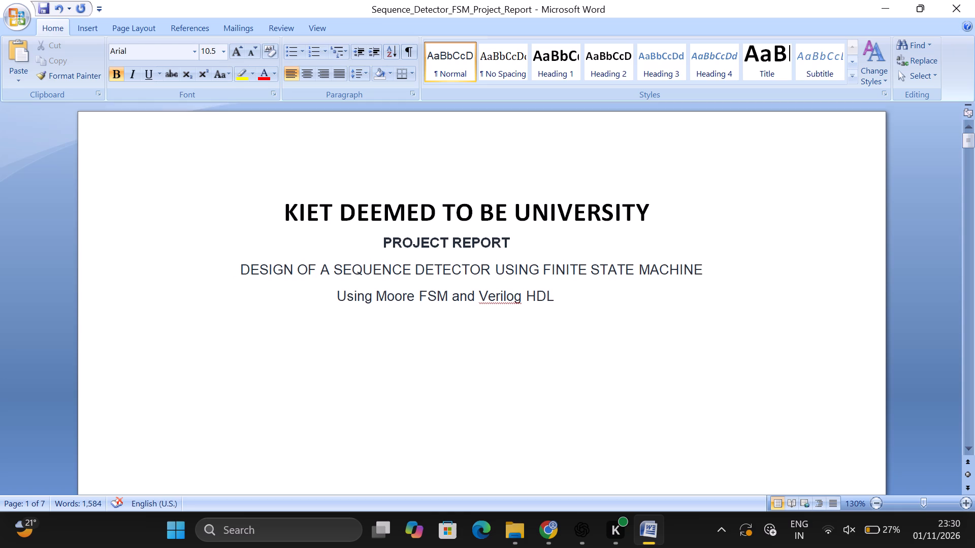
{"action": "scroll", "coordinate": [382, 334], "scroll_direction": "down", "scroll_amount": 1}
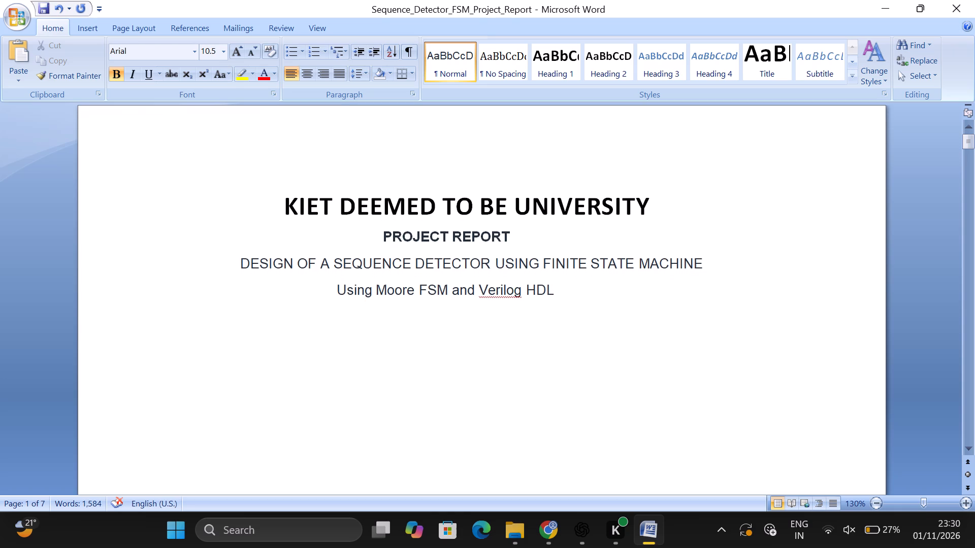
{"action": "scroll", "coordinate": [382, 334], "scroll_direction": "up", "scroll_amount": 5}
{"action": "scroll", "coordinate": [382, 334], "scroll_direction": "down", "scroll_amount": 9}
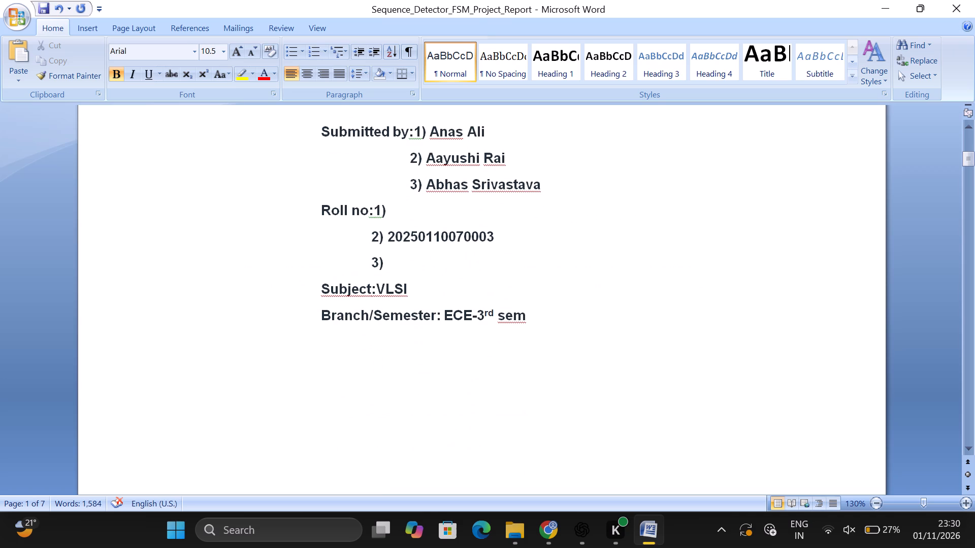
Add an indented "Submitted to:" line with the recipient's name below the "Branch/Semester" line.
{"action": "left_click", "coordinate": [528, 318]}
{"action": "key", "text": "Return"}
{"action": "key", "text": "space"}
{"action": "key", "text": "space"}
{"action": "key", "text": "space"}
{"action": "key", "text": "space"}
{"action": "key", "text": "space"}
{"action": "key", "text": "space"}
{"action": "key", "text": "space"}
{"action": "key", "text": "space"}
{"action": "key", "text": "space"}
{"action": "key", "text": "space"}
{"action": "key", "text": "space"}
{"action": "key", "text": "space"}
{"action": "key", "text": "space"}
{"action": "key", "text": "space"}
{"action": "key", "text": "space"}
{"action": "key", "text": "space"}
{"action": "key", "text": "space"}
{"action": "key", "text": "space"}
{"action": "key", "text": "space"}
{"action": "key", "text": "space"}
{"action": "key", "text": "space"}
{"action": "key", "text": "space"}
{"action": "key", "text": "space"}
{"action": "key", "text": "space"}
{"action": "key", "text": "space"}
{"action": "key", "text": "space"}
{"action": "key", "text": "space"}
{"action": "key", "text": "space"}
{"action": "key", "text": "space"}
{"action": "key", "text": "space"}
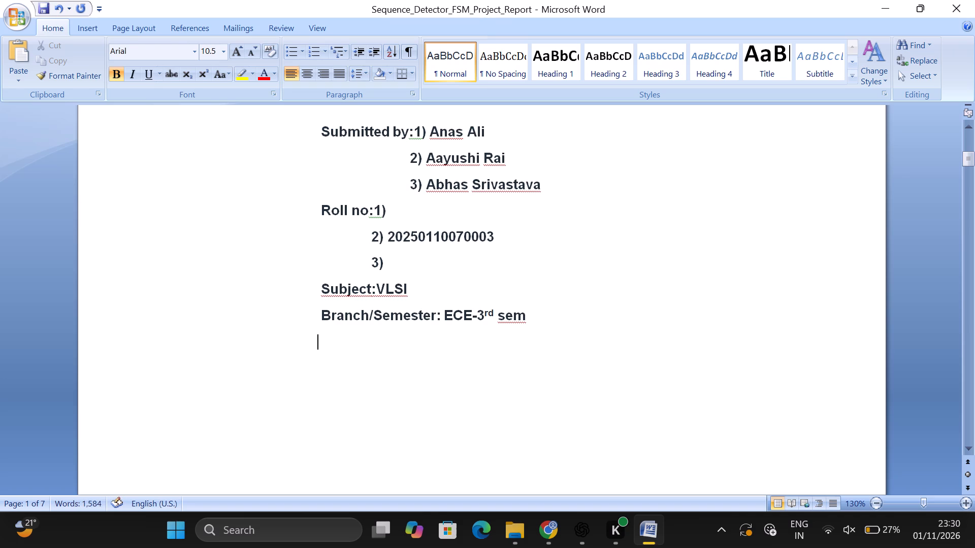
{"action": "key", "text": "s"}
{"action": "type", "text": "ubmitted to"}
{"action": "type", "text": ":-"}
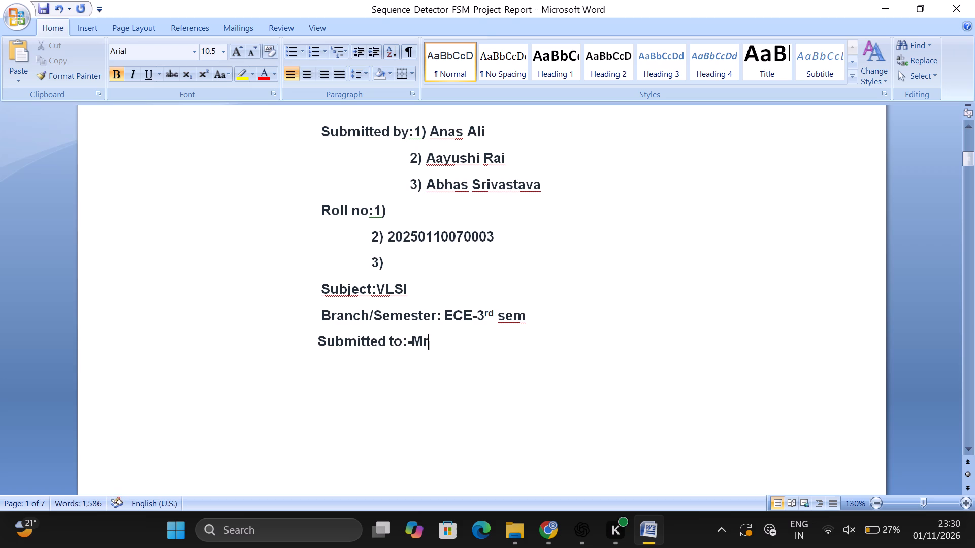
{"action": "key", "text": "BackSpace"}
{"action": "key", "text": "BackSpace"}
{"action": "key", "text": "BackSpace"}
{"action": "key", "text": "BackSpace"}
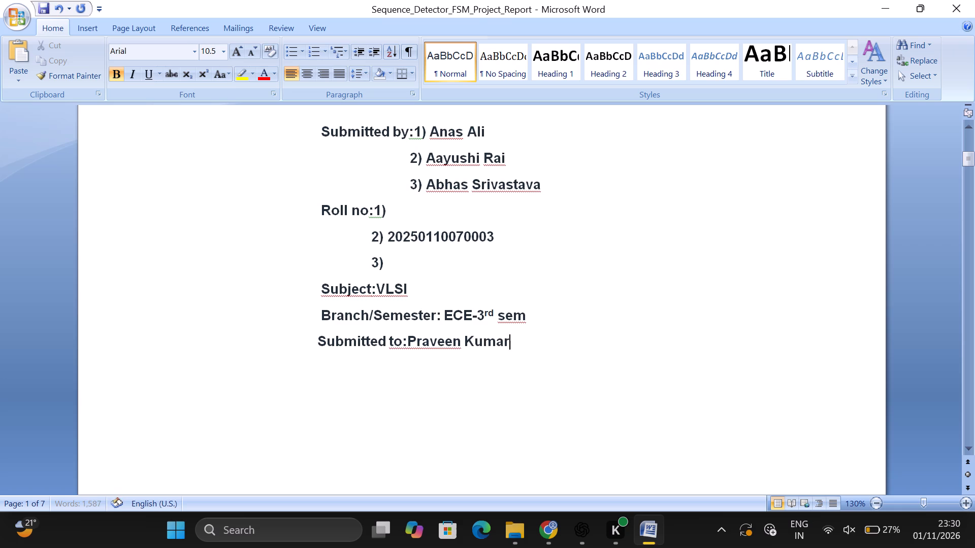
Insert a space after the colon in the "Submitted to:" and "Subject:" lines.
{"action": "left_click", "coordinate": [408, 340]}
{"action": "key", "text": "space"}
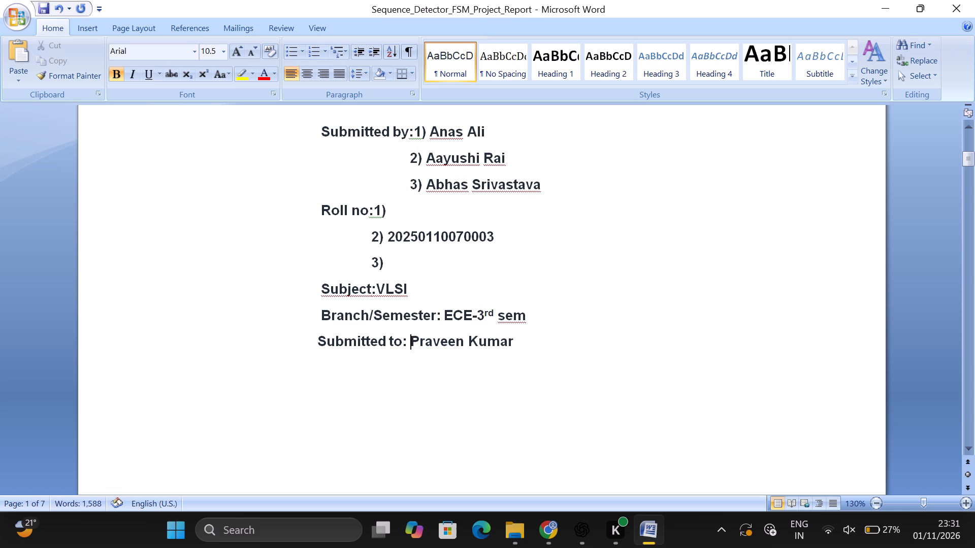
{"action": "left_click", "coordinate": [377, 290]}
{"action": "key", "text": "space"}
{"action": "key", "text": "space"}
Delete four blank lines above the "Design of a Sequence Detector using Finite State Machine" title on page 2.
{"action": "scroll", "coordinate": [431, 180], "scroll_direction": "up", "scroll_amount": 10}
{"action": "scroll", "coordinate": [431, 180], "scroll_direction": "down", "scroll_amount": 6}
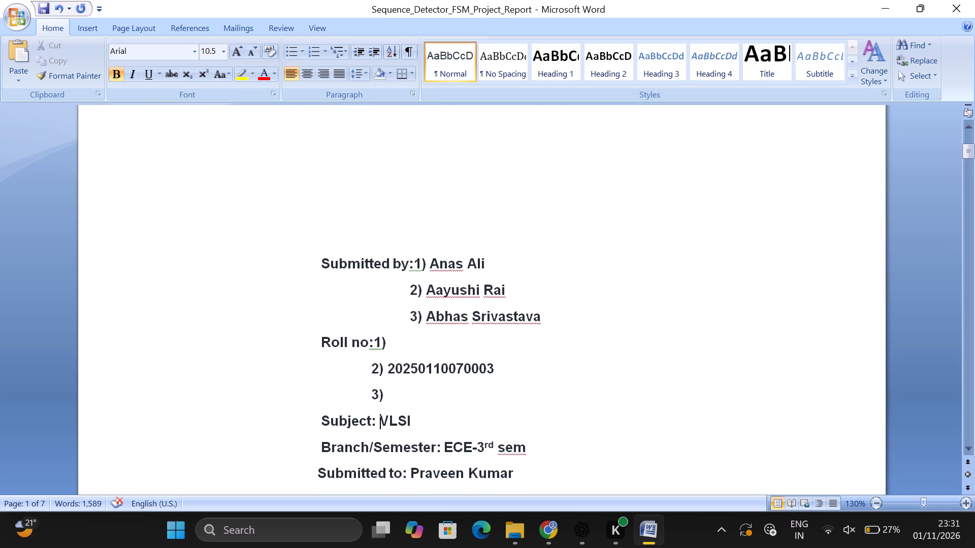
{"action": "scroll", "coordinate": [431, 180], "scroll_direction": "down", "scroll_amount": 4}
{"action": "scroll", "coordinate": [431, 180], "scroll_direction": "up", "scroll_amount": 4}
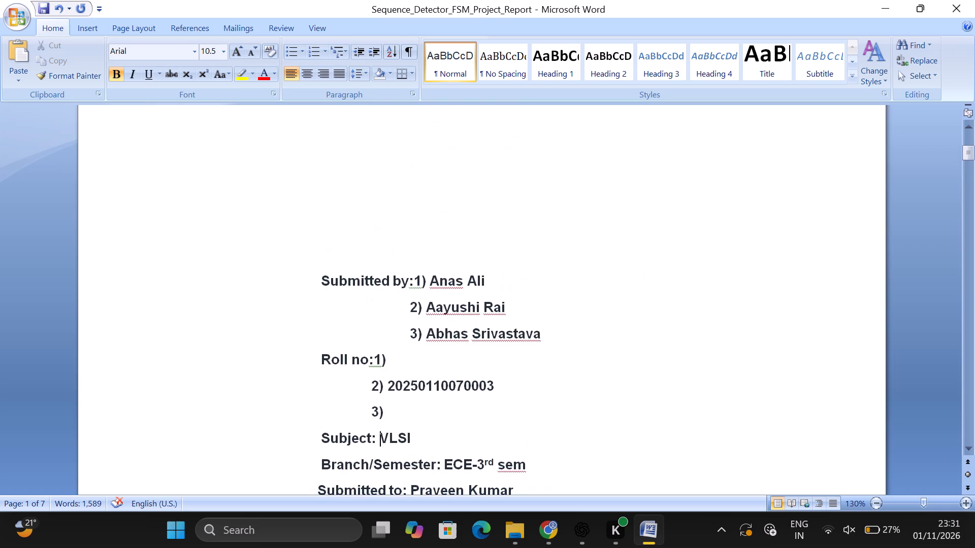
{"action": "scroll", "coordinate": [431, 180], "scroll_direction": "down", "scroll_amount": 6}
{"action": "scroll", "coordinate": [431, 180], "scroll_direction": "up", "scroll_amount": 20}
{"action": "scroll", "coordinate": [431, 180], "scroll_direction": "up", "scroll_amount": 1}
{"action": "scroll", "coordinate": [431, 180], "scroll_direction": "down", "scroll_amount": 14}
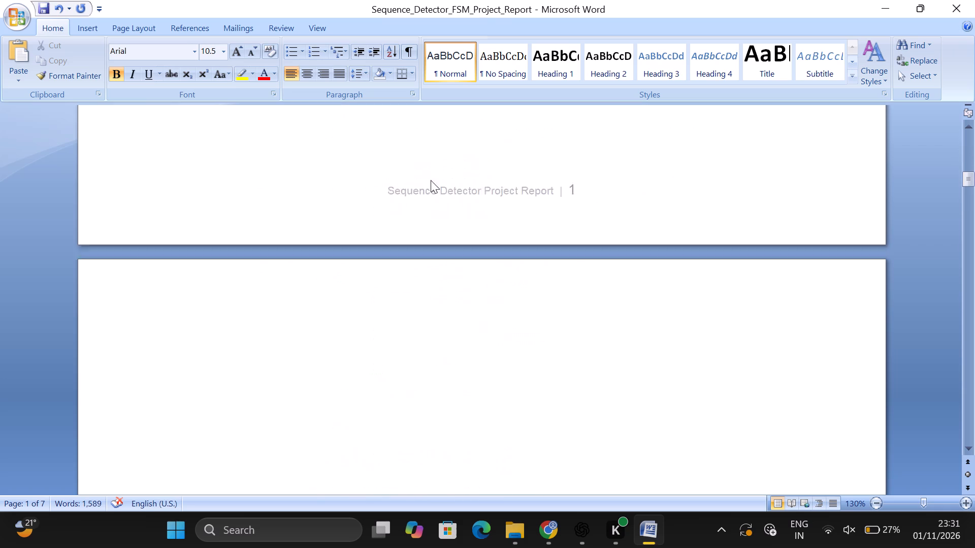
{"action": "scroll", "coordinate": [431, 180], "scroll_direction": "down", "scroll_amount": 20}
{"action": "scroll", "coordinate": [431, 180], "scroll_direction": "down", "scroll_amount": 2}
{"action": "scroll", "coordinate": [431, 180], "scroll_direction": "up", "scroll_amount": 4}
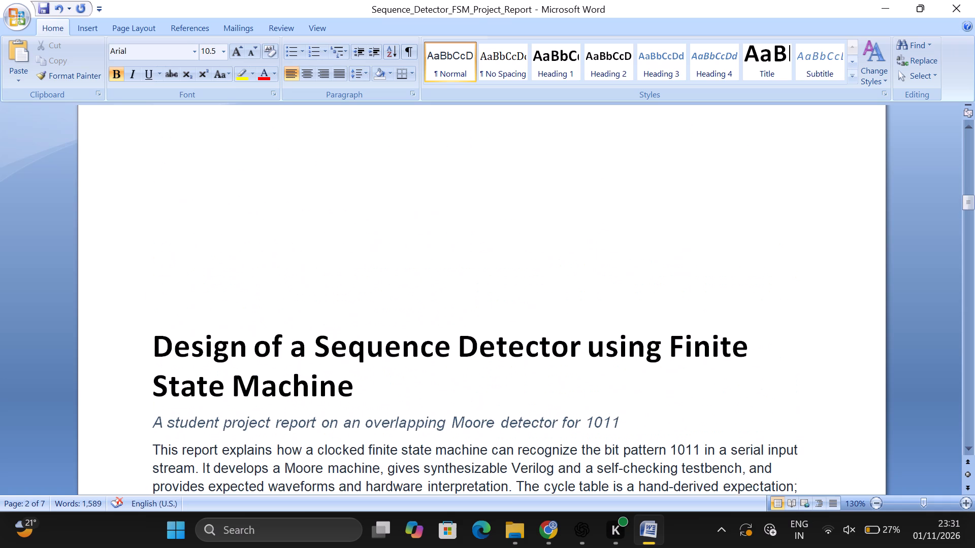
{"action": "left_click", "coordinate": [147, 347]}
{"action": "key", "text": "BackSpace"}
{"action": "key", "text": "BackSpace"}
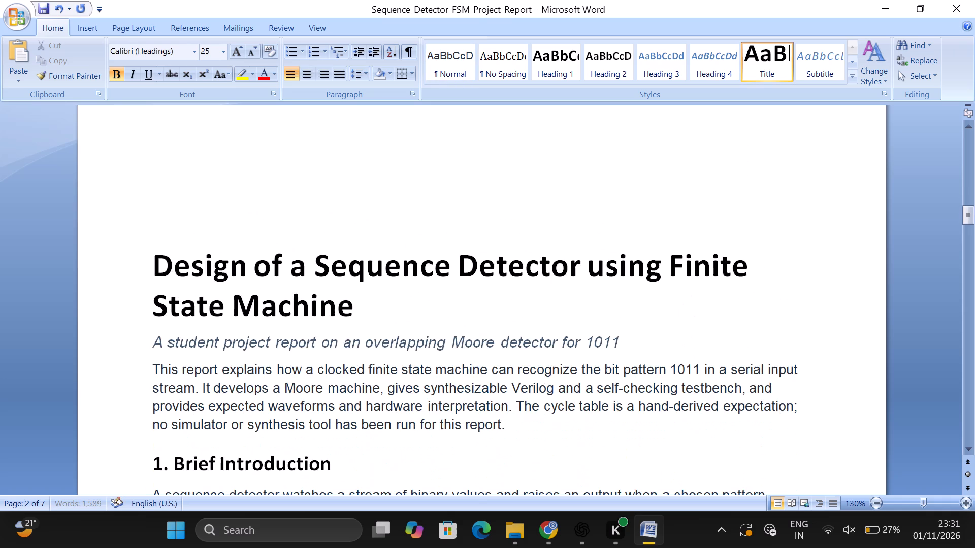
{"action": "key", "text": "BackSpace"}
{"action": "key", "text": "BackSpace"}
Delete three more blank lines above the report title on page 2 and check its position against the cover page.
{"action": "scroll", "coordinate": [147, 347], "scroll_direction": "up", "scroll_amount": 11}
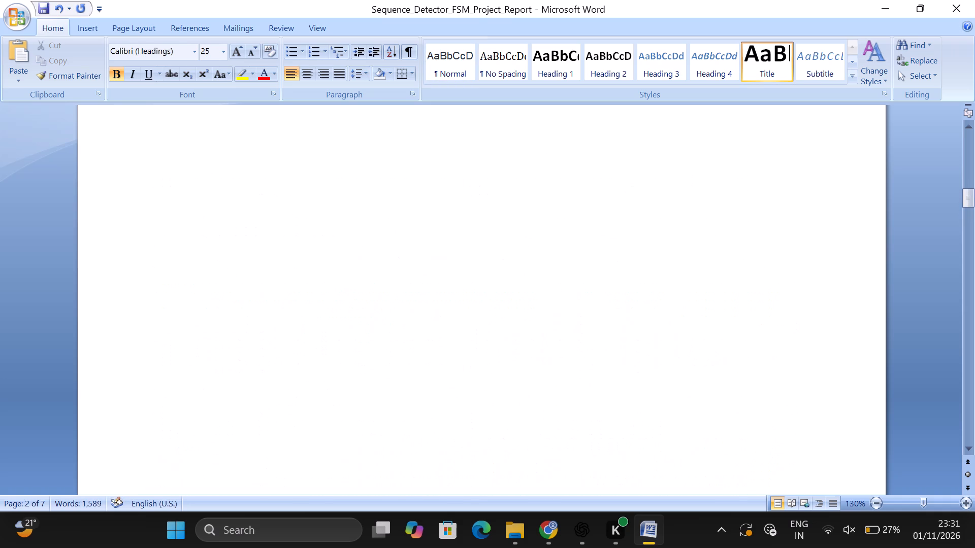
{"action": "scroll", "coordinate": [147, 347], "scroll_direction": "up", "scroll_amount": 20}
{"action": "scroll", "coordinate": [147, 347], "scroll_direction": "up", "scroll_amount": 3}
{"action": "scroll", "coordinate": [147, 347], "scroll_direction": "down", "scroll_amount": 9}
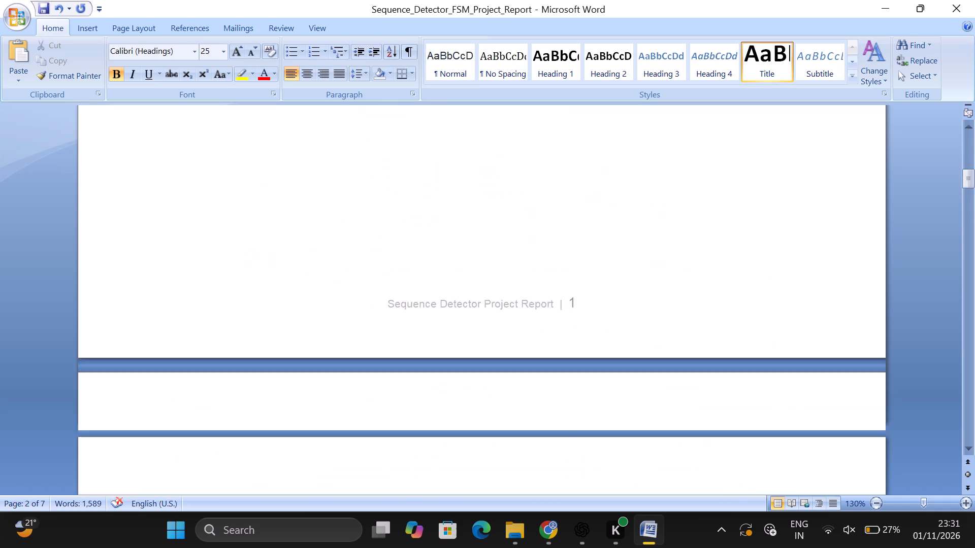
{"action": "scroll", "coordinate": [147, 347], "scroll_direction": "down", "scroll_amount": 20}
{"action": "scroll", "coordinate": [147, 347], "scroll_direction": "down", "scroll_amount": 5}
{"action": "scroll", "coordinate": [147, 347], "scroll_direction": "up", "scroll_amount": 6}
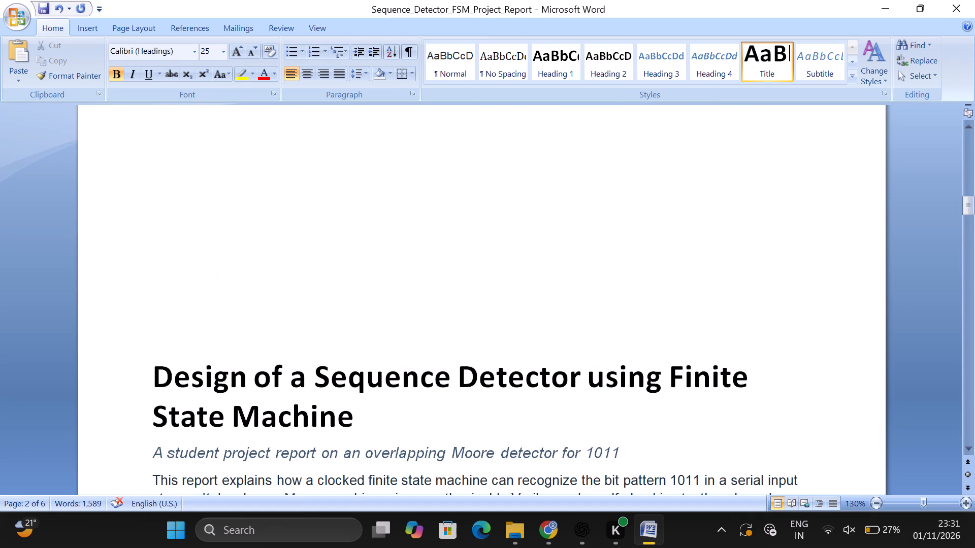
{"action": "left_click", "coordinate": [145, 376]}
{"action": "key", "text": "BackSpace"}
{"action": "key", "text": "BackSpace"}
{"action": "key", "text": "BackSpace"}
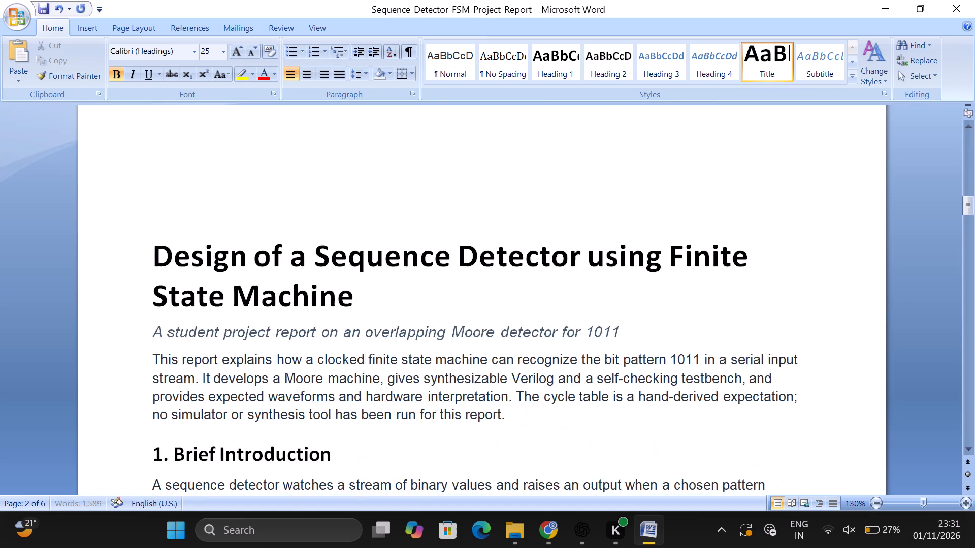
{"action": "scroll", "coordinate": [145, 376], "scroll_direction": "up", "scroll_amount": 15}
{"action": "scroll", "coordinate": [145, 376], "scroll_direction": "down", "scroll_amount": 11}
{"action": "scroll", "coordinate": [145, 376], "scroll_direction": "up", "scroll_amount": 3}
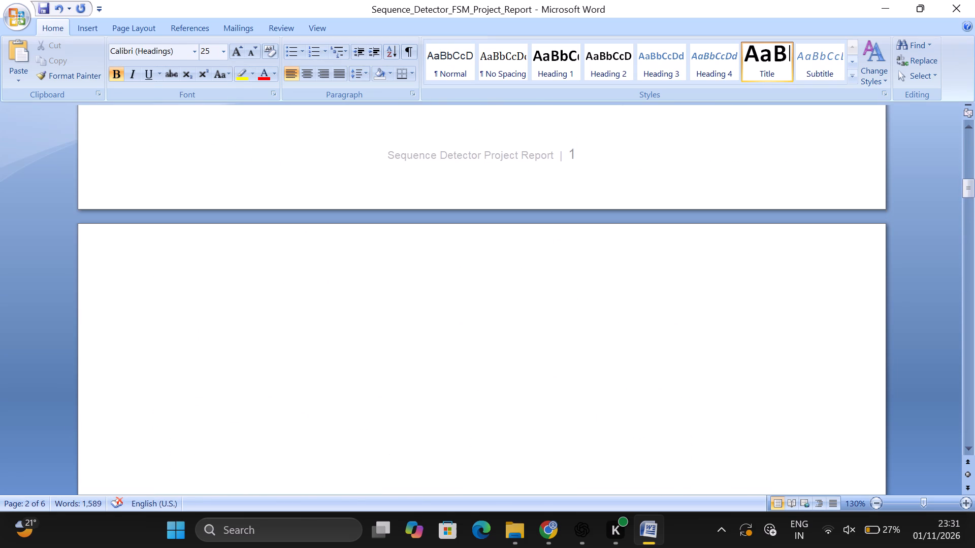
{"action": "scroll", "coordinate": [145, 376], "scroll_direction": "down", "scroll_amount": 4}
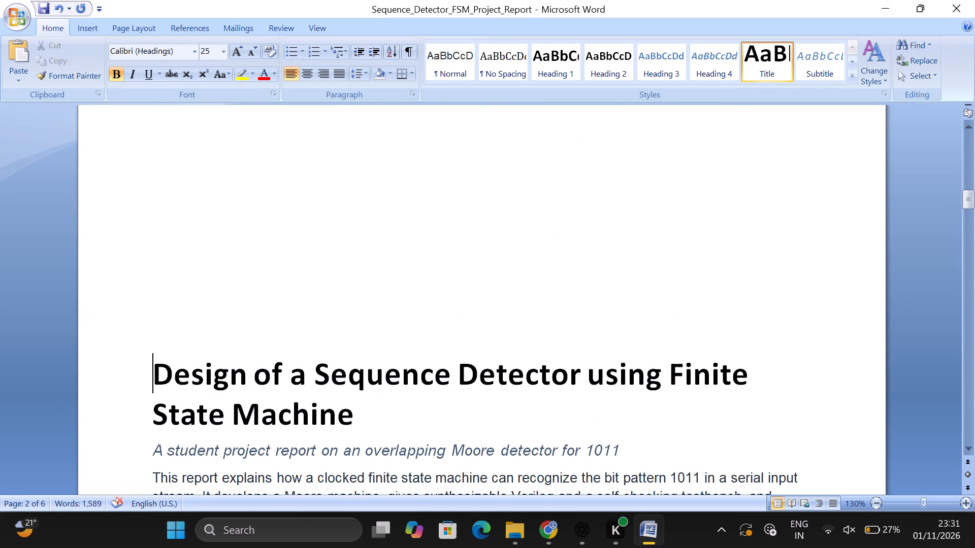
Delete the remaining blank lines above the "Design of a Sequence Detector using Finite State Machine" title so it starts page 2.
{"action": "key", "text": "BackSpace"}
{"action": "key", "text": "BackSpace"}
{"action": "key", "text": "BackSpace"}
{"action": "scroll", "coordinate": [154, 369], "scroll_direction": "up", "scroll_amount": 10}
{"action": "scroll", "coordinate": [154, 369], "scroll_direction": "down", "scroll_amount": 2}
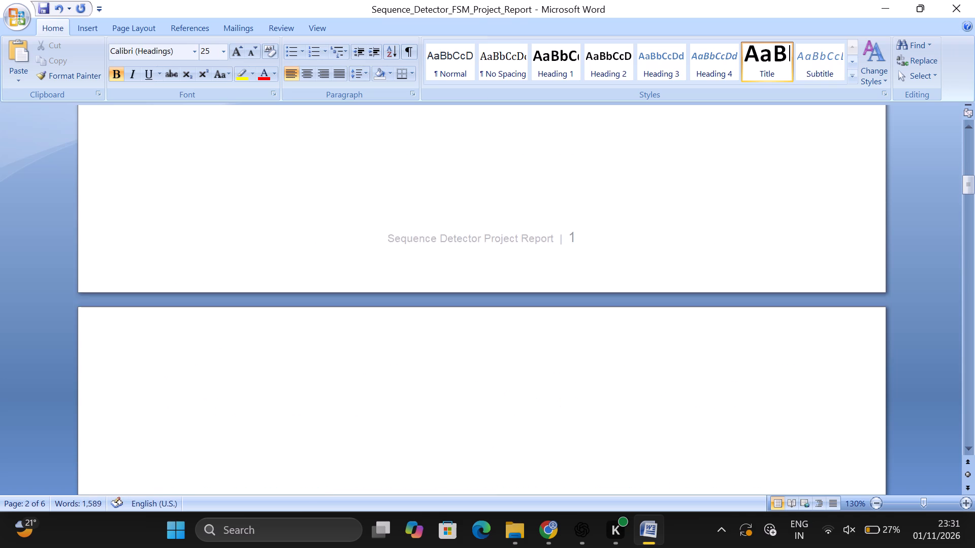
{"action": "scroll", "coordinate": [154, 369], "scroll_direction": "down", "scroll_amount": 6}
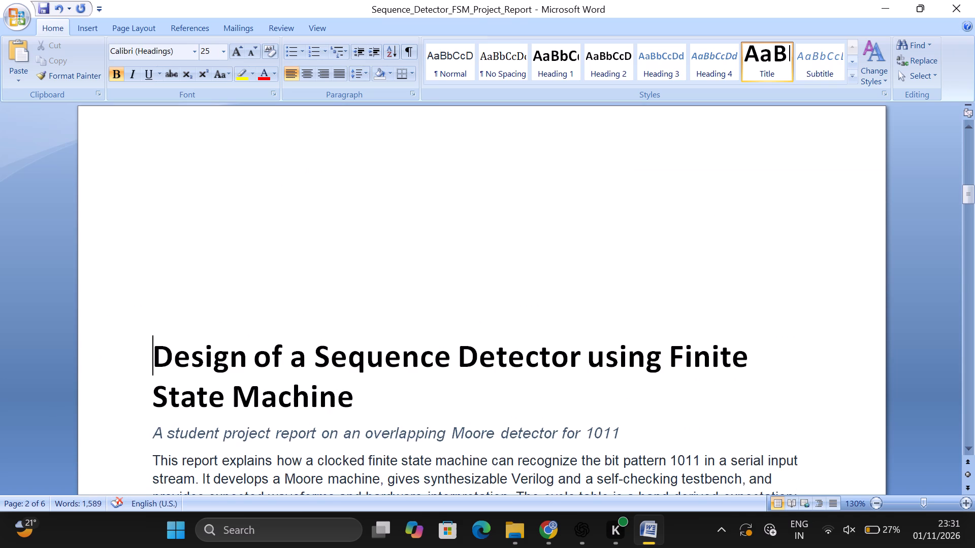
{"action": "key", "text": "BackSpace"}
{"action": "key", "text": "BackSpace"}
{"action": "key", "text": "BackSpace"}
{"action": "scroll", "coordinate": [153, 352], "scroll_direction": "up", "scroll_amount": 5}
{"action": "scroll", "coordinate": [153, 352], "scroll_direction": "down", "scroll_amount": 1}
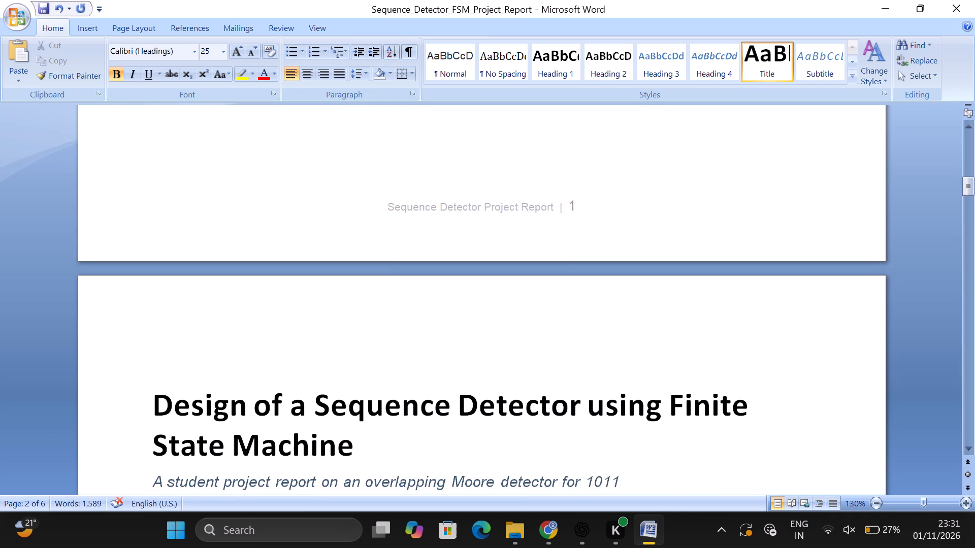
{"action": "key", "text": "BackSpace"}
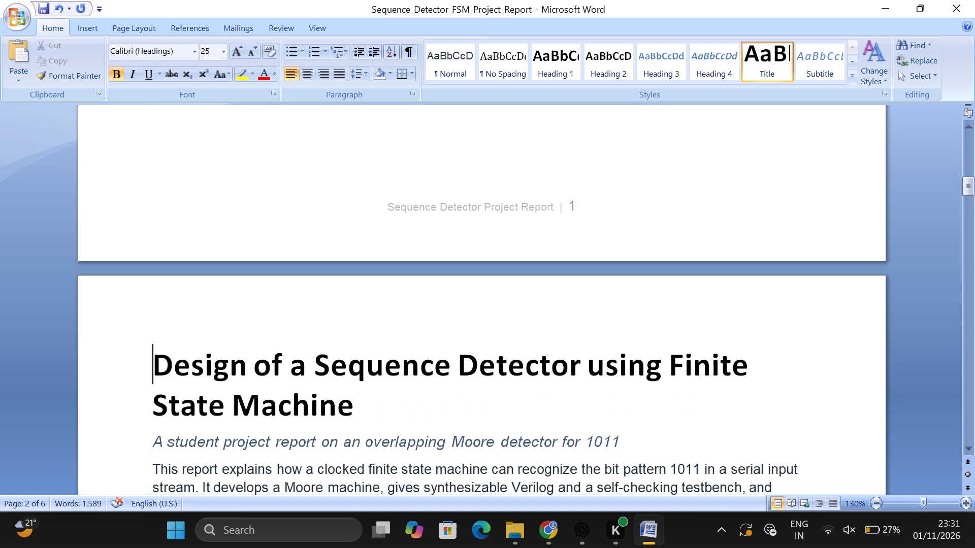
Delete the "Sequence Detector Project Report | 1" footer text with its page number, and return to editing the document body.
{"action": "left_click", "coordinate": [457, 201]}
{"action": "double_click", "coordinate": [460, 206]}
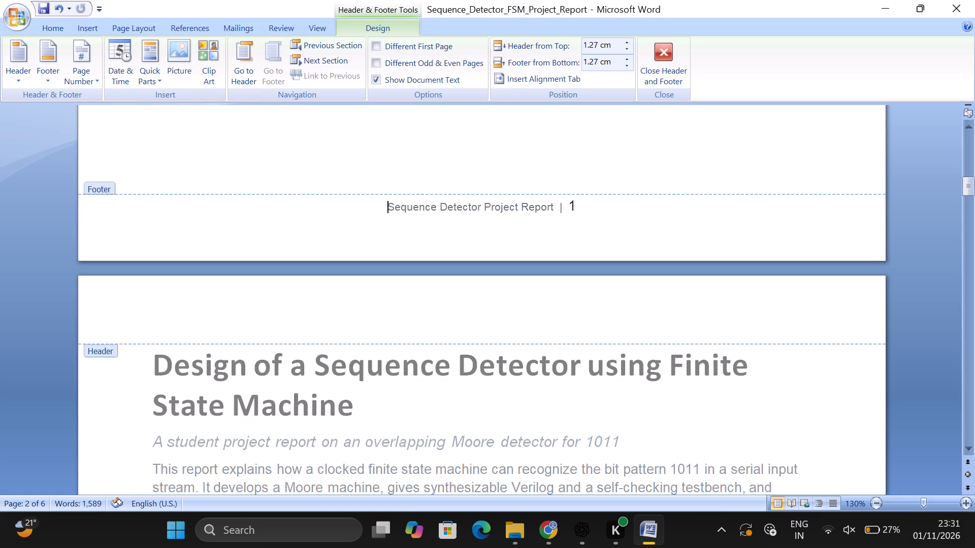
{"action": "left_click_drag", "start_coordinate": [577, 205], "coordinate": [463, 198]}
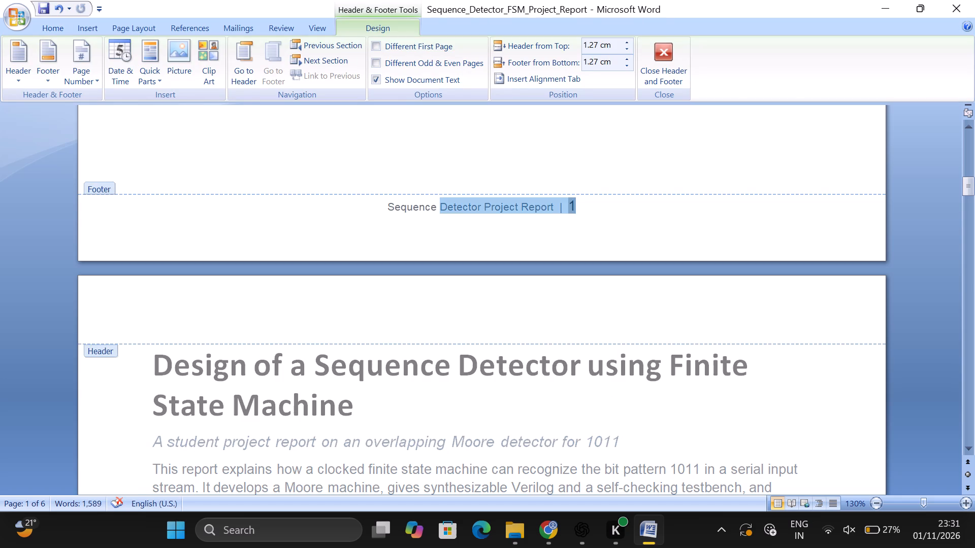
{"action": "left_click_drag", "start_coordinate": [463, 198], "coordinate": [398, 204]}
{"action": "key", "text": "BackSpace"}
{"action": "left_click", "coordinate": [398, 204]}
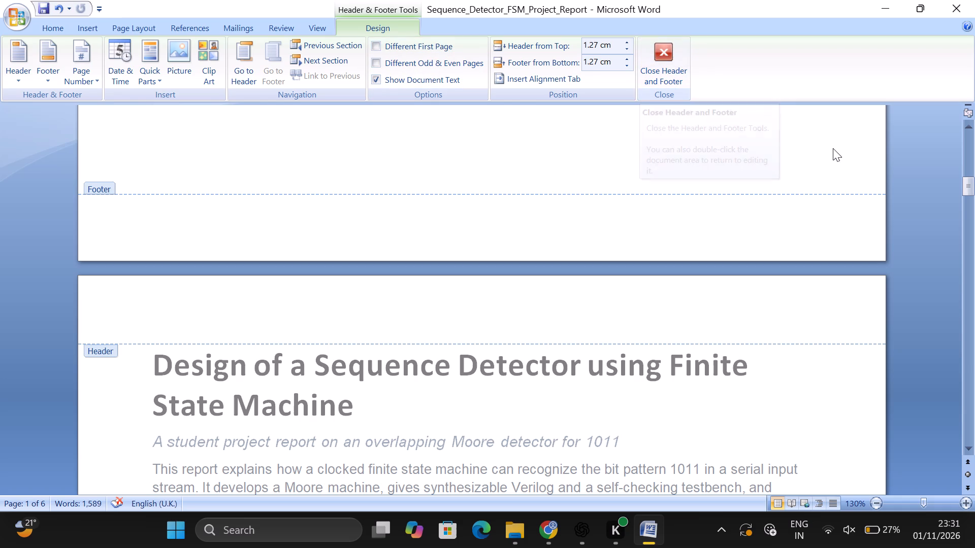
{"action": "left_click", "coordinate": [855, 154]}
{"action": "left_click", "coordinate": [917, 163]}
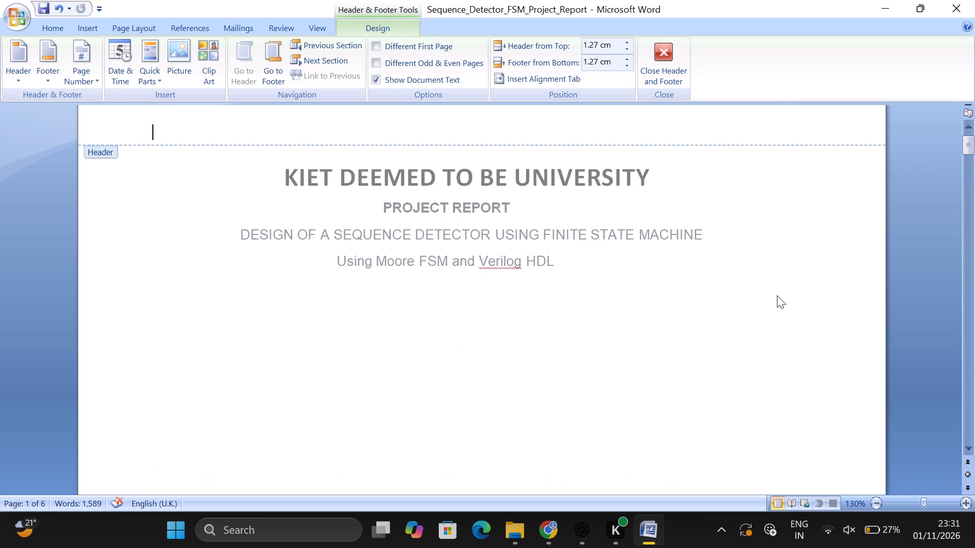
{"action": "scroll", "coordinate": [777, 295], "scroll_direction": "up", "scroll_amount": 10}
{"action": "scroll", "coordinate": [777, 295], "scroll_direction": "down", "scroll_amount": 9}
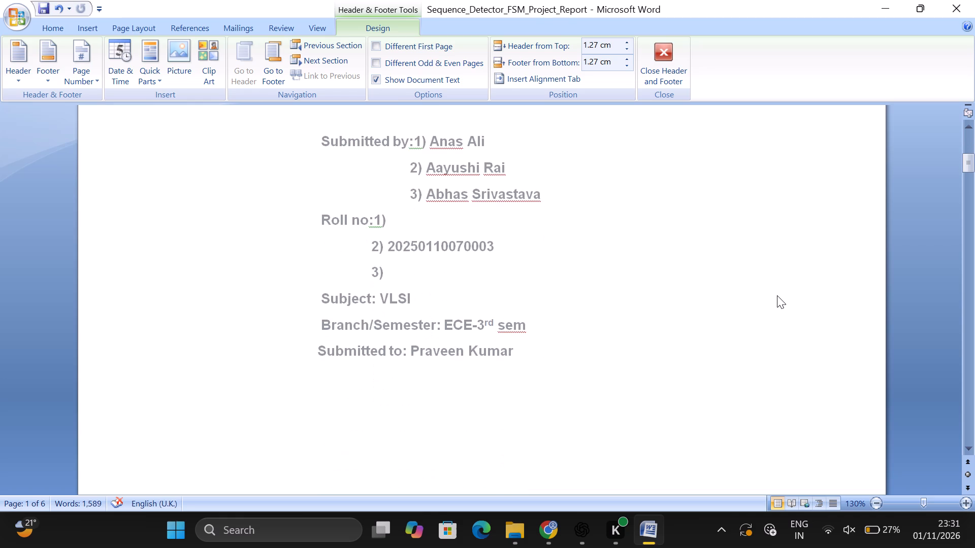
{"action": "left_click", "coordinate": [974, 265]}
{"action": "left_click", "coordinate": [974, 265]}
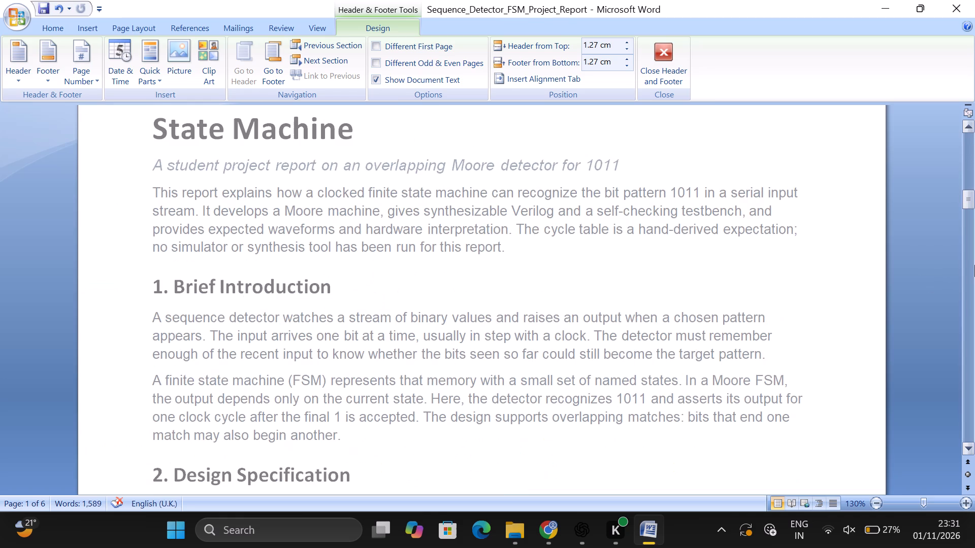
{"action": "left_click", "coordinate": [56, 17]}
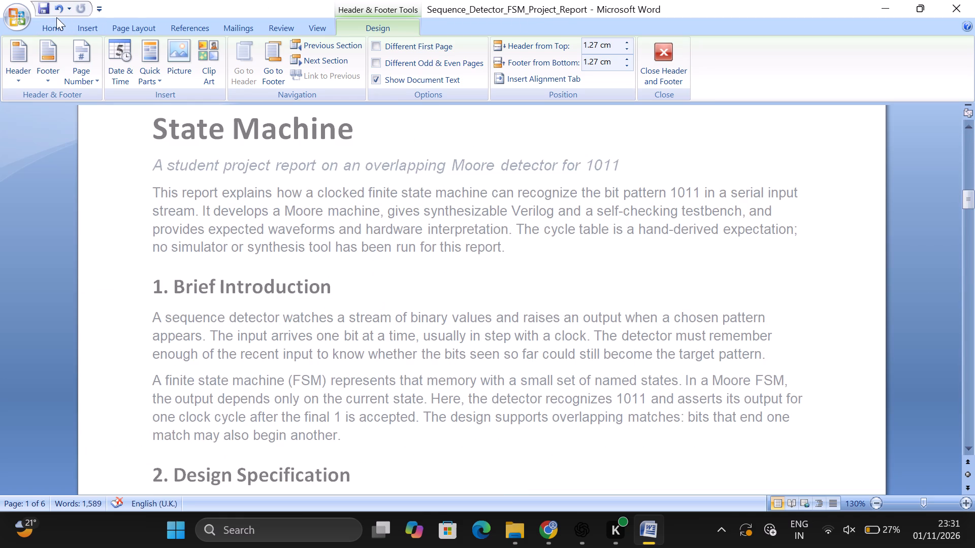
{"action": "left_click", "coordinate": [54, 33]}
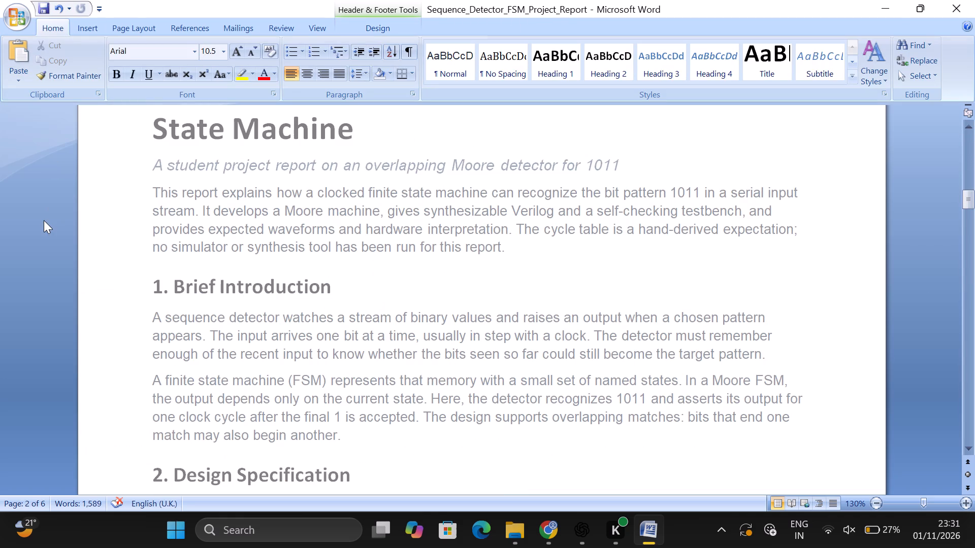
{"action": "left_click", "coordinate": [44, 220]}
{"action": "left_click", "coordinate": [150, 257]}
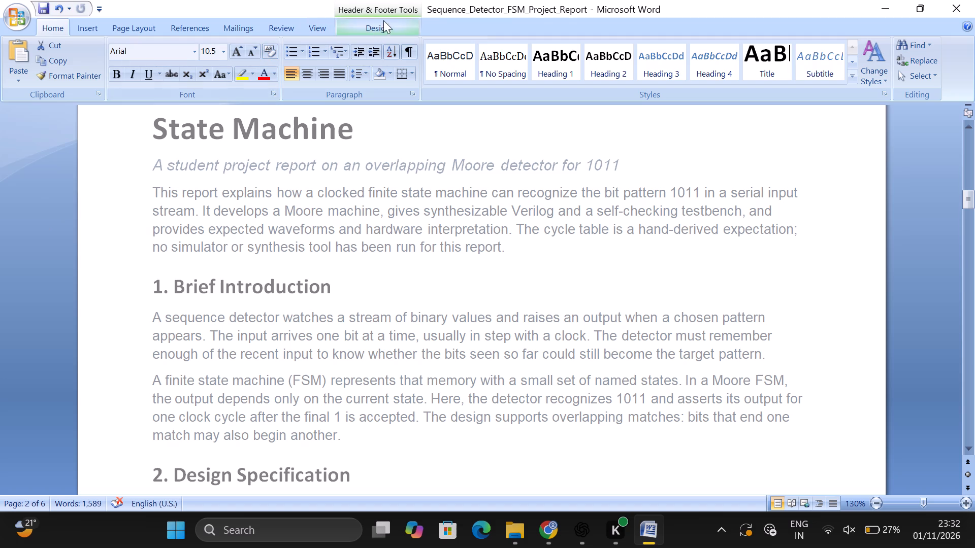
{"action": "left_click", "coordinate": [384, 6]}
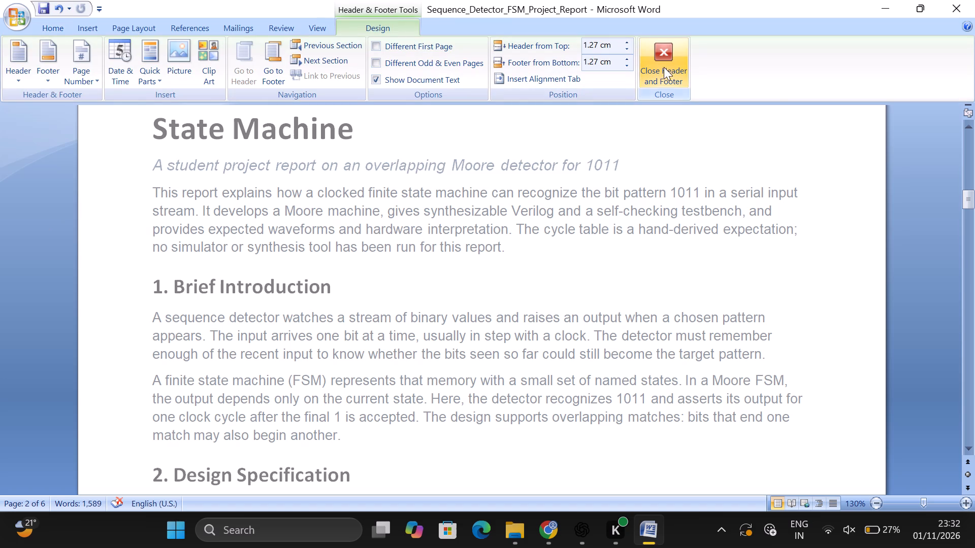
{"action": "left_click", "coordinate": [665, 59]}
Review the report's layout and page footers from the cover page through the "Results and Discussion" section.
{"action": "scroll", "coordinate": [684, 253], "scroll_direction": "up", "scroll_amount": 5}
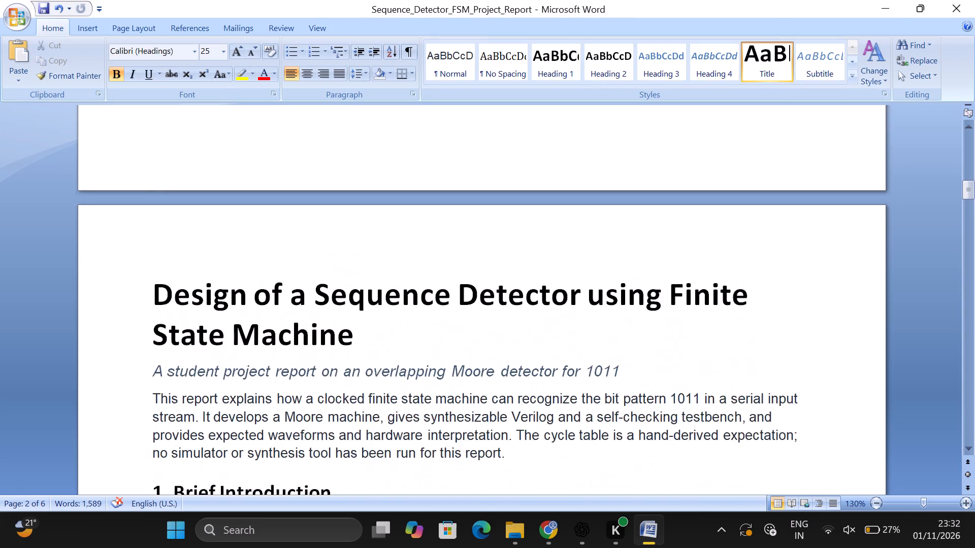
{"action": "scroll", "coordinate": [684, 253], "scroll_direction": "up", "scroll_amount": 18}
{"action": "scroll", "coordinate": [684, 253], "scroll_direction": "up", "scroll_amount": 5}
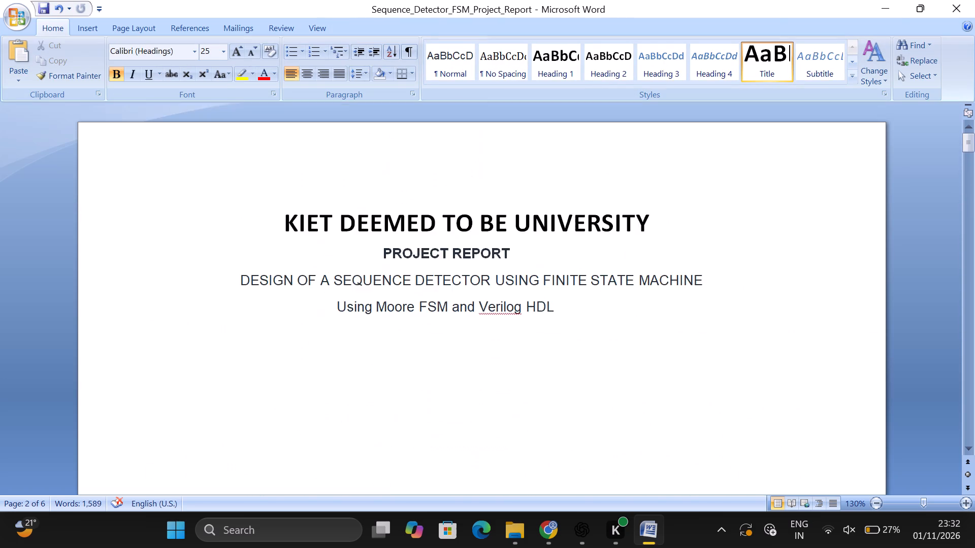
{"action": "scroll", "coordinate": [684, 253], "scroll_direction": "down", "scroll_amount": 20}
{"action": "scroll", "coordinate": [684, 253], "scroll_direction": "down", "scroll_amount": 20}
{"action": "scroll", "coordinate": [684, 253], "scroll_direction": "down", "scroll_amount": 7}
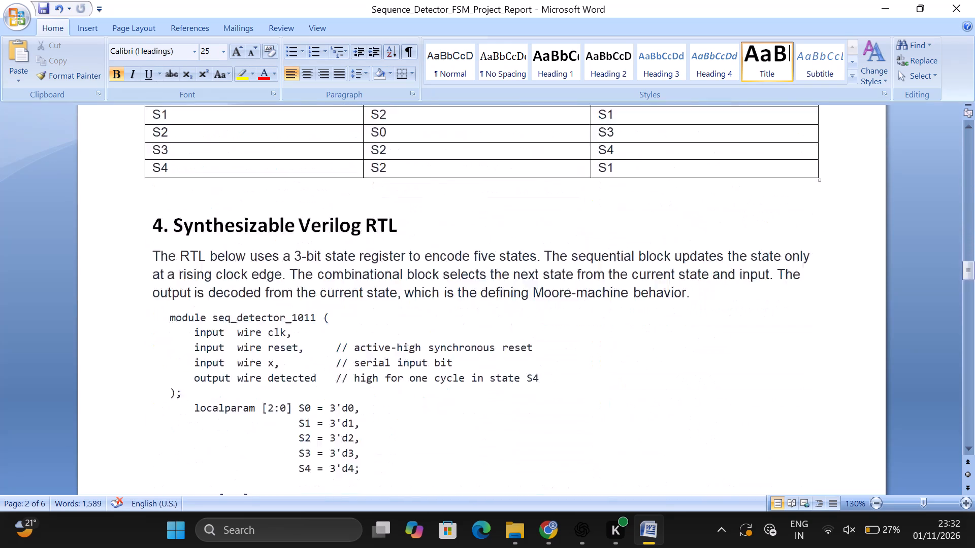
{"action": "scroll", "coordinate": [684, 253], "scroll_direction": "down", "scroll_amount": 17}
{"action": "scroll", "coordinate": [684, 253], "scroll_direction": "down", "scroll_amount": 4}
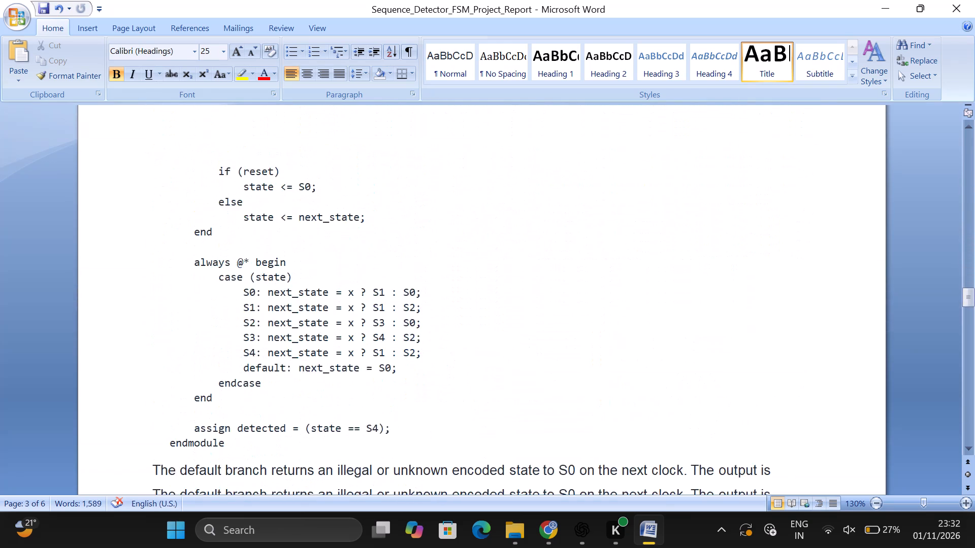
{"action": "scroll", "coordinate": [684, 253], "scroll_direction": "down", "scroll_amount": 19}
{"action": "scroll", "coordinate": [684, 253], "scroll_direction": "down", "scroll_amount": 8}
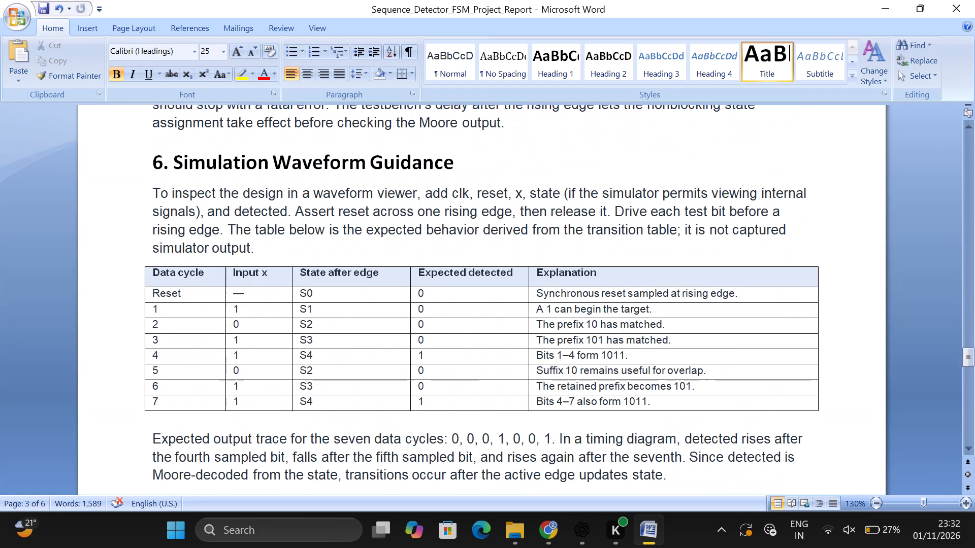
{"action": "scroll", "coordinate": [684, 253], "scroll_direction": "down", "scroll_amount": 5}
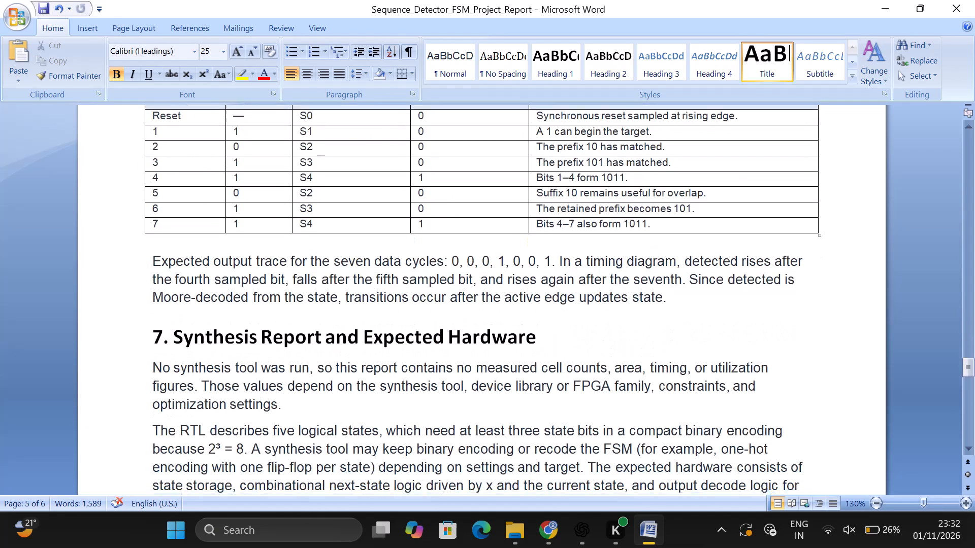
{"action": "scroll", "coordinate": [684, 253], "scroll_direction": "down", "scroll_amount": 6}
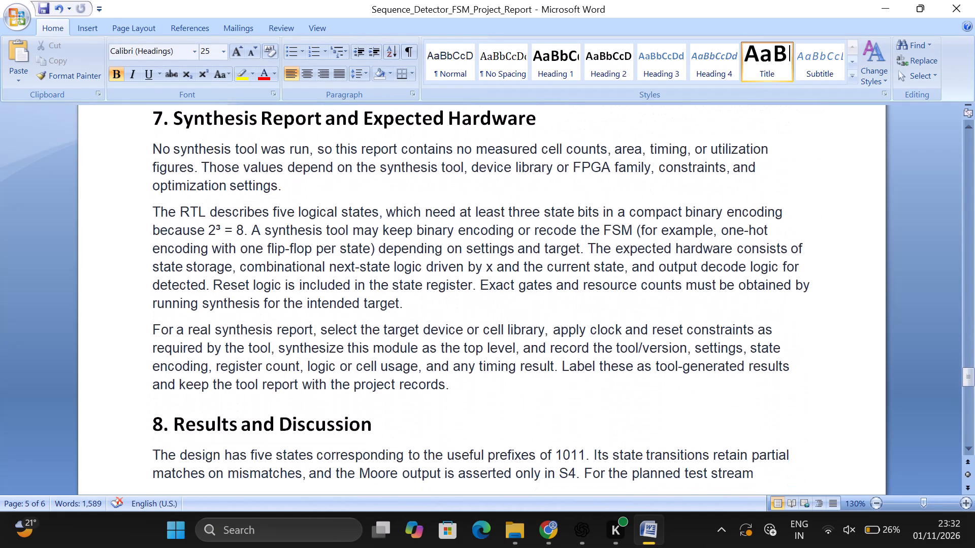
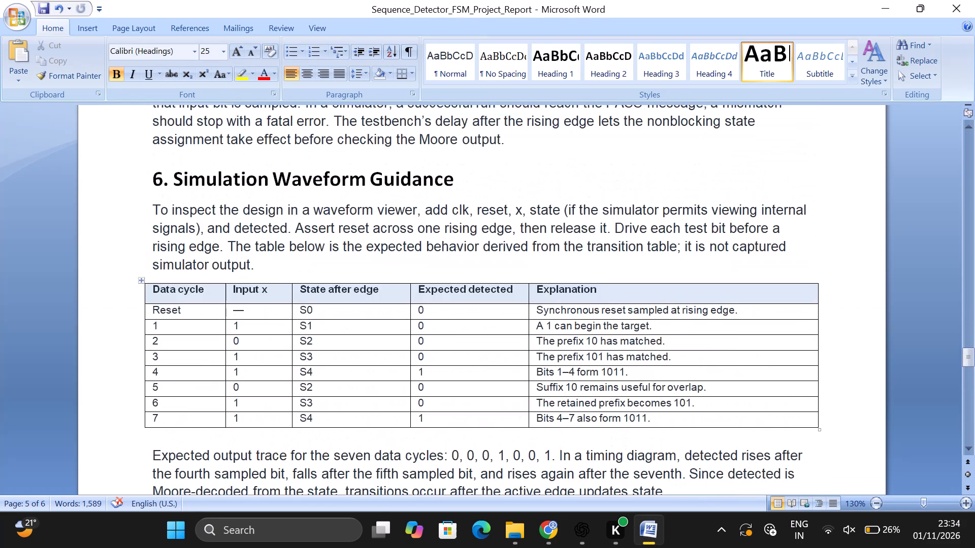
Check the layout of the "Simulation Waveform Guidance" section, including its data cycle table and the paragraph below it.
{"action": "scroll", "coordinate": [596, 454], "scroll_direction": "down", "scroll_amount": 1}
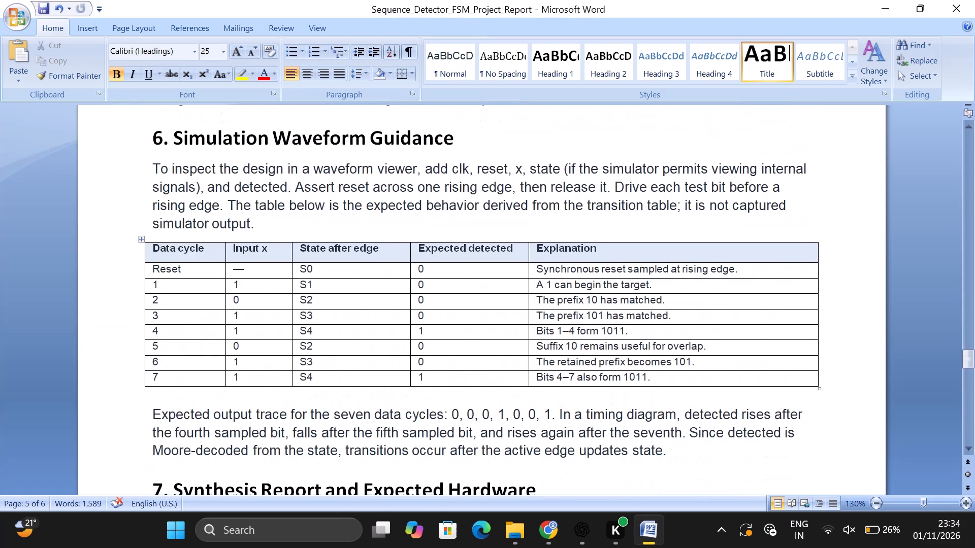
Insert the picture "WhatsApp Image 2026-11-01 at 22.50.14" on a new line below the "Expected output trace" paragraph, before section 7.
{"action": "scroll", "coordinate": [596, 454], "scroll_direction": "down", "scroll_amount": 1}
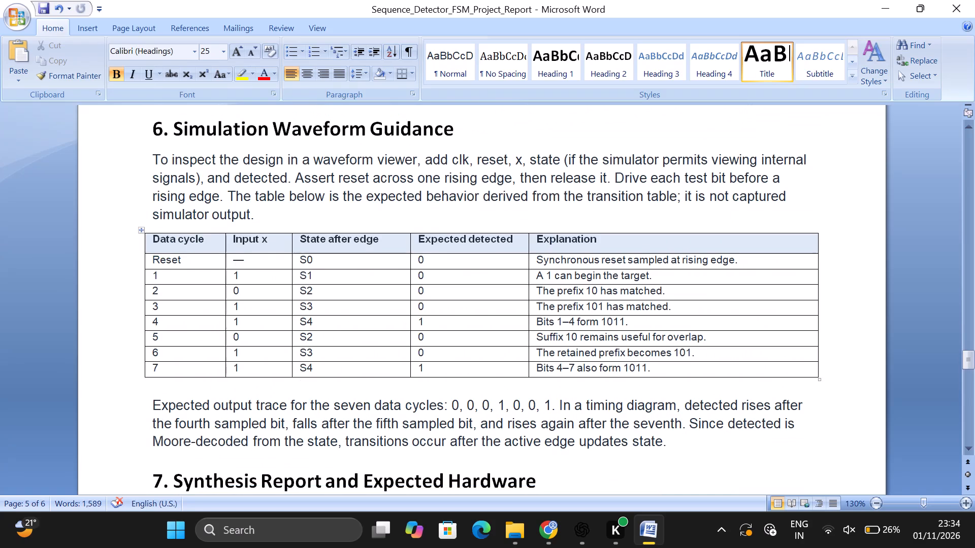
{"action": "left_click", "coordinate": [671, 444]}
{"action": "scroll", "coordinate": [671, 444], "scroll_direction": "down", "scroll_amount": 5}
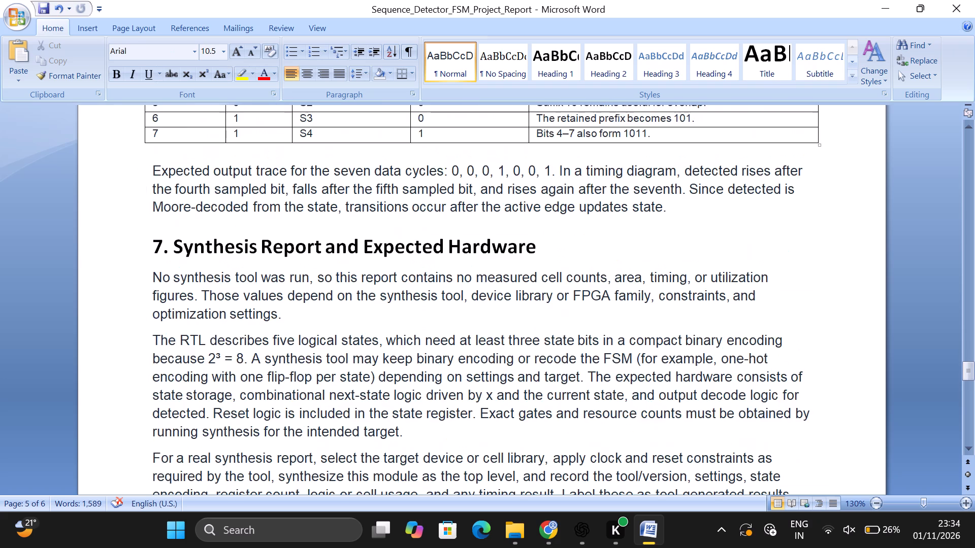
{"action": "scroll", "coordinate": [671, 444], "scroll_direction": "down", "scroll_amount": 3}
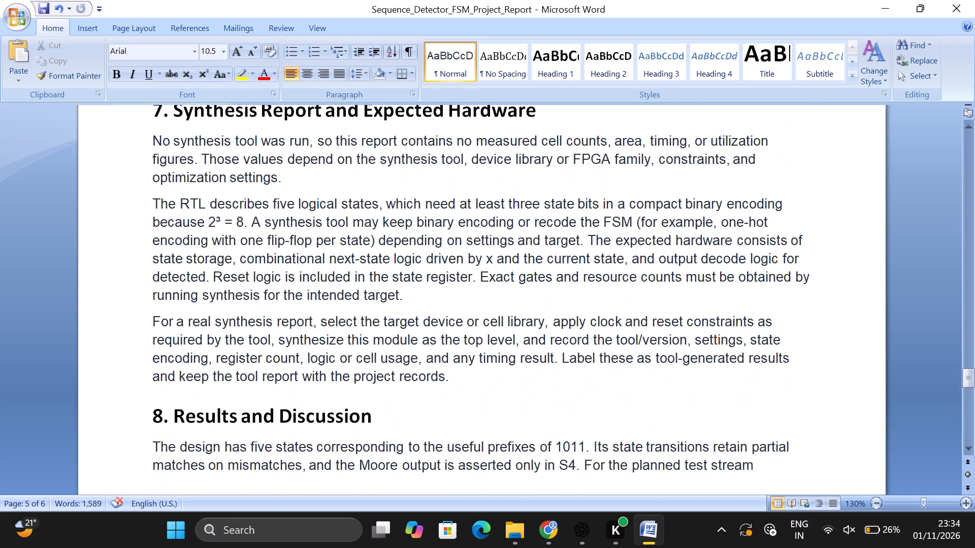
{"action": "scroll", "coordinate": [671, 444], "scroll_direction": "up", "scroll_amount": 3}
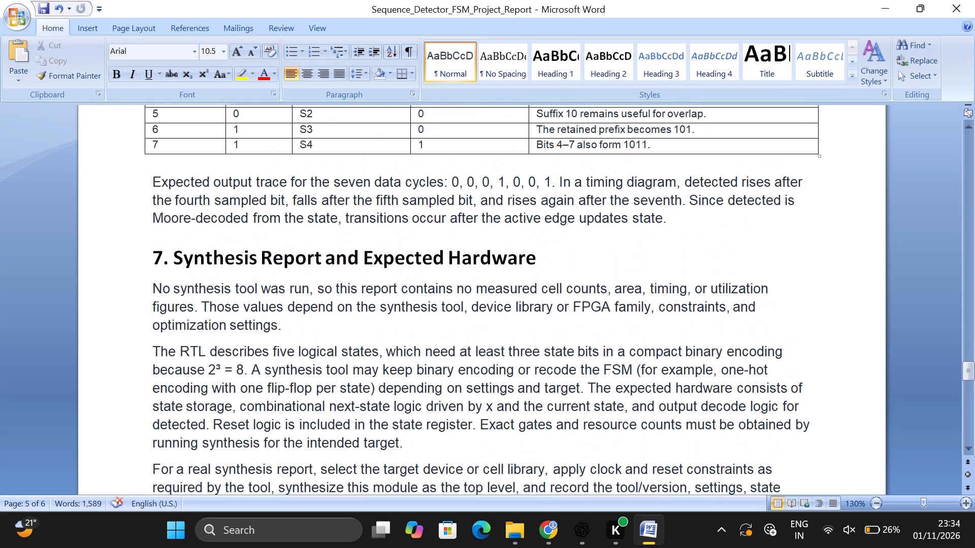
{"action": "key", "text": "Return"}
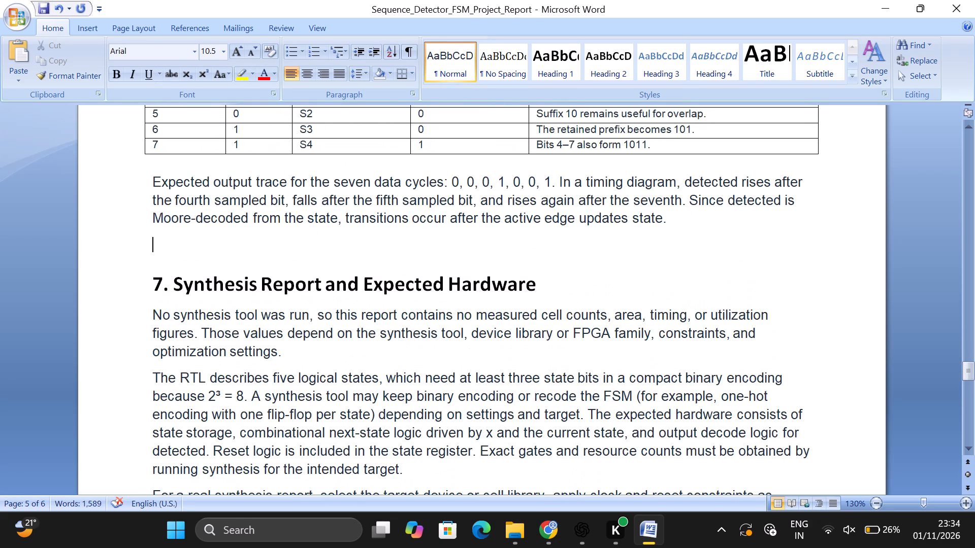
{"action": "left_click", "coordinate": [93, 22]}
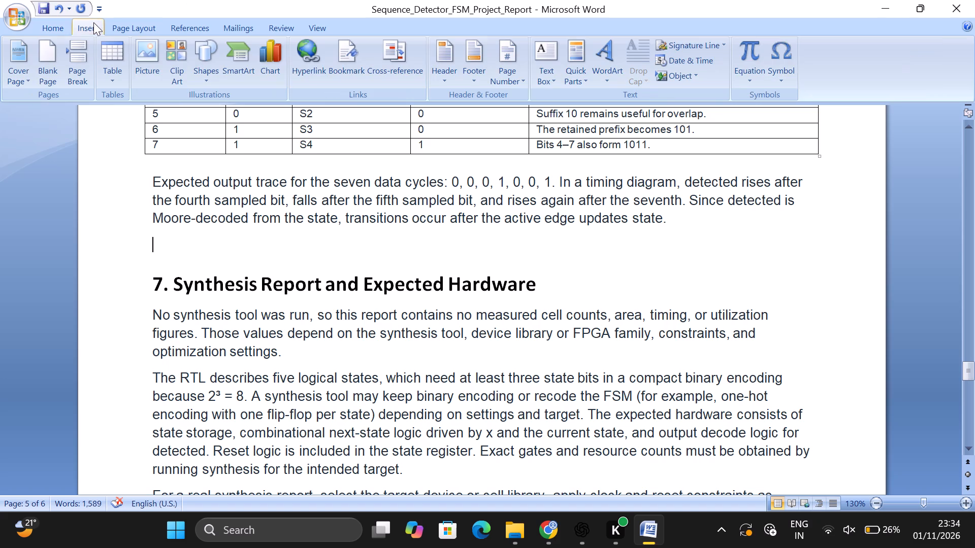
{"action": "left_click", "coordinate": [157, 60]}
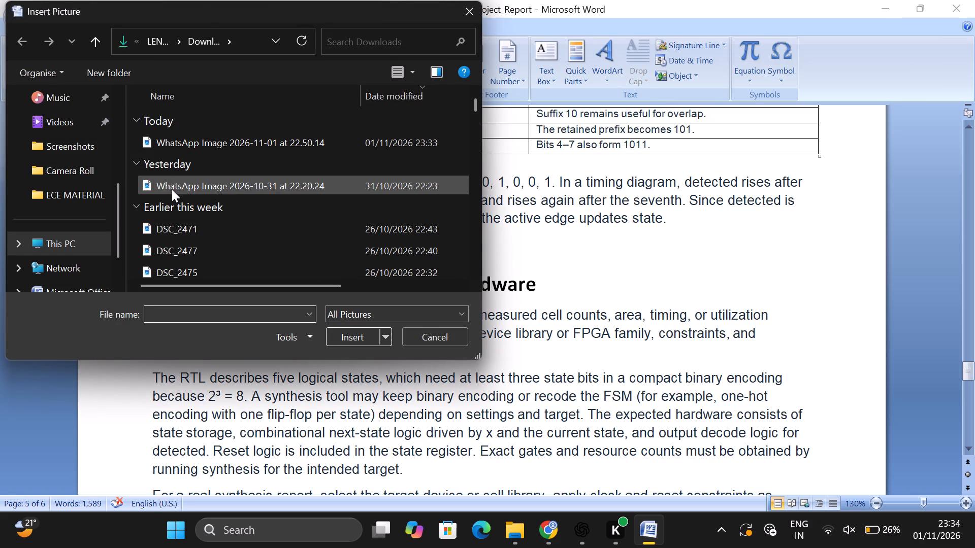
{"action": "left_click", "coordinate": [194, 142]}
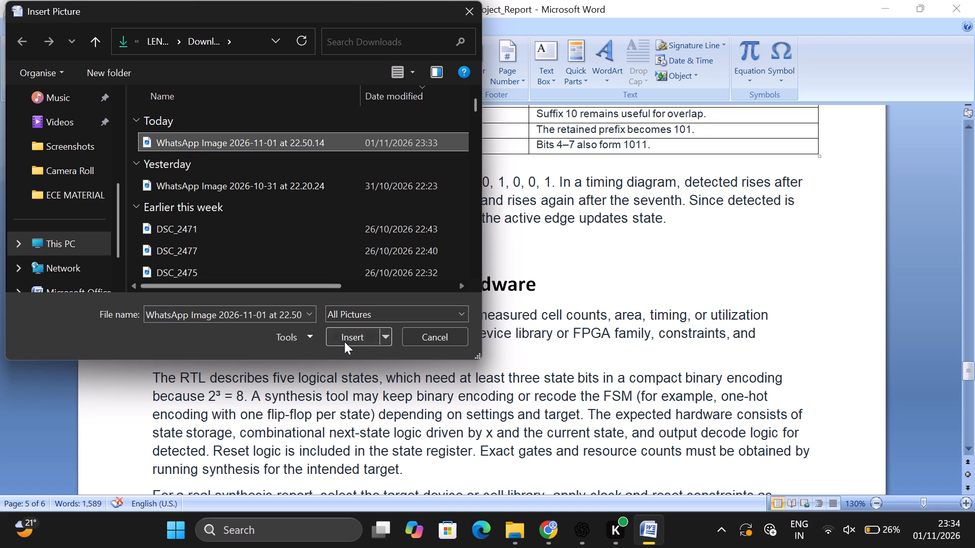
{"action": "left_click", "coordinate": [352, 342]}
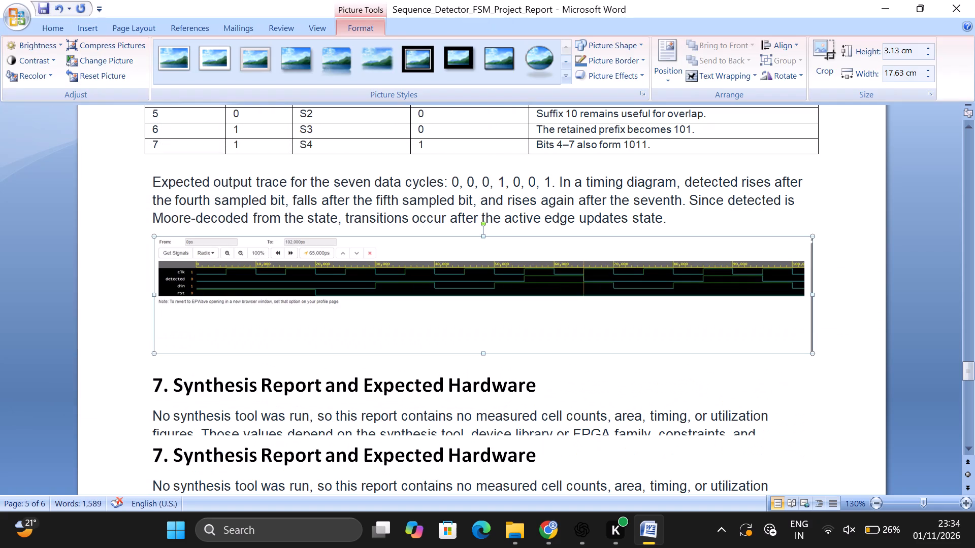
{"action": "left_click", "coordinate": [932, 221]}
{"action": "scroll", "coordinate": [667, 313], "scroll_direction": "up", "scroll_amount": 9}
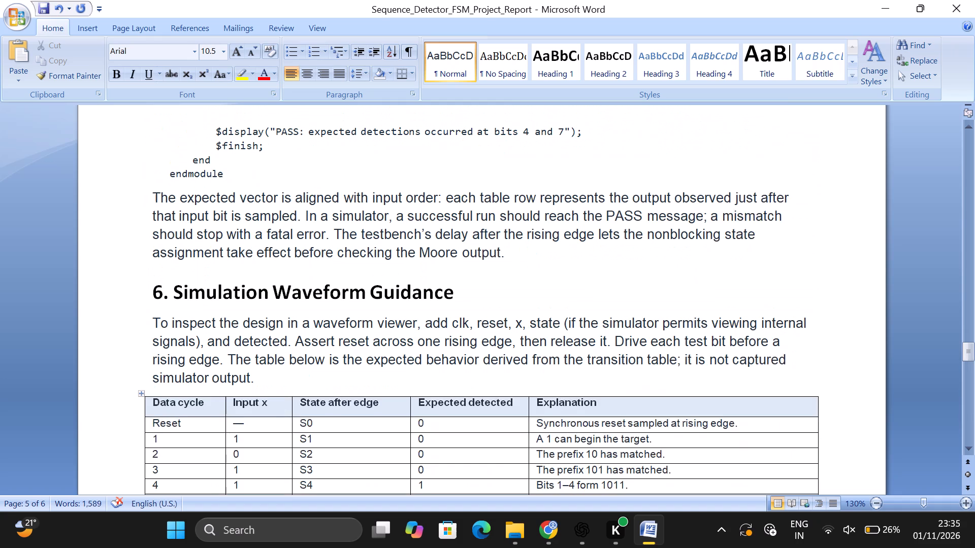
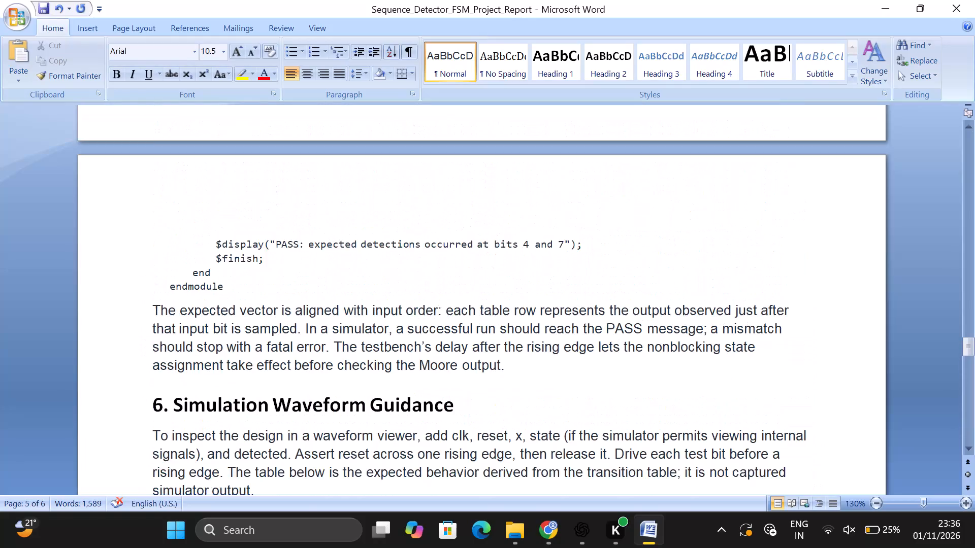
Insert a picture from the Downloads folder on the cover page, in the blank area below the "Using Moore FSM and Verilog HDL" line.
{"action": "scroll", "coordinate": [593, 353], "scroll_direction": "up", "scroll_amount": 1}
{"action": "scroll", "coordinate": [593, 353], "scroll_direction": "up", "scroll_amount": 20}
{"action": "scroll", "coordinate": [593, 353], "scroll_direction": "up", "scroll_amount": 6}
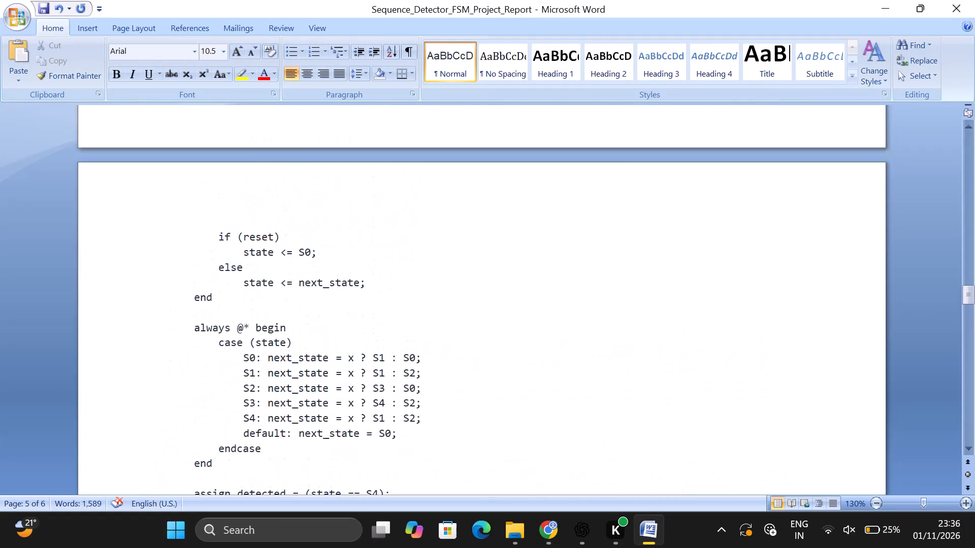
{"action": "scroll", "coordinate": [593, 353], "scroll_direction": "up", "scroll_amount": 20}
{"action": "scroll", "coordinate": [593, 353], "scroll_direction": "up", "scroll_amount": 5}
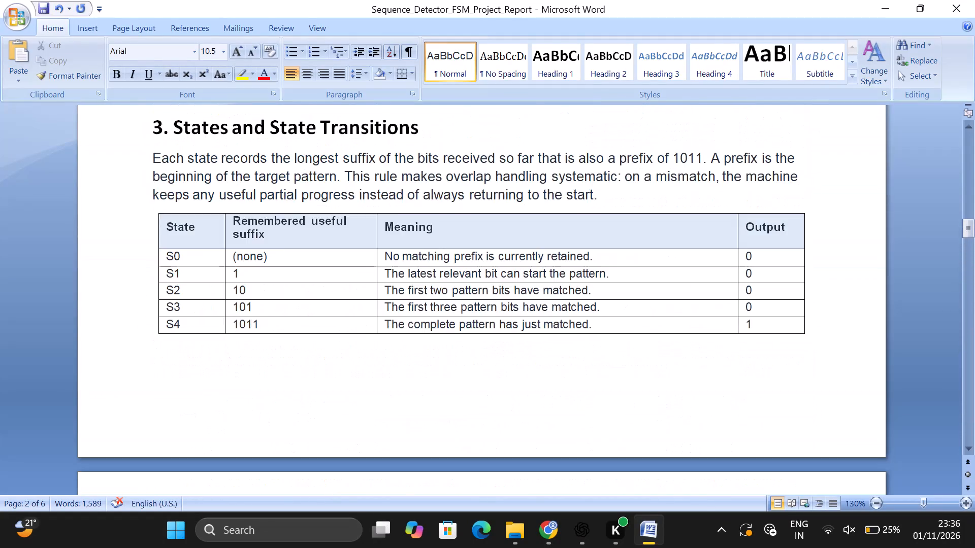
{"action": "scroll", "coordinate": [593, 353], "scroll_direction": "up", "scroll_amount": 11}
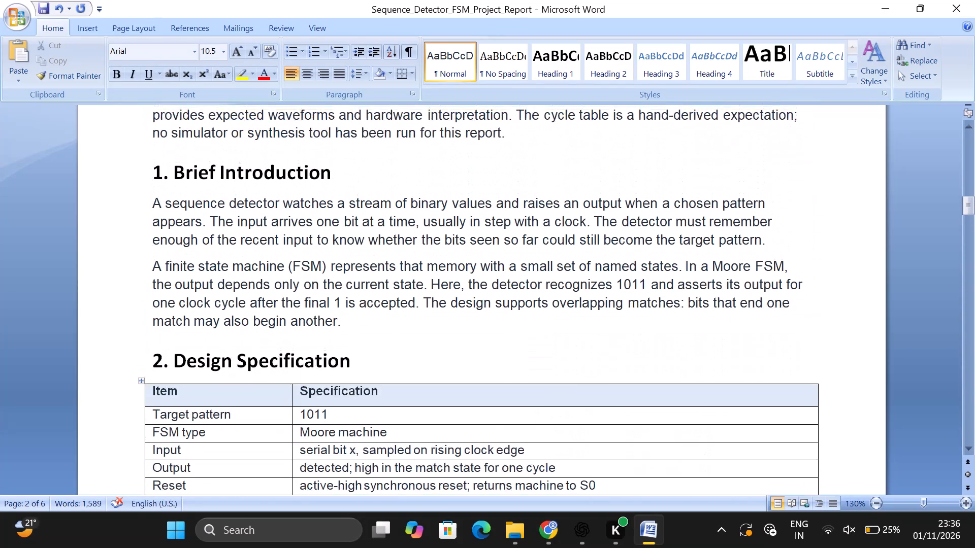
{"action": "scroll", "coordinate": [593, 353], "scroll_direction": "up", "scroll_amount": 7}
{"action": "scroll", "coordinate": [593, 353], "scroll_direction": "down", "scroll_amount": 3}
{"action": "scroll", "coordinate": [593, 353], "scroll_direction": "up", "scroll_amount": 1}
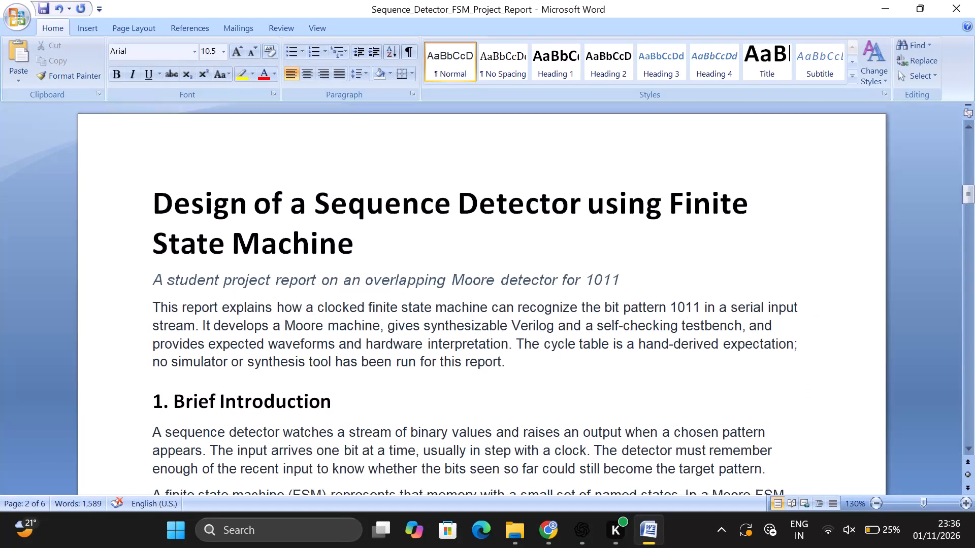
{"action": "scroll", "coordinate": [593, 353], "scroll_direction": "up", "scroll_amount": 1}
{"action": "scroll", "coordinate": [593, 353], "scroll_direction": "down", "scroll_amount": 7}
{"action": "scroll", "coordinate": [593, 353], "scroll_direction": "up", "scroll_amount": 7}
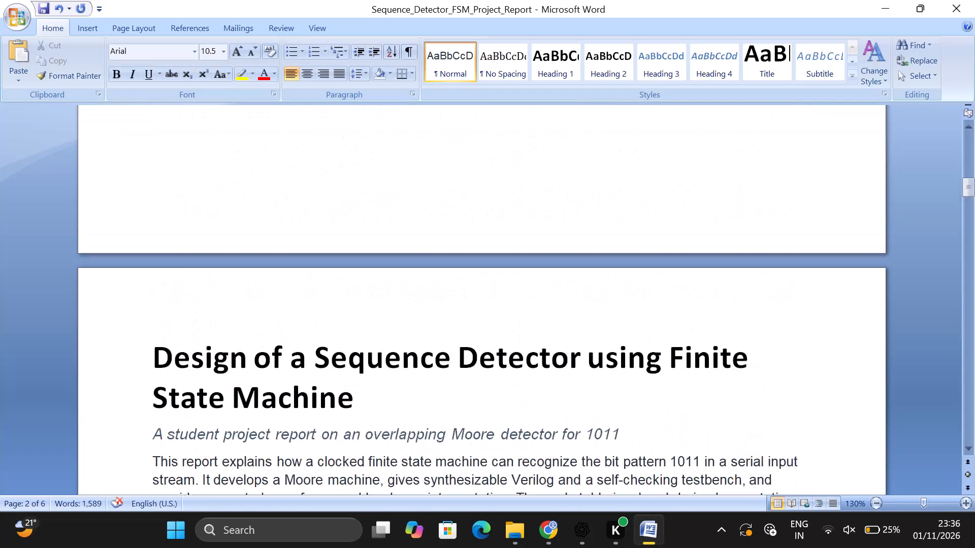
{"action": "scroll", "coordinate": [593, 353], "scroll_direction": "up", "scroll_amount": 20}
{"action": "left_click", "coordinate": [483, 325]}
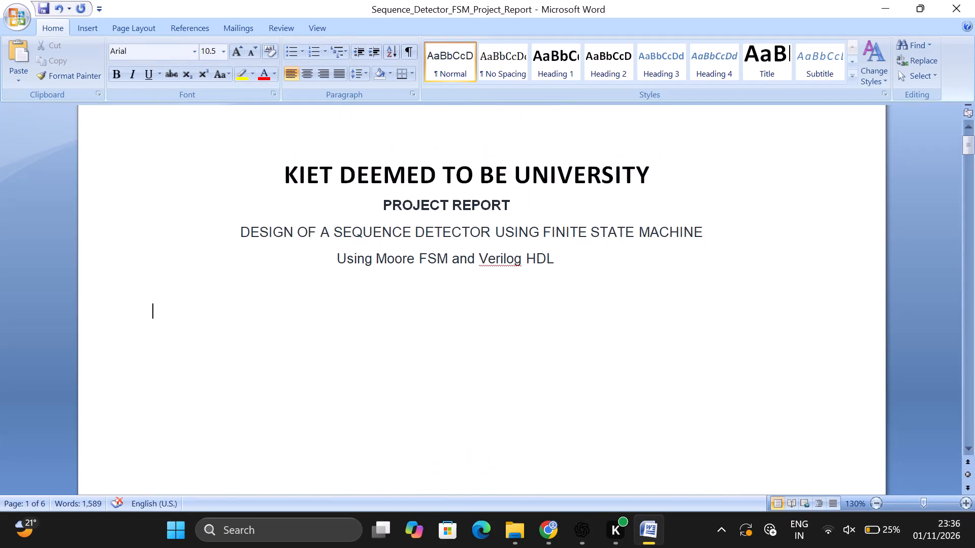
{"action": "left_click", "coordinate": [97, 22]}
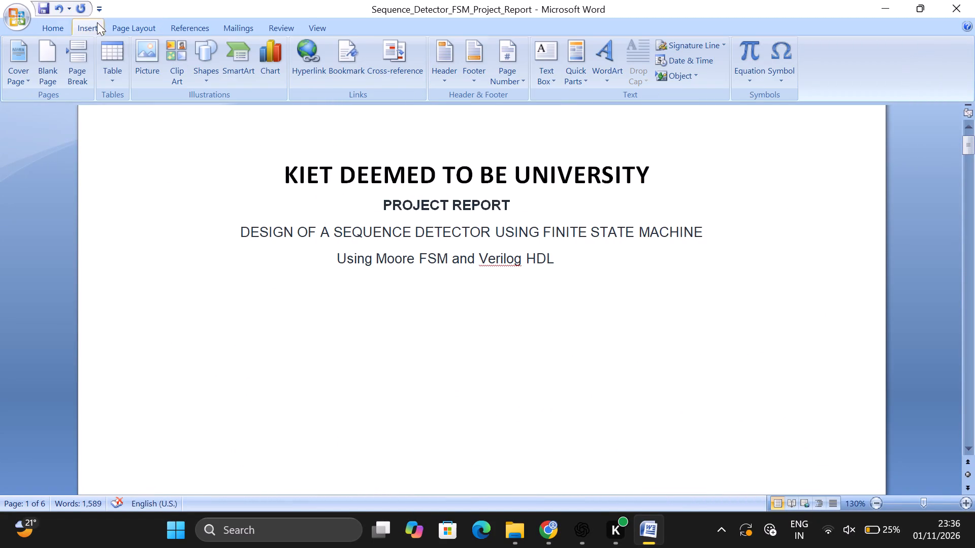
{"action": "left_click", "coordinate": [141, 56]}
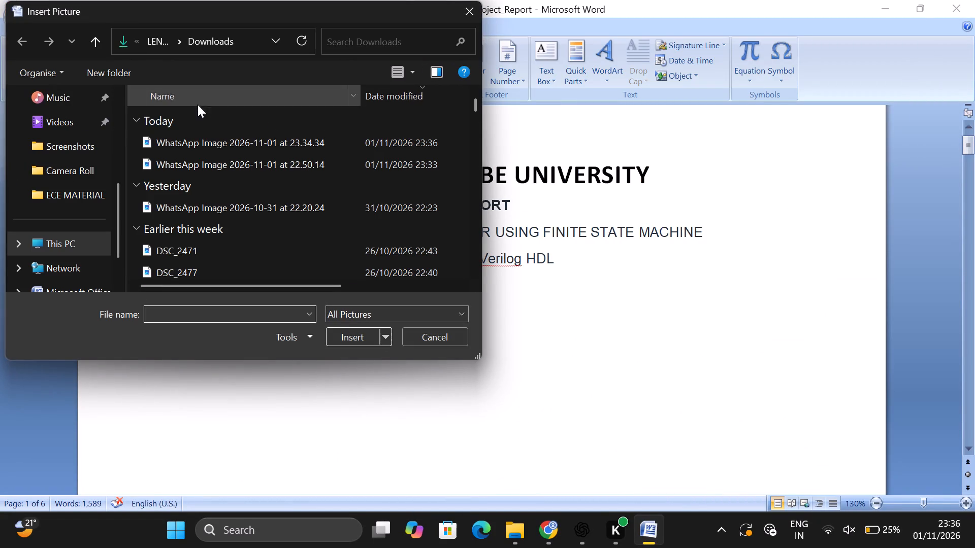
Insert the picture "WhatsApp Image 2026-11-01 at 23.34.34" below the subtitle on the cover page.
{"action": "left_click", "coordinate": [191, 143]}
{"action": "left_click", "coordinate": [354, 336]}
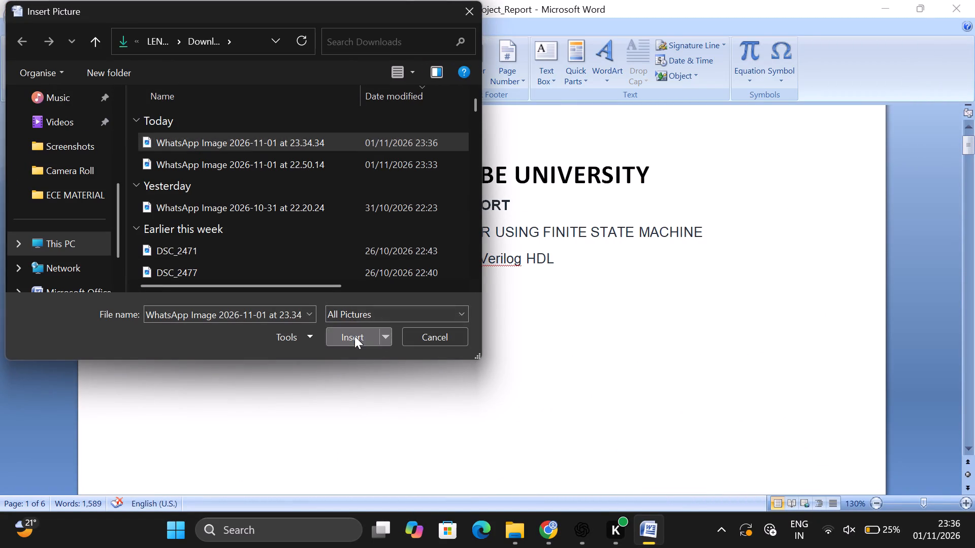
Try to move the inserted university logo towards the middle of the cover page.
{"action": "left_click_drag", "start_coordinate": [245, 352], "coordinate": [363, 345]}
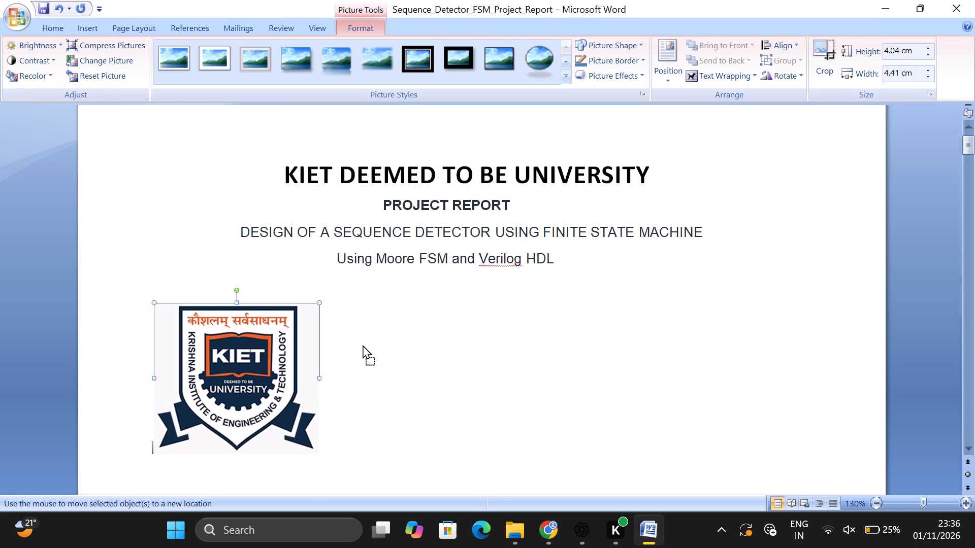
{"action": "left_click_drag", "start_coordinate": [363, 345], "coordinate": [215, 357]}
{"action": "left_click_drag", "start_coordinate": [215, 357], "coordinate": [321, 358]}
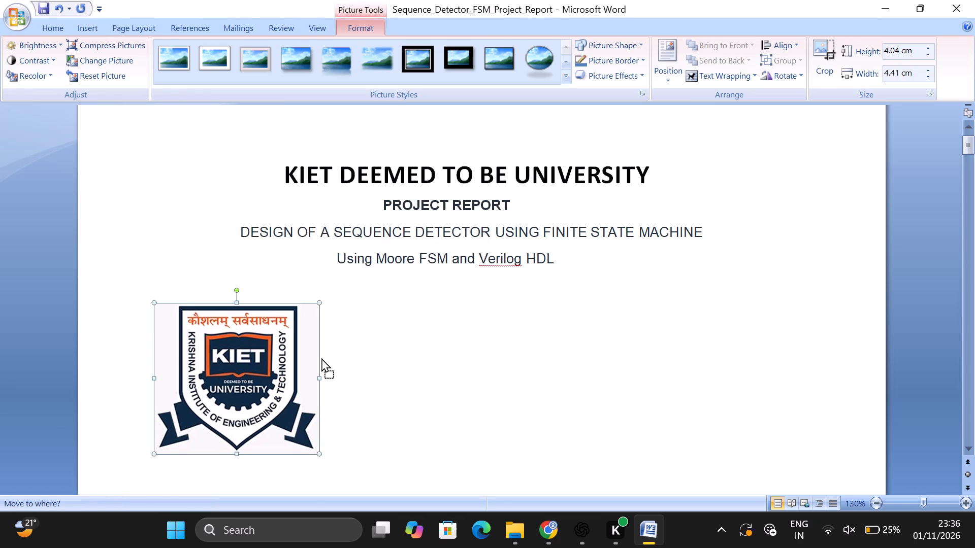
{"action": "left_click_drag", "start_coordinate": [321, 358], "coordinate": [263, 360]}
Shift the university logo with leading spaces so it sits centred under the cover page subtitle.
{"action": "left_click", "coordinate": [144, 313]}
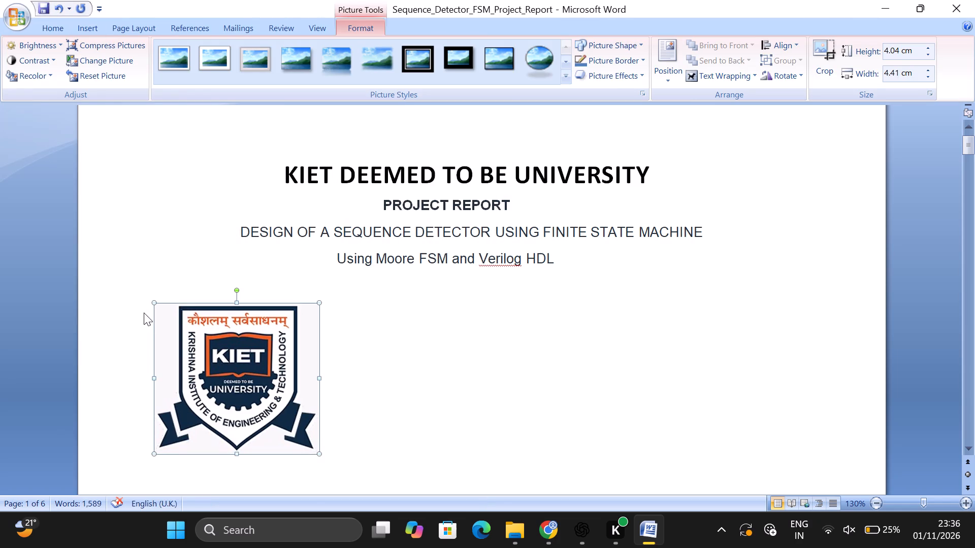
{"action": "key", "text": "space"}
{"action": "key", "text": "space"}
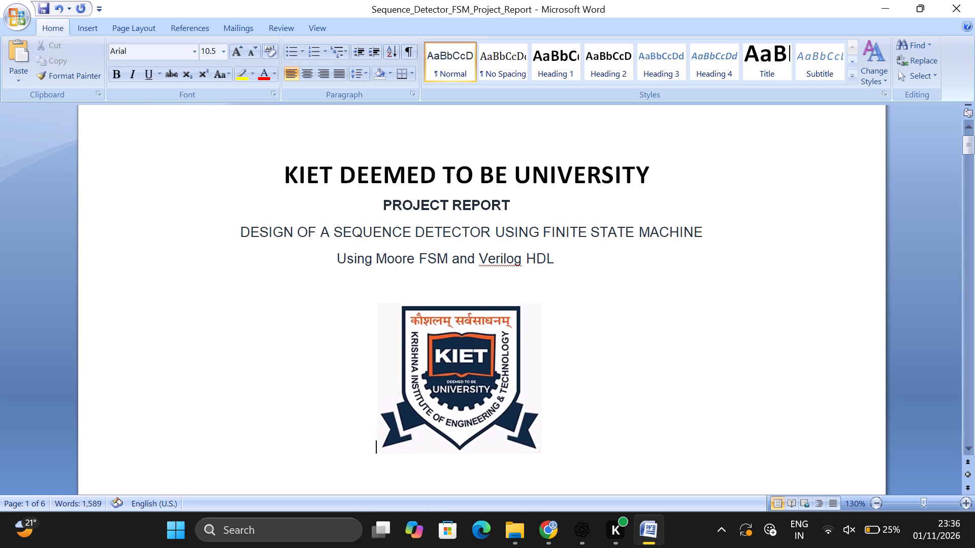
Delete the leading spaces and blank lines between the logo and the "Submitted by" line.
{"action": "scroll", "coordinate": [151, 318], "scroll_direction": "down", "scroll_amount": 4}
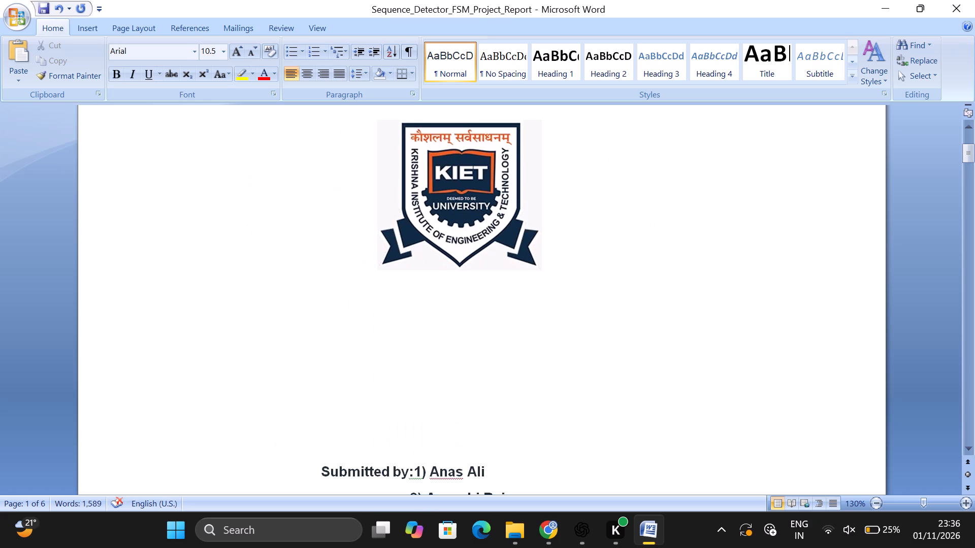
{"action": "left_click", "coordinate": [314, 467]}
{"action": "key", "text": "BackSpace"}
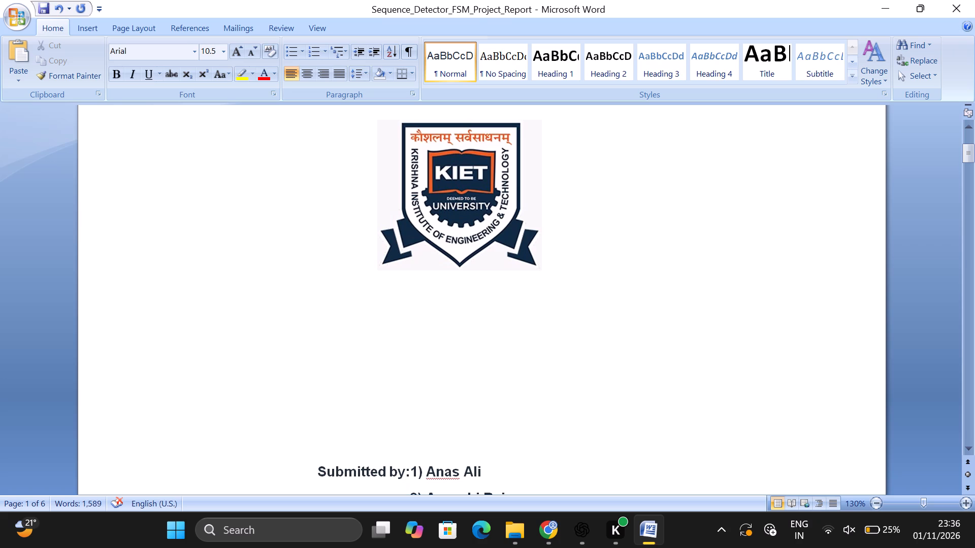
{"action": "key", "text": "BackSpace"}
{"action": "key", "text": "BackSpace"}
{"action": "key", "text": "BackSpace"}
{"action": "key", "text": "BackSpace"}
{"action": "key", "text": "BackSpace"}
{"action": "key", "text": "BackSpace"}
{"action": "key", "text": "BackSpace"}
{"action": "key", "text": "BackSpace"}
{"action": "key", "text": "BackSpace"}
{"action": "key", "text": "BackSpace"}
{"action": "key", "text": "BackSpace"}
{"action": "key", "text": "BackSpace"}
{"action": "key", "text": "BackSpace"}
{"action": "key", "text": "BackSpace"}
{"action": "key", "text": "BackSpace"}
{"action": "key", "text": "BackSpace"}
{"action": "key", "text": "BackSpace"}
{"action": "key", "text": "BackSpace"}
{"action": "key", "text": "BackSpace"}
{"action": "key", "text": "BackSpace"}
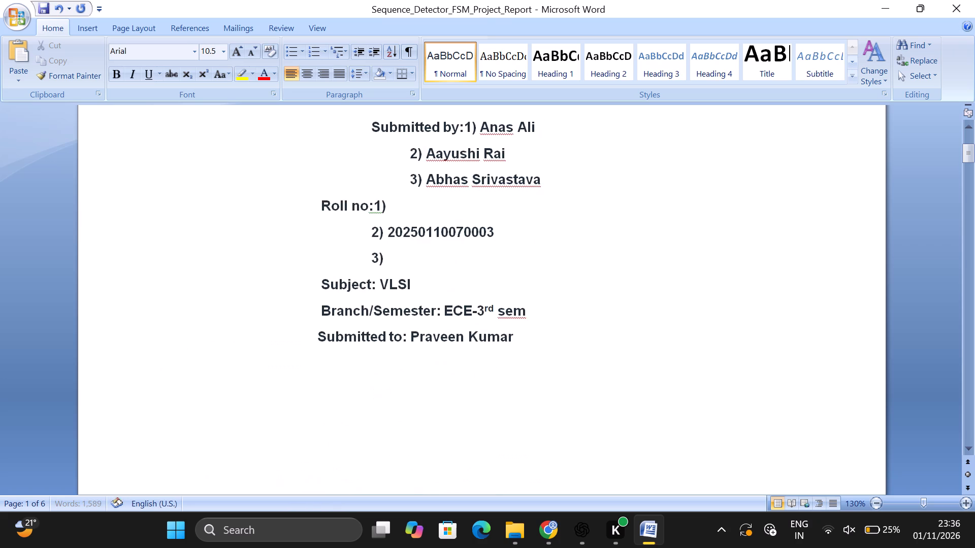
Undo the excess deletions back to the point where the logo is on the cover page again.
{"action": "key", "text": "ctrl+z"}
{"action": "key", "text": "z"}
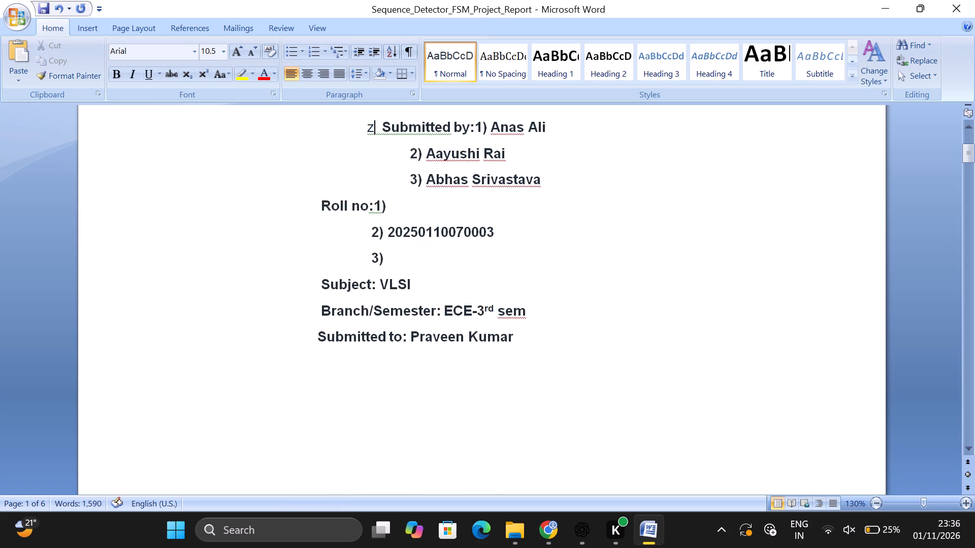
{"action": "key", "text": "ctrl+z"}
{"action": "key", "text": "ctrl+z"}
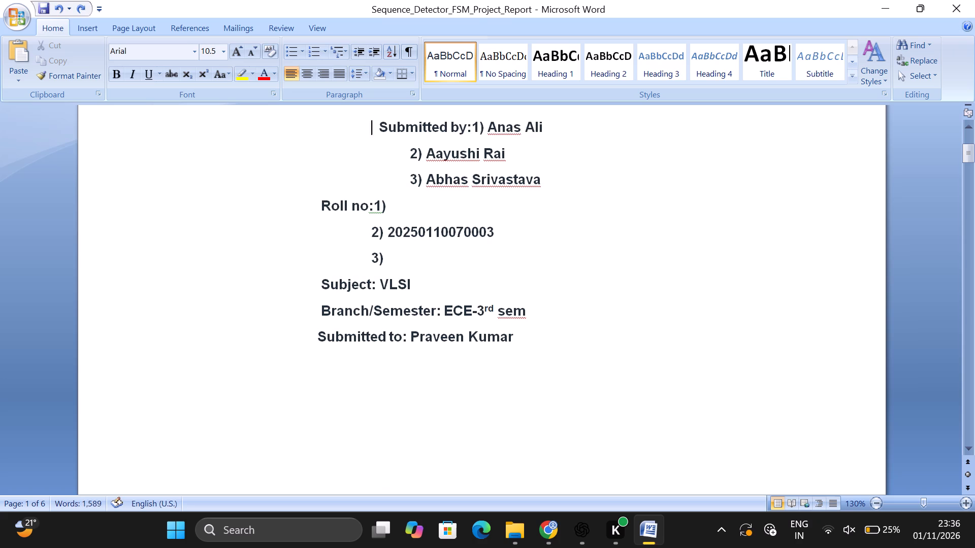
{"action": "scroll", "coordinate": [314, 467], "scroll_direction": "up", "scroll_amount": 5}
{"action": "scroll", "coordinate": [314, 467], "scroll_direction": "down", "scroll_amount": 2}
{"action": "key", "text": "ctrl+z"}
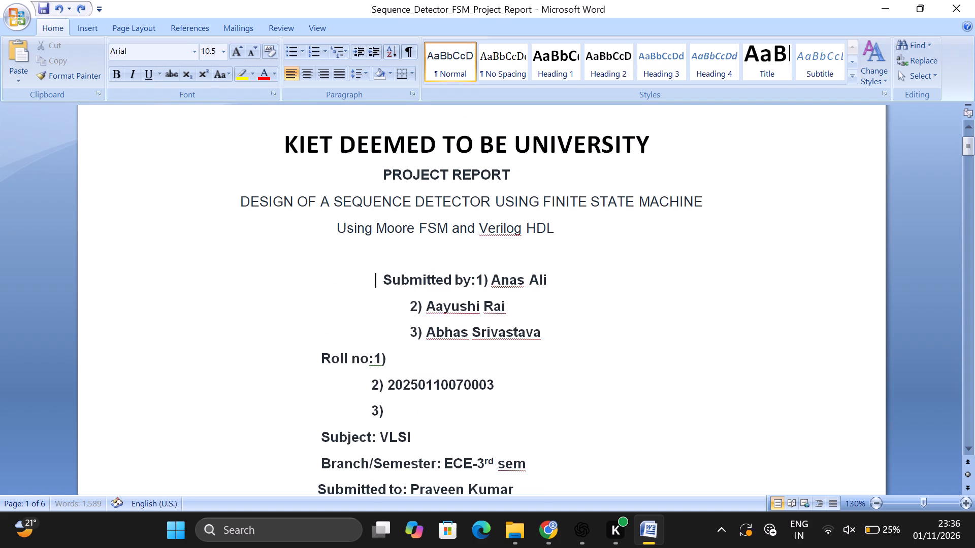
{"action": "key", "text": "ctrl+z"}
{"action": "scroll", "coordinate": [314, 467], "scroll_direction": "down", "scroll_amount": 2}
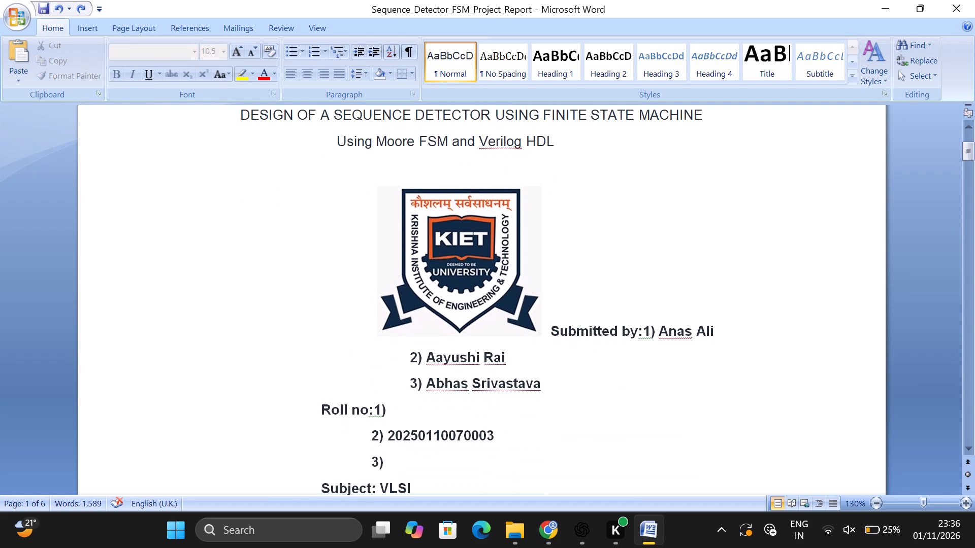
Move the "Submitted by" text three lines down from the logo, starting at the page's left margin.
{"action": "left_click", "coordinate": [550, 326]}
{"action": "key", "text": "Return"}
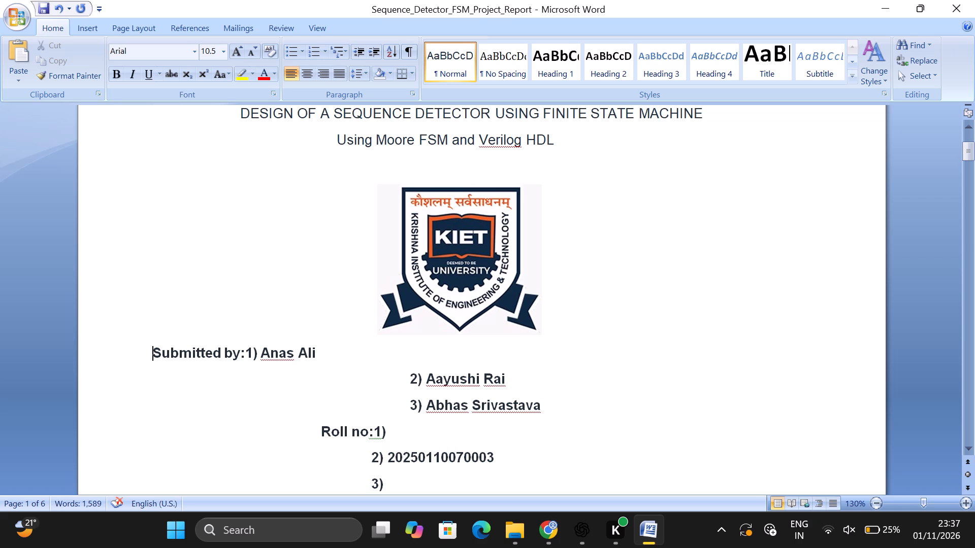
{"action": "key", "text": "Return"}
{"action": "key", "text": "Return"}
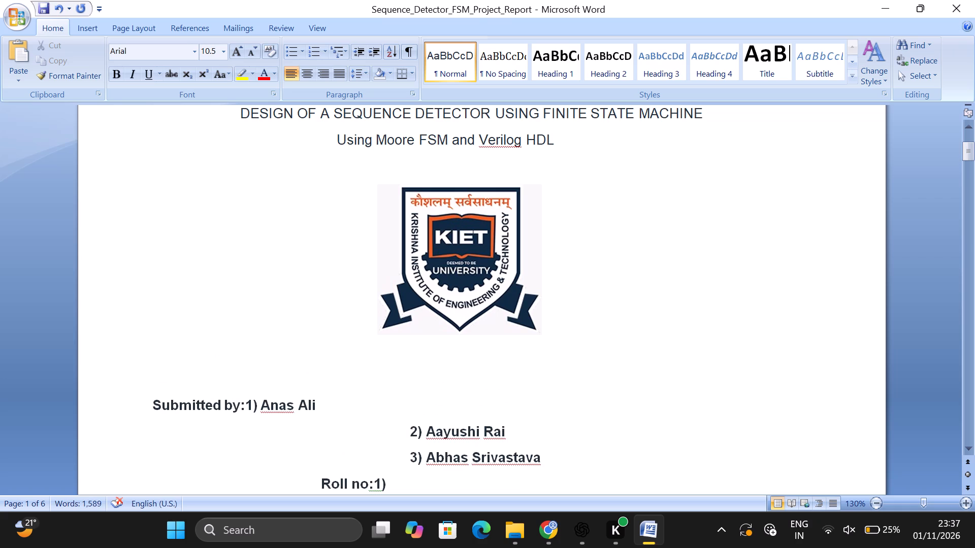
Remove leading spaces from the "2)" name line so it lines up under "1)" of "Submitted by".
{"action": "scroll", "coordinate": [240, 408], "scroll_direction": "down", "scroll_amount": 5}
{"action": "scroll", "coordinate": [240, 408], "scroll_direction": "up", "scroll_amount": 1}
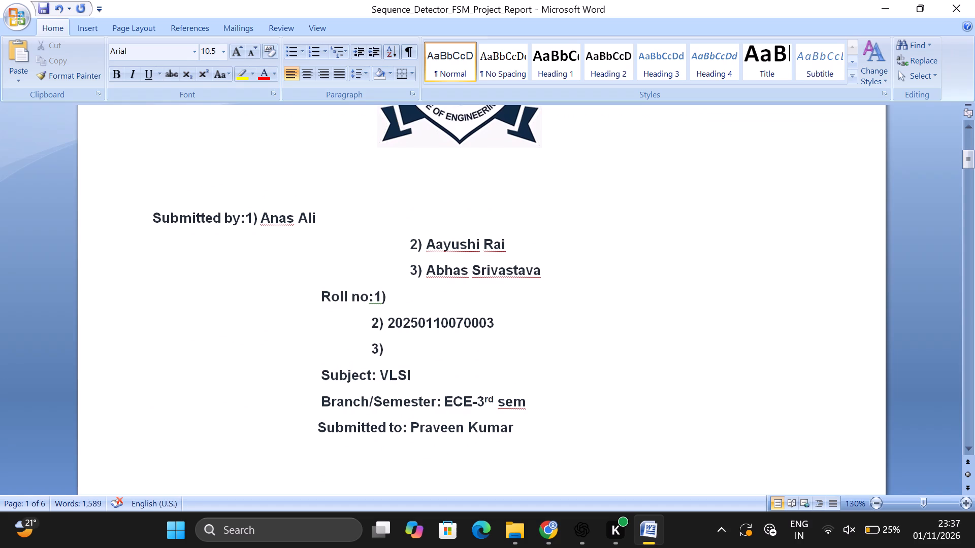
{"action": "left_click", "coordinate": [409, 248]}
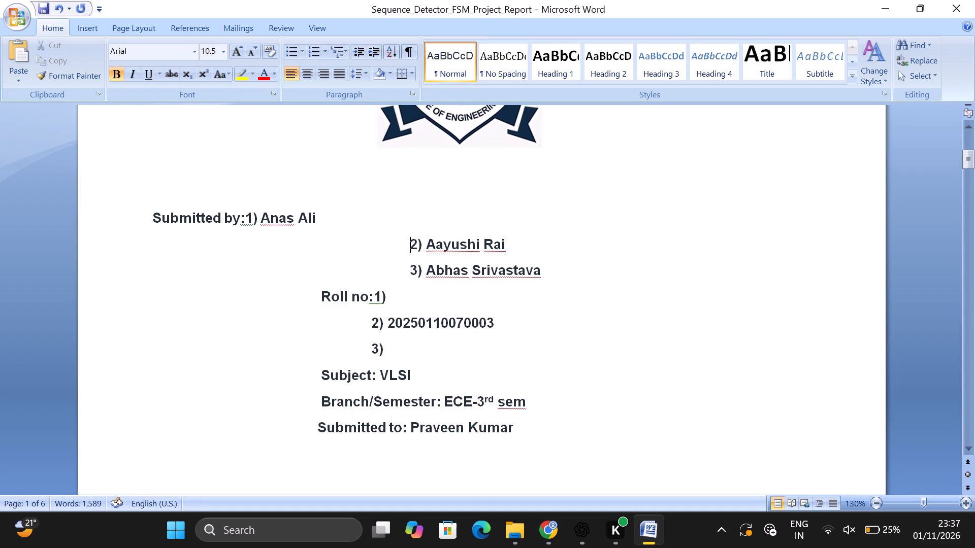
{"action": "key", "text": "BackSpace"}
{"action": "key", "text": "BackSpace"}
{"action": "key", "text": "BackSpace"}
{"action": "key", "text": "BackSpace"}
{"action": "key", "text": "BackSpace"}
{"action": "key", "text": "BackSpace"}
{"action": "key", "text": "BackSpace"}
{"action": "key", "text": "BackSpace"}
{"action": "key", "text": "BackSpace"}
{"action": "key", "text": "BackSpace"}
{"action": "key", "text": "BackSpace"}
{"action": "key", "text": "BackSpace"}
{"action": "key", "text": "BackSpace"}
{"action": "key", "text": "BackSpace"}
{"action": "key", "text": "BackSpace"}
{"action": "key", "text": "BackSpace"}
{"action": "key", "text": "BackSpace"}
{"action": "key", "text": "BackSpace"}
{"action": "key", "text": "BackSpace"}
{"action": "key", "text": "BackSpace"}
{"action": "key", "text": "BackSpace"}
{"action": "key", "text": "BackSpace"}
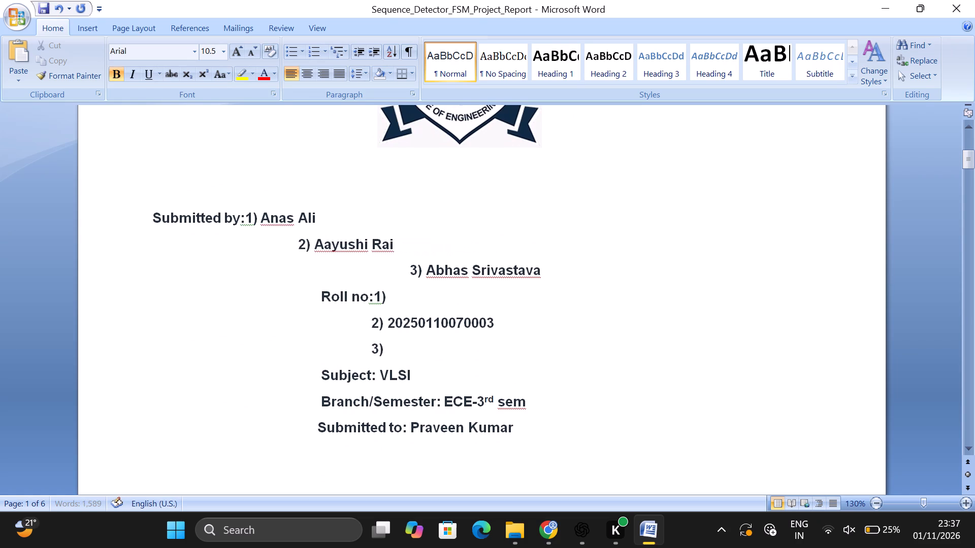
{"action": "key", "text": "BackSpace"}
{"action": "key", "text": "BackSpace"}
{"action": "key", "text": "BackSpace"}
{"action": "key", "text": "BackSpace"}
{"action": "key", "text": "BackSpace"}
{"action": "key", "text": "BackSpace"}
{"action": "key", "text": "BackSpace"}
{"action": "key", "text": "BackSpace"}
{"action": "key", "text": "BackSpace"}
{"action": "key", "text": "BackSpace"}
{"action": "key", "text": "BackSpace"}
{"action": "key", "text": "BackSpace"}
{"action": "key", "text": "BackSpace"}
{"action": "key", "text": "BackSpace"}
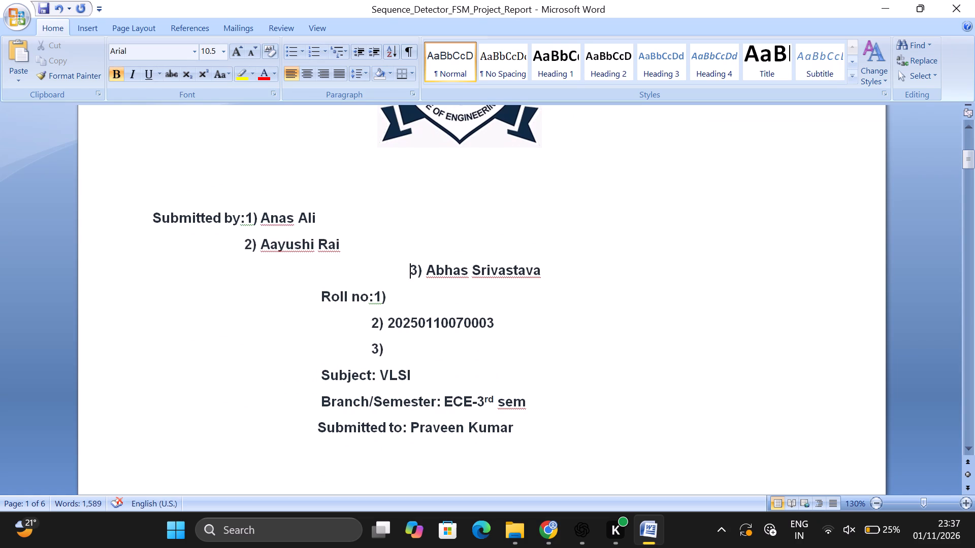
Remove leading spaces from the "3)" name line so it aligns with the "2)" name line above.
{"action": "left_click", "coordinate": [412, 269]}
{"action": "key", "text": "BackSpace"}
{"action": "key", "text": "BackSpace"}
{"action": "key", "text": "BackSpace"}
{"action": "key", "text": "BackSpace"}
{"action": "key", "text": "BackSpace"}
{"action": "key", "text": "BackSpace"}
{"action": "key", "text": "BackSpace"}
{"action": "key", "text": "BackSpace"}
{"action": "key", "text": "BackSpace"}
{"action": "key", "text": "BackSpace"}
{"action": "key", "text": "BackSpace"}
{"action": "key", "text": "BackSpace"}
{"action": "key", "text": "BackSpace"}
{"action": "key", "text": "BackSpace"}
{"action": "key", "text": "BackSpace"}
{"action": "key", "text": "BackSpace"}
{"action": "key", "text": "BackSpace"}
{"action": "key", "text": "BackSpace"}
{"action": "key", "text": "BackSpace"}
{"action": "key", "text": "BackSpace"}
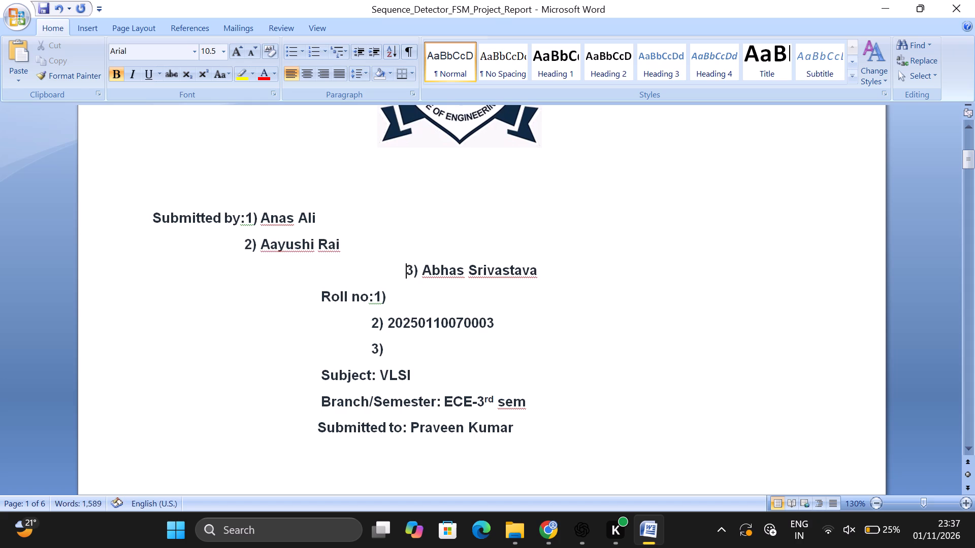
{"action": "key", "text": "BackSpace"}
{"action": "key", "text": "BackSpace"}
{"action": "key", "text": "BackSpace"}
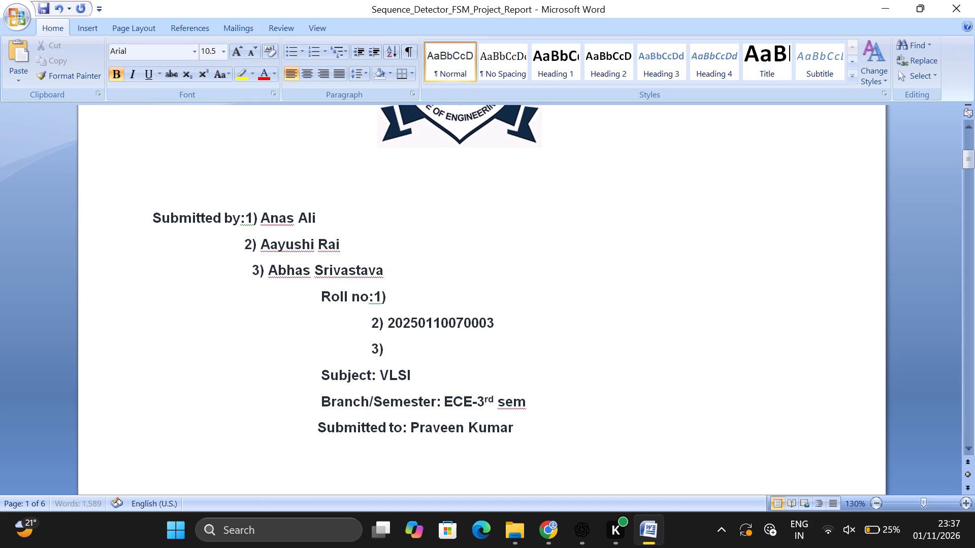
{"action": "key", "text": "BackSpace"}
{"action": "key", "text": "BackSpace"}
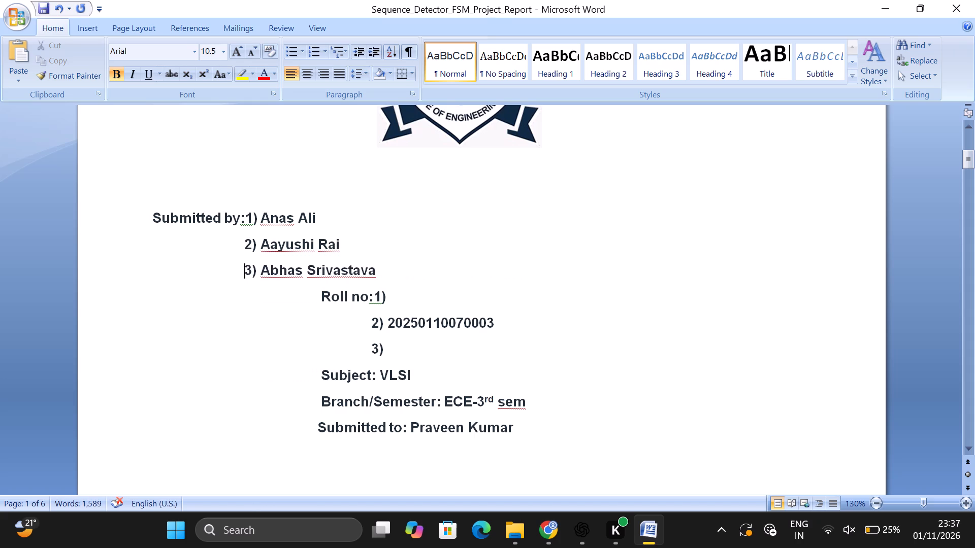
Remove the leading spaces from the "Roll no:1)" line to bring it to the left margin, keeping it on its own line.
{"action": "left_click", "coordinate": [317, 293]}
{"action": "key", "text": "BackSpace"}
{"action": "key", "text": "BackSpace"}
{"action": "key", "text": "BackSpace"}
{"action": "key", "text": "BackSpace"}
{"action": "key", "text": "BackSpace"}
{"action": "key", "text": "BackSpace"}
{"action": "key", "text": "BackSpace"}
{"action": "key", "text": "BackSpace"}
{"action": "key", "text": "BackSpace"}
{"action": "key", "text": "BackSpace"}
{"action": "key", "text": "BackSpace"}
{"action": "key", "text": "BackSpace"}
{"action": "key", "text": "BackSpace"}
{"action": "key", "text": "BackSpace"}
{"action": "key", "text": "BackSpace"}
{"action": "key", "text": "BackSpace"}
{"action": "key", "text": "BackSpace"}
{"action": "key", "text": "BackSpace"}
{"action": "key", "text": "BackSpace"}
{"action": "key", "text": "BackSpace"}
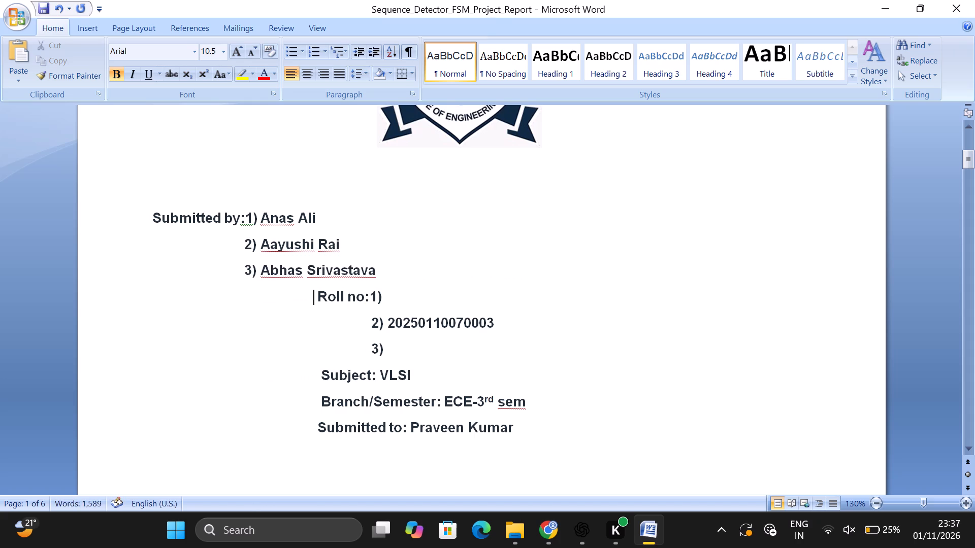
{"action": "key", "text": "BackSpace"}
{"action": "key", "text": "BackSpace"}
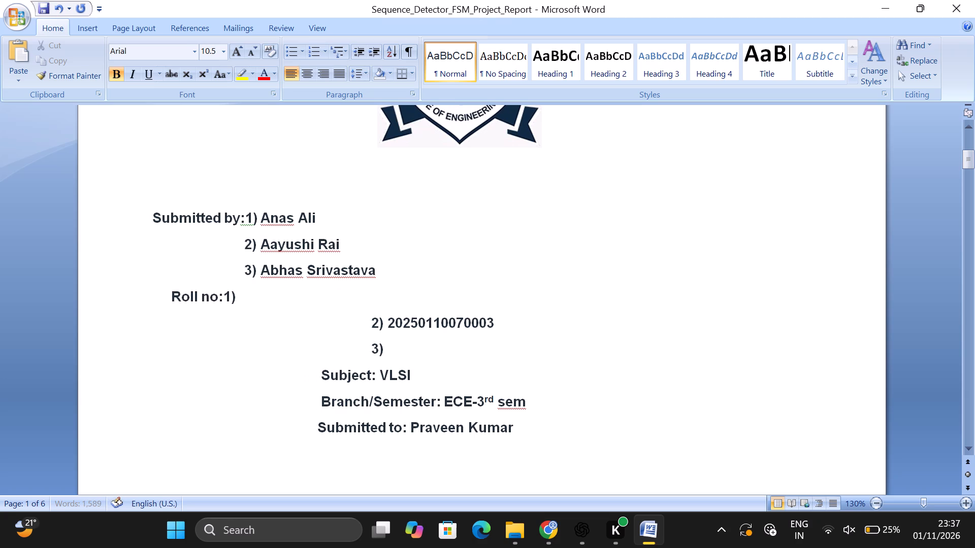
{"action": "key", "text": "BackSpace"}
{"action": "key", "text": "BackSpace"}
{"action": "key", "text": "BackSpace"}
{"action": "key", "text": "BackSpace"}
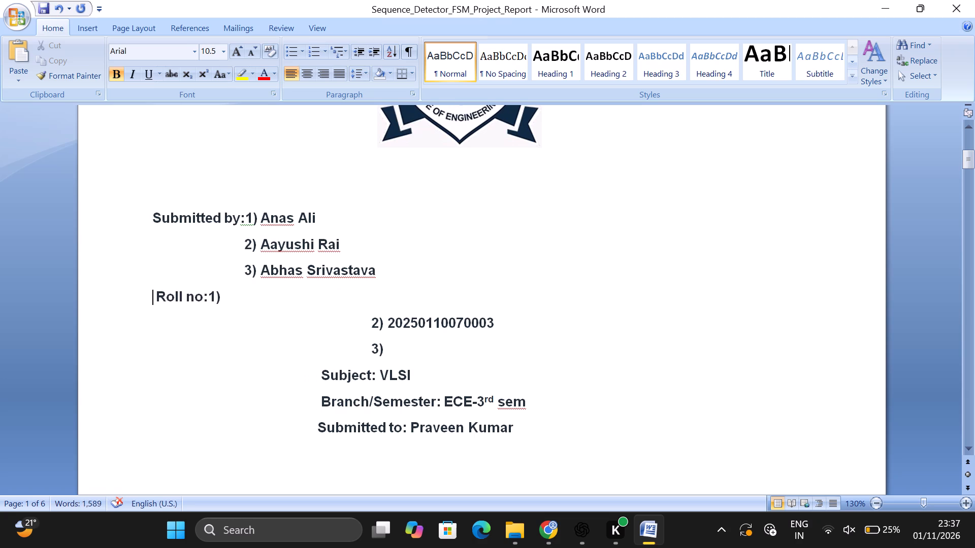
{"action": "key", "text": "BackSpace"}
{"action": "key", "text": "Return"}
Remove the leading spaces from the "2)" roll number line so it sits roughly under "1)" of "Roll no".
{"action": "left_click", "coordinate": [372, 321]}
{"action": "key", "text": "BackSpace"}
{"action": "key", "text": "BackSpace"}
{"action": "key", "text": "BackSpace"}
{"action": "key", "text": "BackSpace"}
{"action": "key", "text": "BackSpace"}
{"action": "key", "text": "BackSpace"}
{"action": "key", "text": "BackSpace"}
{"action": "key", "text": "BackSpace"}
{"action": "key", "text": "BackSpace"}
{"action": "key", "text": "BackSpace"}
{"action": "key", "text": "BackSpace"}
{"action": "key", "text": "BackSpace"}
{"action": "key", "text": "BackSpace"}
{"action": "key", "text": "BackSpace"}
{"action": "key", "text": "BackSpace"}
{"action": "key", "text": "BackSpace"}
{"action": "key", "text": "BackSpace"}
{"action": "key", "text": "BackSpace"}
{"action": "key", "text": "BackSpace"}
{"action": "key", "text": "BackSpace"}
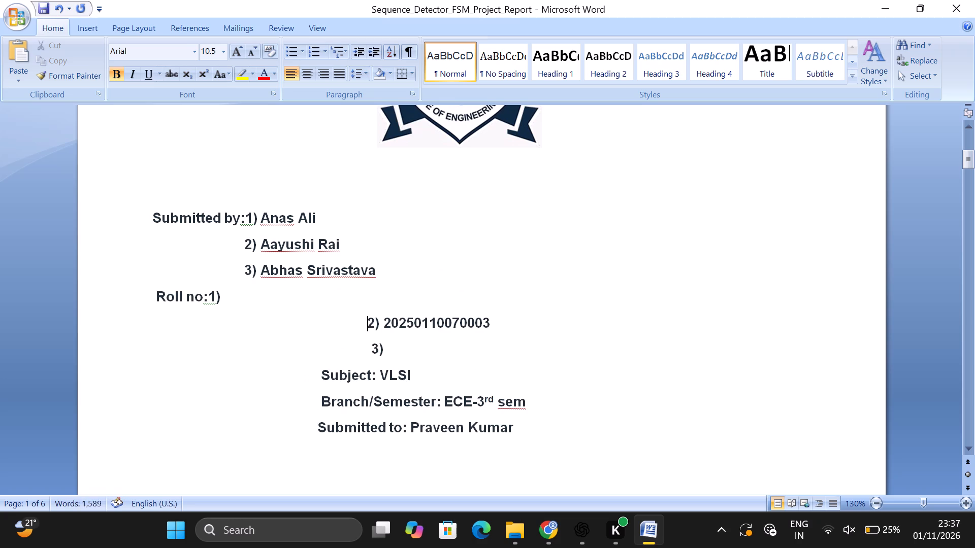
{"action": "key", "text": "BackSpace"}
{"action": "key", "text": "BackSpace"}
{"action": "key", "text": "BackSpace"}
{"action": "key", "text": "BackSpace"}
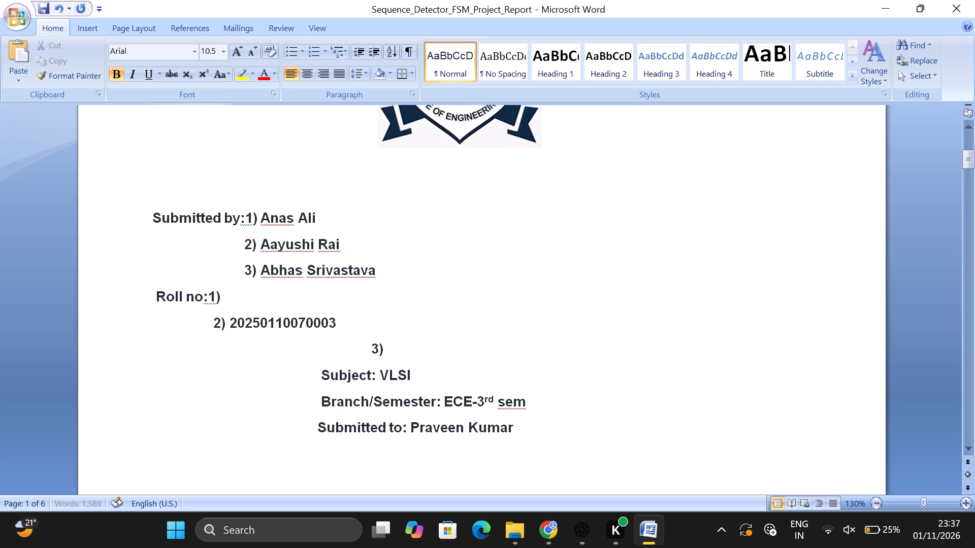
{"action": "key", "text": "BackSpace"}
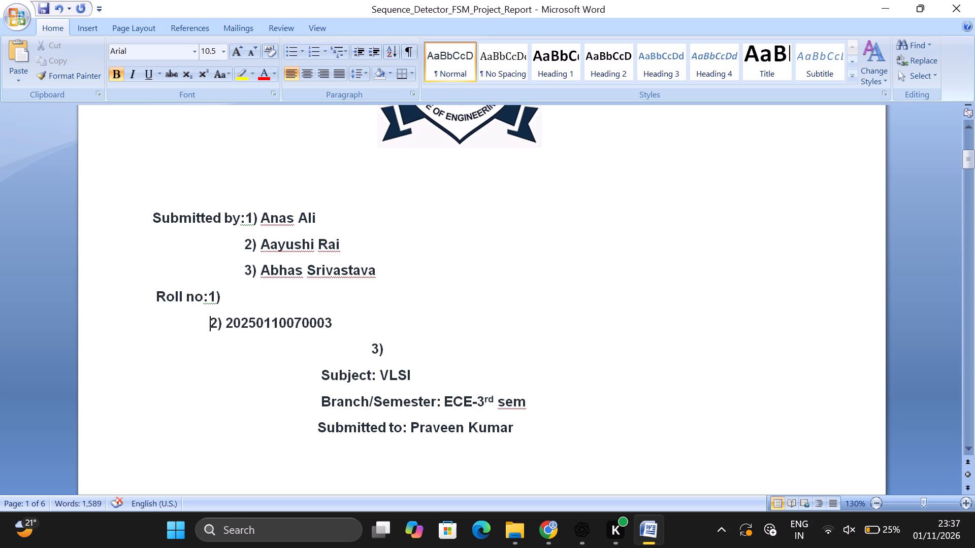
Remove the leading spaces from the "3)" roll number line so it aligns with the "2)" line above.
{"action": "left_click", "coordinate": [372, 350]}
{"action": "key", "text": "BackSpace"}
{"action": "key", "text": "BackSpace"}
{"action": "key", "text": "BackSpace"}
{"action": "key", "text": "BackSpace"}
{"action": "key", "text": "BackSpace"}
{"action": "key", "text": "BackSpace"}
{"action": "key", "text": "BackSpace"}
{"action": "key", "text": "BackSpace"}
{"action": "key", "text": "BackSpace"}
{"action": "key", "text": "BackSpace"}
{"action": "key", "text": "BackSpace"}
{"action": "key", "text": "BackSpace"}
{"action": "key", "text": "BackSpace"}
{"action": "key", "text": "BackSpace"}
{"action": "key", "text": "BackSpace"}
{"action": "key", "text": "BackSpace"}
{"action": "key", "text": "BackSpace"}
{"action": "key", "text": "BackSpace"}
{"action": "key", "text": "BackSpace"}
{"action": "key", "text": "BackSpace"}
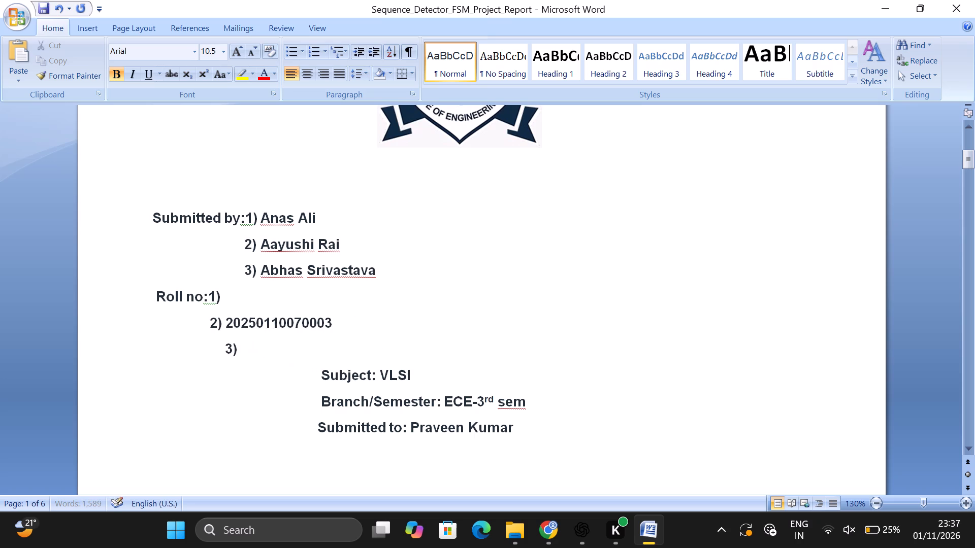
{"action": "key", "text": "BackSpace"}
{"action": "key", "text": "BackSpace"}
{"action": "key", "text": "BackSpace"}
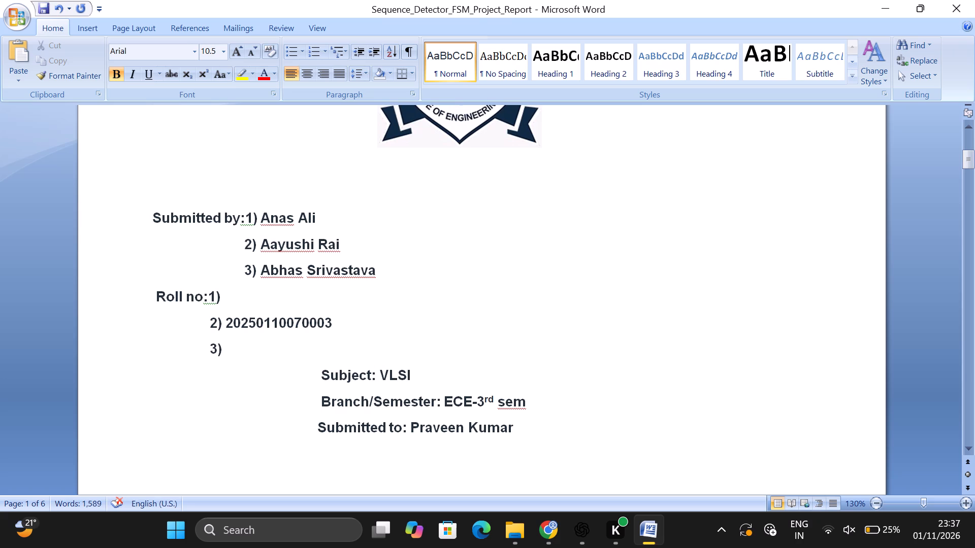
Remove all leading spaces from the "Subject: VLSI" line so it starts at the page's left margin.
{"action": "left_click", "coordinate": [324, 375]}
{"action": "key", "text": "BackSpace"}
{"action": "key", "text": "BackSpace"}
{"action": "key", "text": "BackSpace"}
{"action": "key", "text": "BackSpace"}
{"action": "key", "text": "BackSpace"}
{"action": "key", "text": "BackSpace"}
{"action": "key", "text": "BackSpace"}
{"action": "key", "text": "BackSpace"}
{"action": "key", "text": "BackSpace"}
{"action": "key", "text": "BackSpace"}
{"action": "key", "text": "BackSpace"}
{"action": "key", "text": "BackSpace"}
{"action": "key", "text": "BackSpace"}
{"action": "key", "text": "BackSpace"}
{"action": "key", "text": "BackSpace"}
{"action": "key", "text": "BackSpace"}
{"action": "key", "text": "BackSpace"}
{"action": "key", "text": "BackSpace"}
{"action": "key", "text": "BackSpace"}
{"action": "key", "text": "BackSpace"}
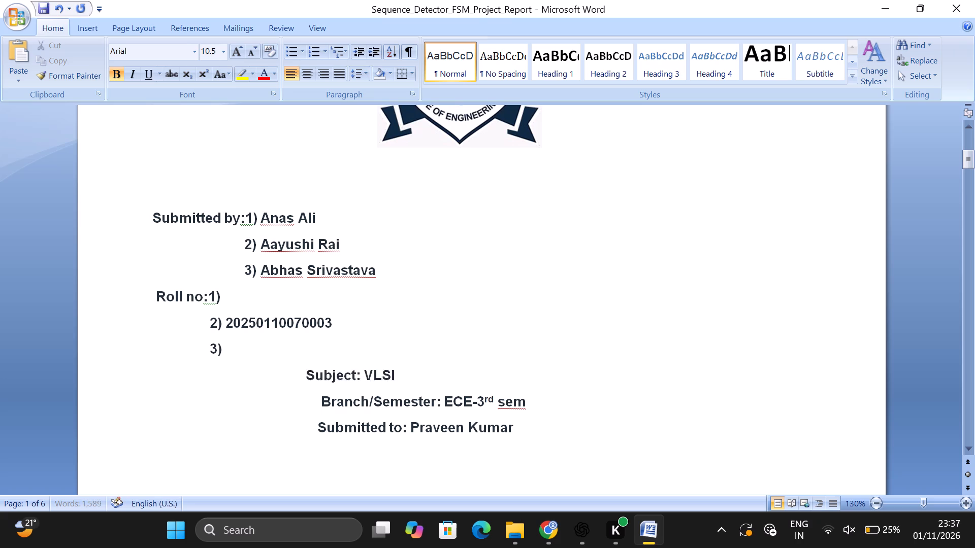
{"action": "key", "text": "BackSpace"}
{"action": "key", "text": "BackSpace"}
{"action": "key", "text": "BackSpace"}
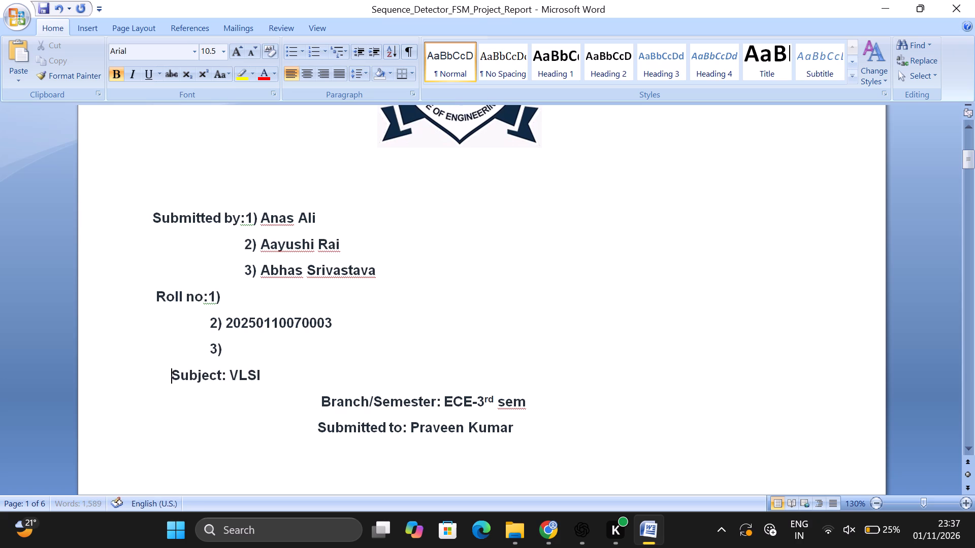
{"action": "key", "text": "BackSpace"}
{"action": "key", "text": "BackSpace"}
{"action": "key", "text": "BackSpace"}
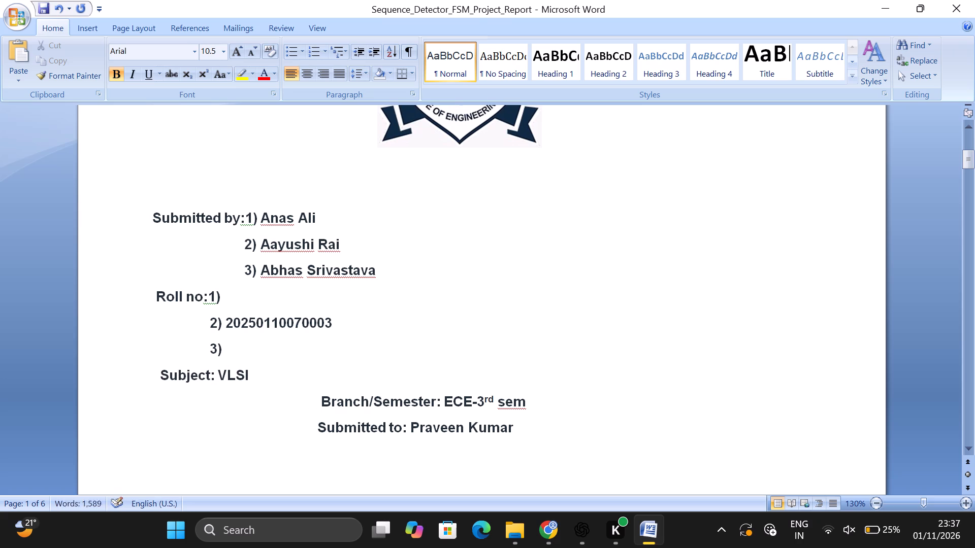
{"action": "key", "text": "BackSpace"}
{"action": "key", "text": "BackSpace"}
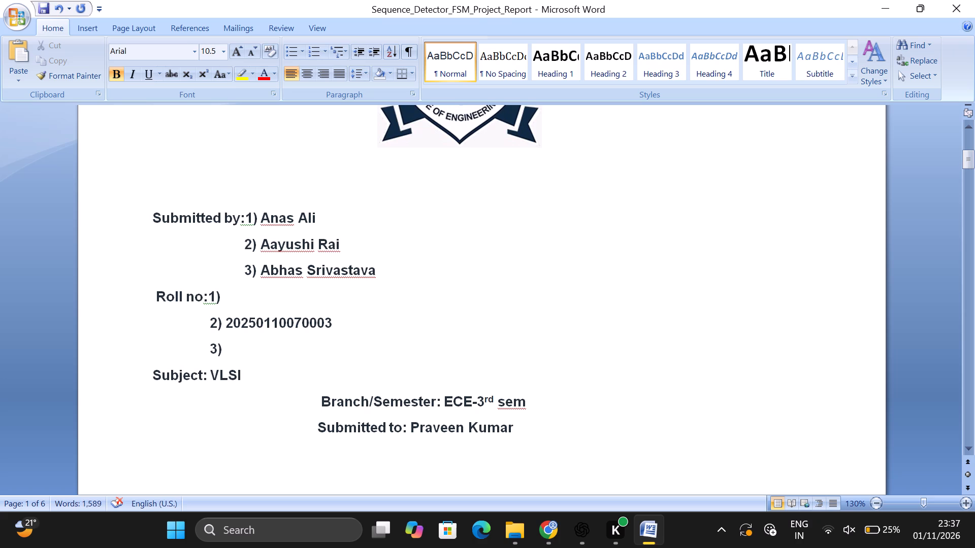
Remove the leading spaces from the "Branch/Semester" line, bringing it to within one space of the left margin.
{"action": "left_click", "coordinate": [322, 397]}
{"action": "key", "text": "BackSpace"}
{"action": "key", "text": "BackSpace"}
{"action": "key", "text": "BackSpace"}
{"action": "key", "text": "BackSpace"}
{"action": "key", "text": "BackSpace"}
{"action": "key", "text": "BackSpace"}
{"action": "key", "text": "BackSpace"}
{"action": "key", "text": "BackSpace"}
{"action": "key", "text": "BackSpace"}
{"action": "key", "text": "BackSpace"}
{"action": "key", "text": "BackSpace"}
{"action": "key", "text": "BackSpace"}
{"action": "key", "text": "BackSpace"}
{"action": "key", "text": "BackSpace"}
{"action": "key", "text": "BackSpace"}
{"action": "key", "text": "BackSpace"}
{"action": "key", "text": "BackSpace"}
{"action": "key", "text": "BackSpace"}
{"action": "key", "text": "BackSpace"}
{"action": "key", "text": "BackSpace"}
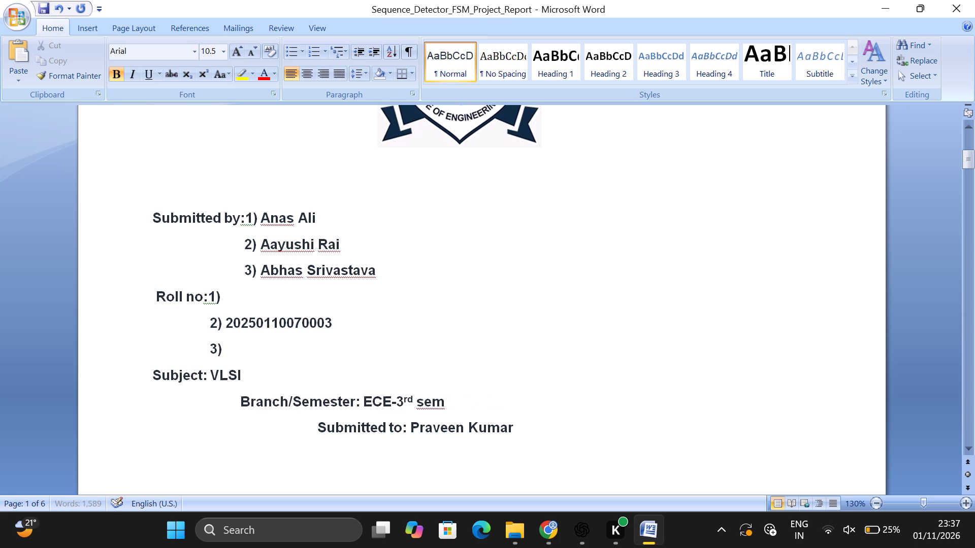
{"action": "key", "text": "BackSpace"}
{"action": "key", "text": "BackSpace"}
{"action": "key", "text": "BackSpace"}
{"action": "key", "text": "BackSpace"}
{"action": "key", "text": "BackSpace"}
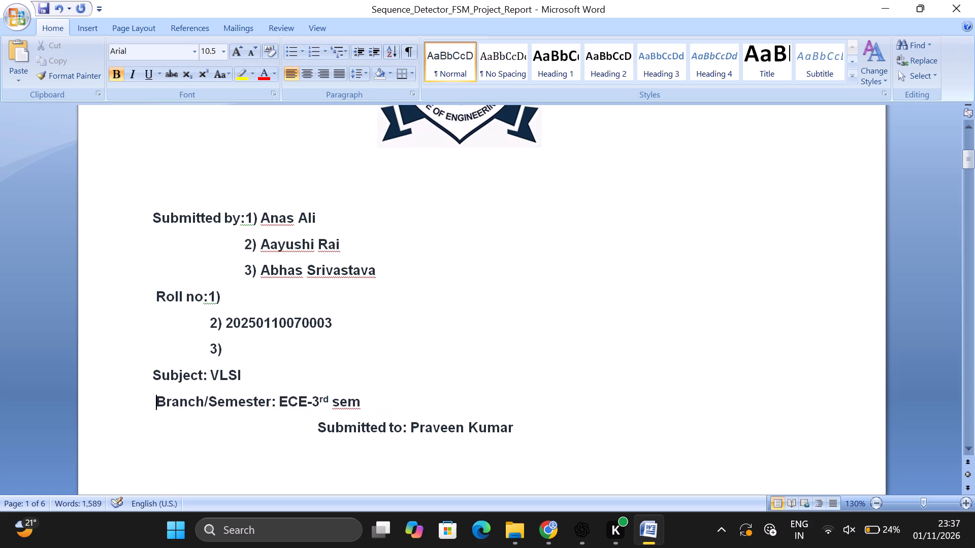
Remove the leading spaces from the "Submitted to" line to bring it to the left margin, keeping it on its own line.
{"action": "left_click", "coordinate": [314, 428]}
{"action": "key", "text": "BackSpace"}
{"action": "key", "text": "BackSpace"}
{"action": "key", "text": "BackSpace"}
{"action": "key", "text": "BackSpace"}
{"action": "key", "text": "BackSpace"}
{"action": "key", "text": "BackSpace"}
{"action": "key", "text": "BackSpace"}
{"action": "key", "text": "BackSpace"}
{"action": "key", "text": "BackSpace"}
{"action": "key", "text": "BackSpace"}
{"action": "key", "text": "BackSpace"}
{"action": "key", "text": "BackSpace"}
{"action": "key", "text": "BackSpace"}
{"action": "key", "text": "BackSpace"}
{"action": "key", "text": "BackSpace"}
{"action": "key", "text": "BackSpace"}
{"action": "key", "text": "BackSpace"}
{"action": "key", "text": "BackSpace"}
{"action": "key", "text": "BackSpace"}
{"action": "key", "text": "BackSpace"}
{"action": "key", "text": "BackSpace"}
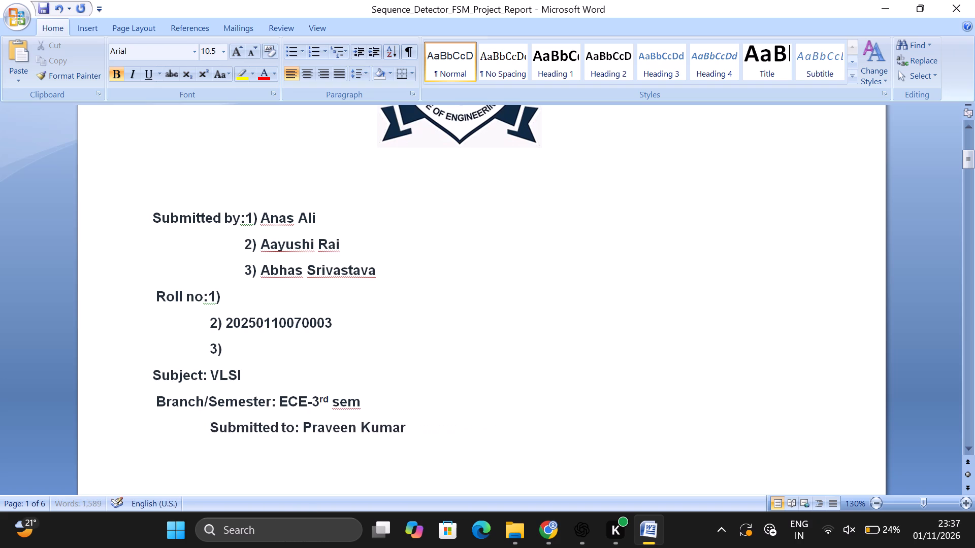
{"action": "key", "text": "BackSpace"}
{"action": "key", "text": "BackSpace"}
{"action": "key", "text": "BackSpace"}
{"action": "key", "text": "BackSpace"}
{"action": "key", "text": "BackSpace"}
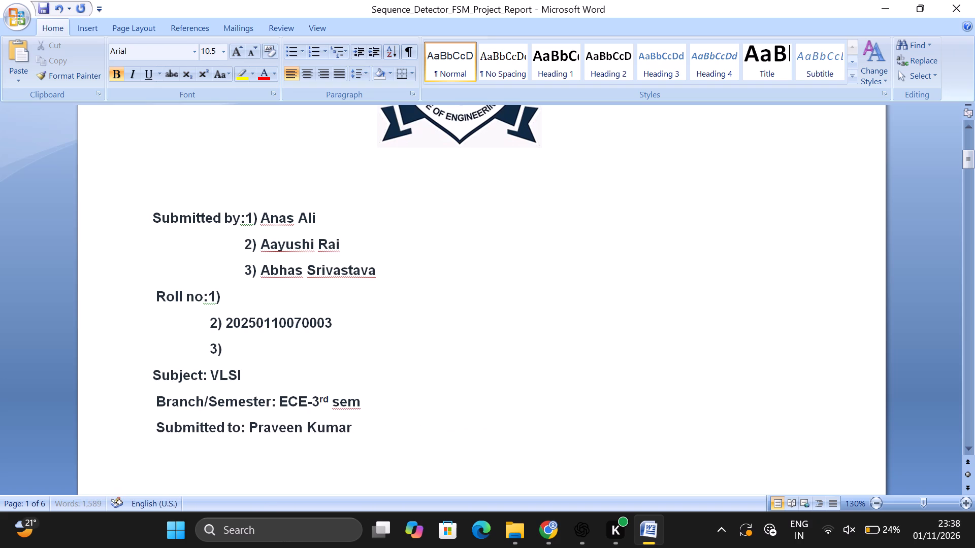
{"action": "key", "text": "BackSpace"}
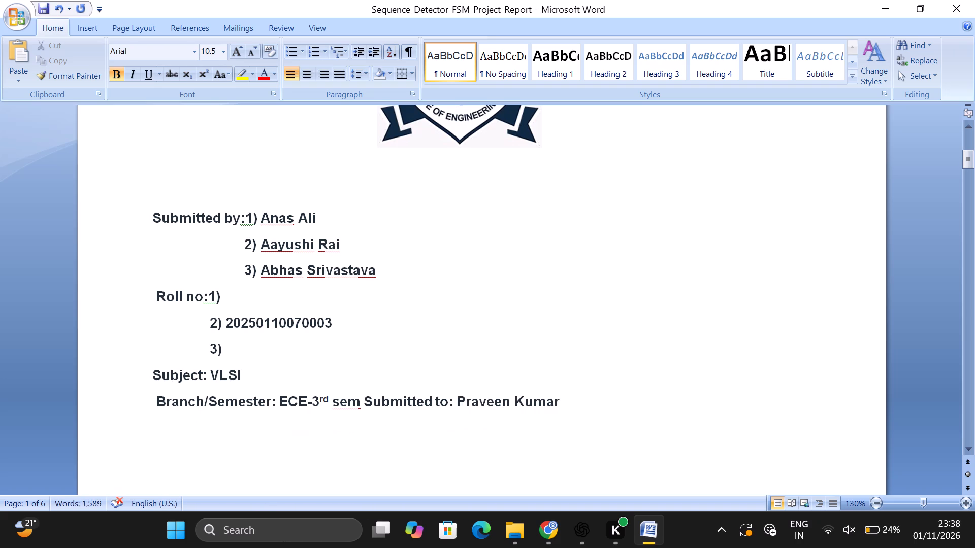
{"action": "key", "text": "Return"}
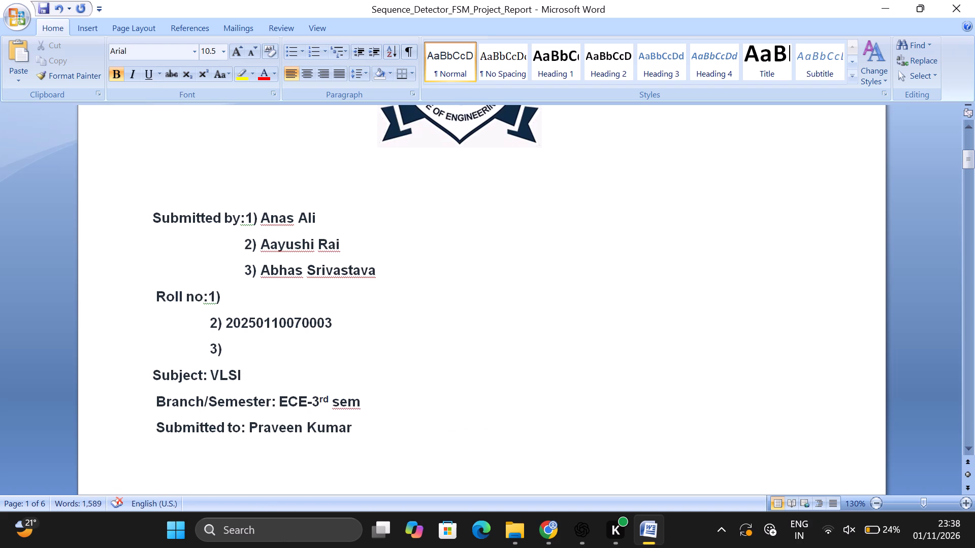
Delete the remaining leading space before "Branch/Semester" so the line starts exactly at the left margin.
{"action": "left_click", "coordinate": [157, 400]}
{"action": "key", "text": "BackSpace"}
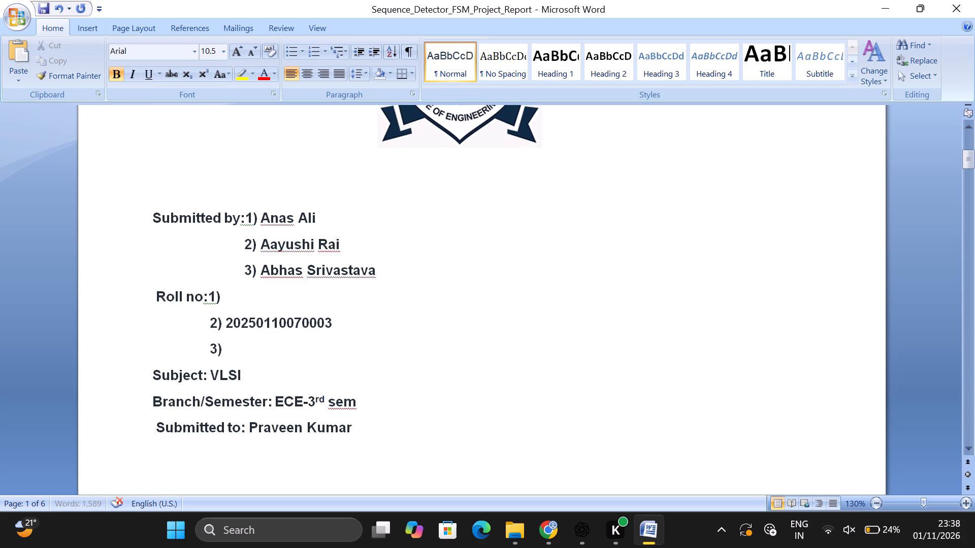
{"action": "scroll", "coordinate": [157, 400], "scroll_direction": "up", "scroll_amount": 4}
{"action": "scroll", "coordinate": [157, 400], "scroll_direction": "down", "scroll_amount": 4}
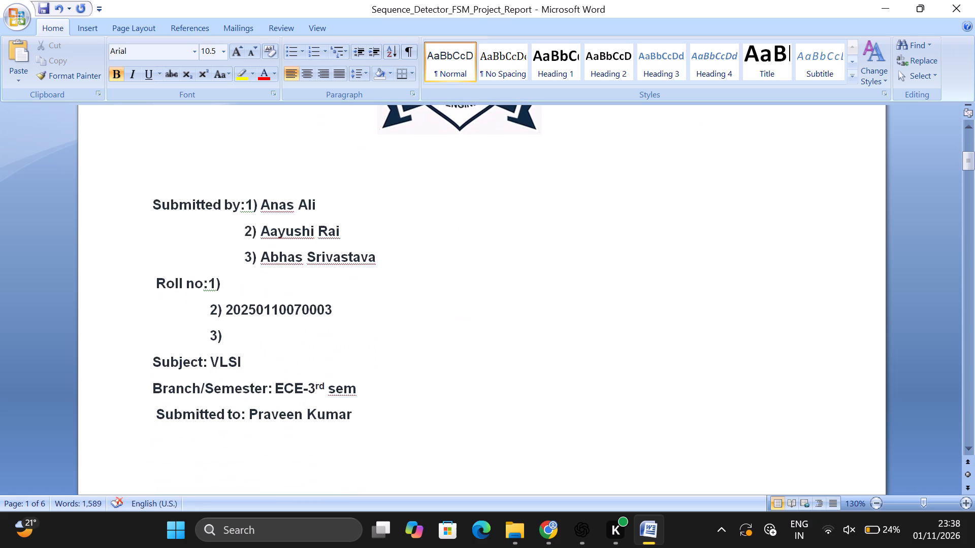
{"action": "scroll", "coordinate": [157, 400], "scroll_direction": "up", "scroll_amount": 8}
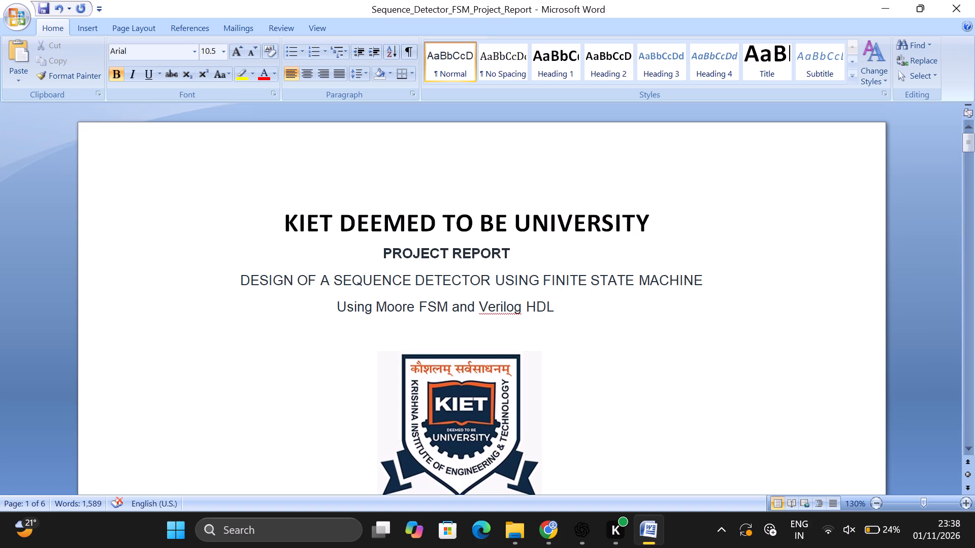
{"action": "left_click_drag", "start_coordinate": [337, 306], "coordinate": [561, 321]}
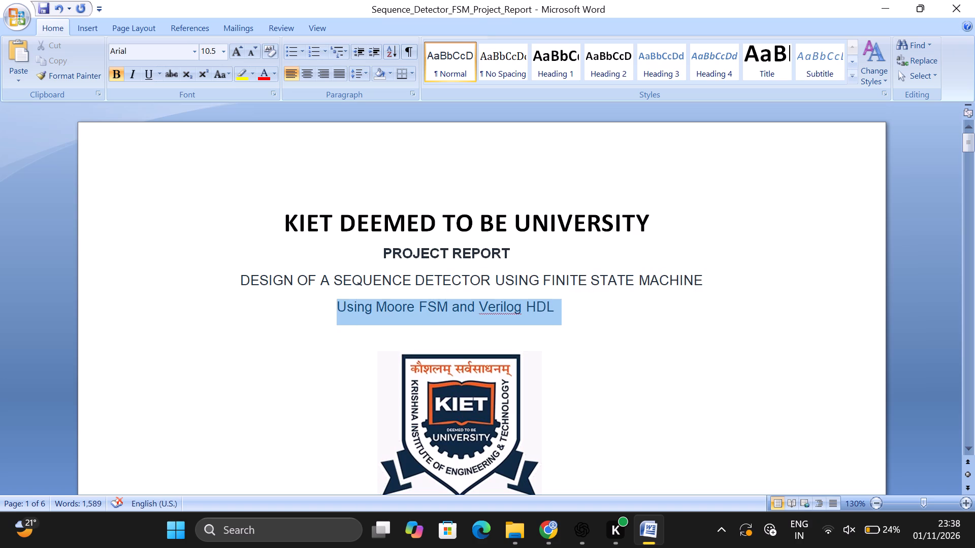
{"action": "left_click_drag", "start_coordinate": [561, 321], "coordinate": [556, 318]}
{"action": "left_click", "coordinate": [570, 345]}
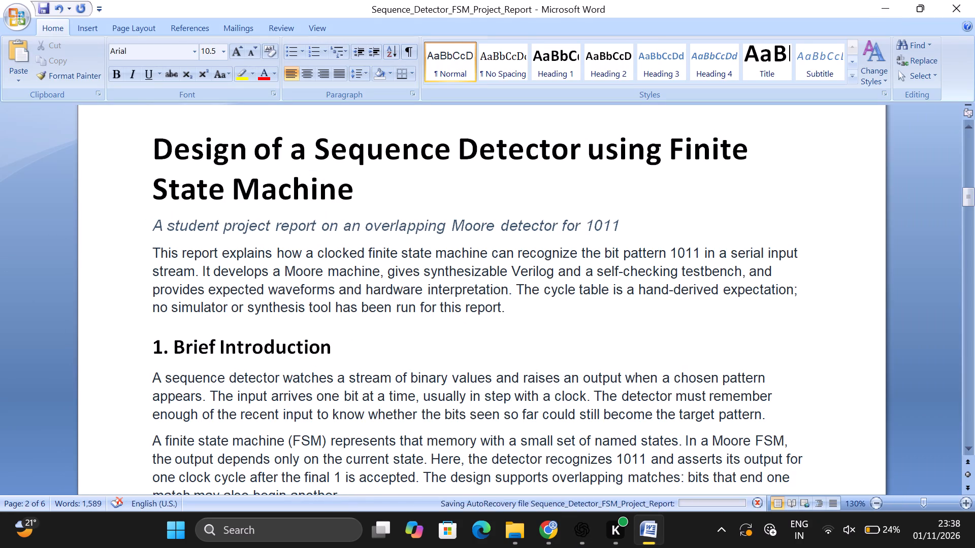
Delete the italic subtitle line "A student project report on an overlapping Moore detector for 1011" below the report title, including its empty line.
{"action": "left_click_drag", "start_coordinate": [156, 224], "coordinate": [537, 199]}
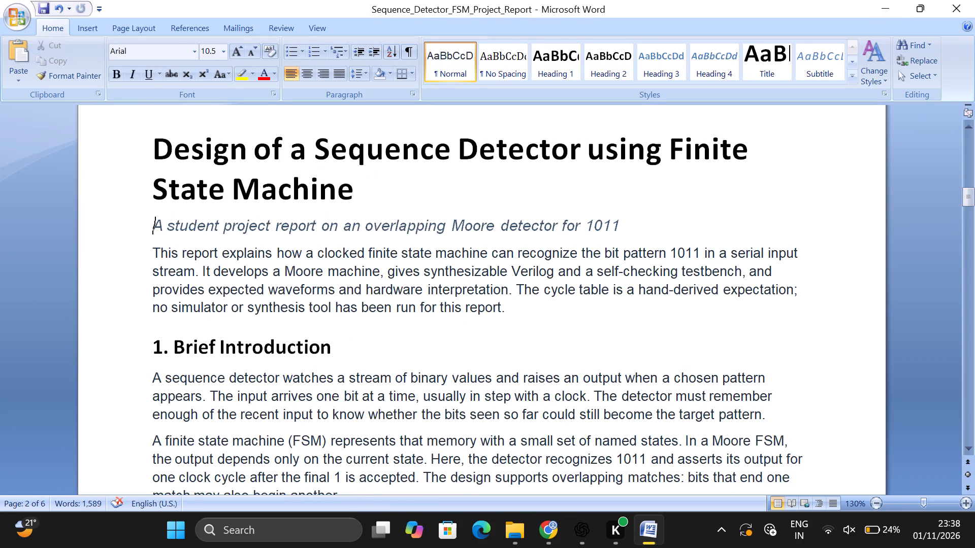
{"action": "left_click_drag", "start_coordinate": [537, 199], "coordinate": [577, 220]}
{"action": "key", "text": "backslash"}
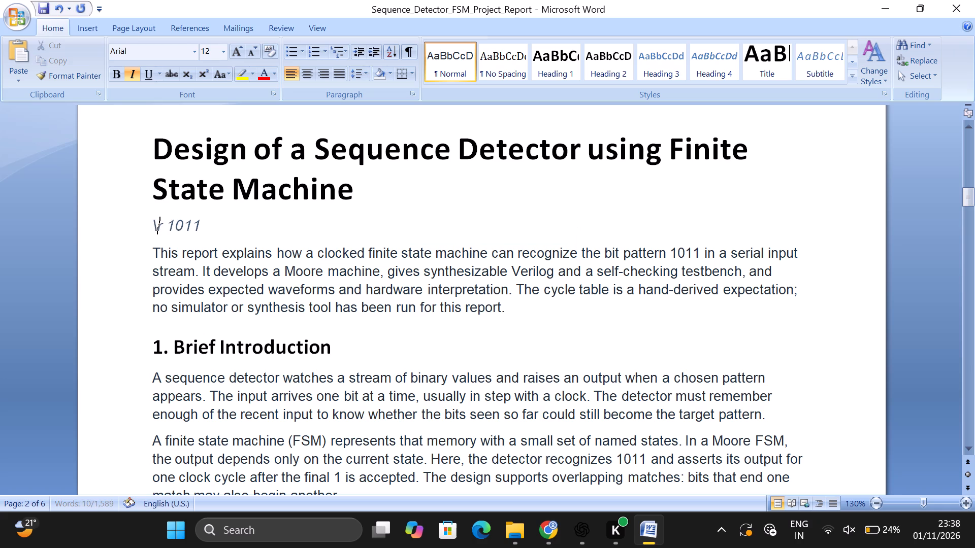
{"action": "key", "text": "Right"}
{"action": "key", "text": "Right"}
{"action": "key", "text": "Right"}
{"action": "key", "text": "Right"}
{"action": "key", "text": "Right"}
{"action": "key", "text": "Right"}
{"action": "key", "text": "BackSpace"}
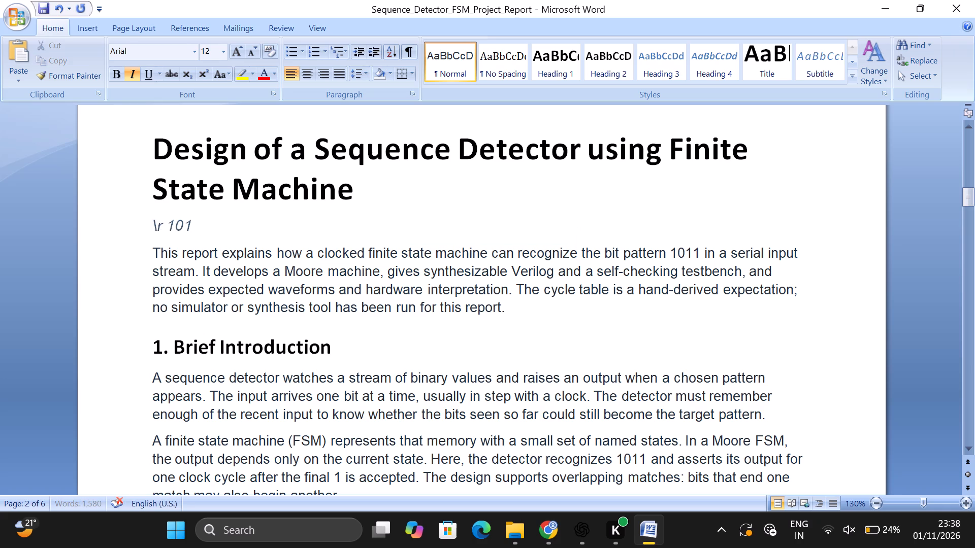
{"action": "key", "text": "BackSpace"}
{"action": "key", "text": "BackSpace"}
{"action": "key", "text": "BackSpace"}
{"action": "key", "text": "BackSpace"}
{"action": "key", "text": "BackSpace"}
{"action": "key", "text": "BackSpace"}
{"action": "key", "text": "BackSpace"}
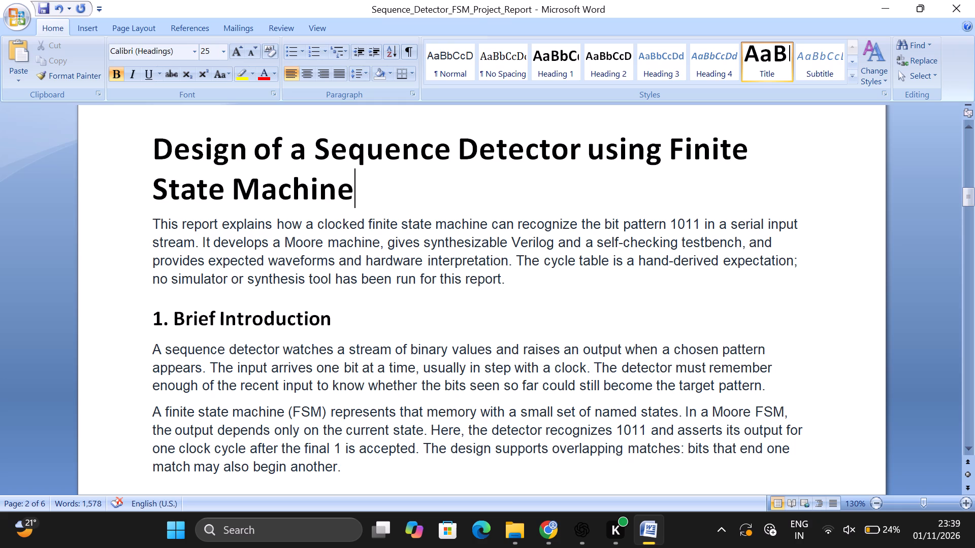
Review the report body from the Brief Introduction through the state tables, diagram and Verilog code to the Conclusion, and return to the cover page.
{"action": "scroll", "coordinate": [334, 238], "scroll_direction": "down", "scroll_amount": 1}
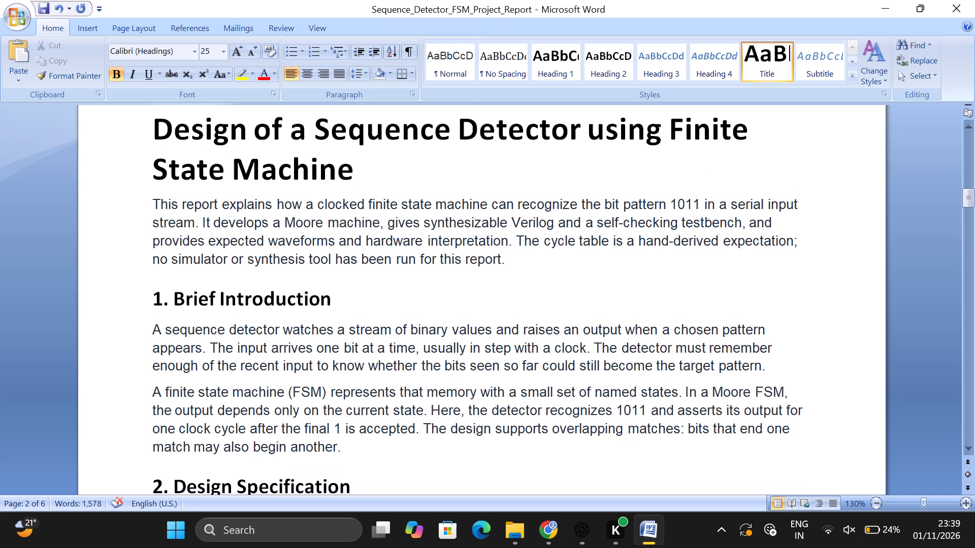
{"action": "scroll", "coordinate": [334, 238], "scroll_direction": "down", "scroll_amount": 3}
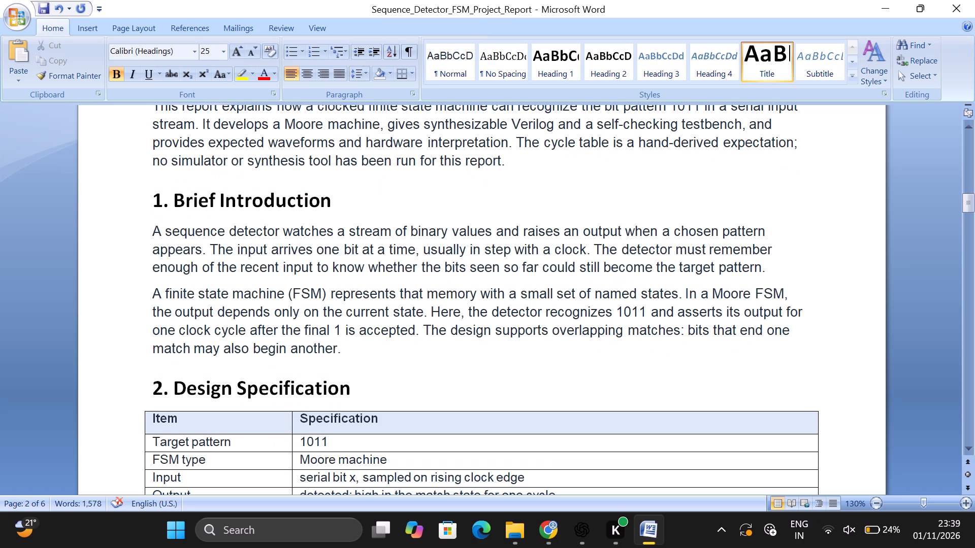
{"action": "scroll", "coordinate": [581, 280], "scroll_direction": "down", "scroll_amount": 7}
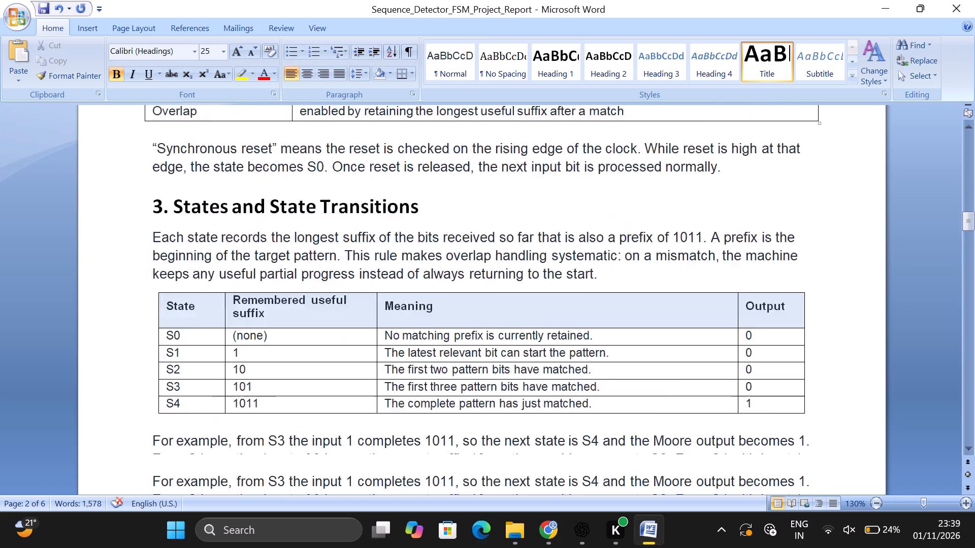
{"action": "scroll", "coordinate": [581, 280], "scroll_direction": "down", "scroll_amount": 18}
{"action": "scroll", "coordinate": [581, 280], "scroll_direction": "up", "scroll_amount": 5}
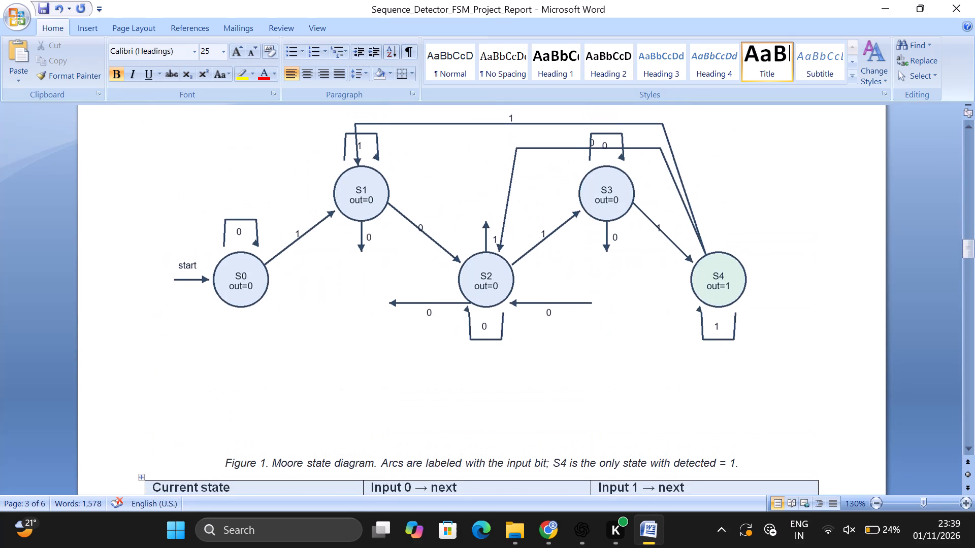
{"action": "scroll", "coordinate": [581, 280], "scroll_direction": "up", "scroll_amount": 1}
{"action": "scroll", "coordinate": [581, 280], "scroll_direction": "down", "scroll_amount": 1}
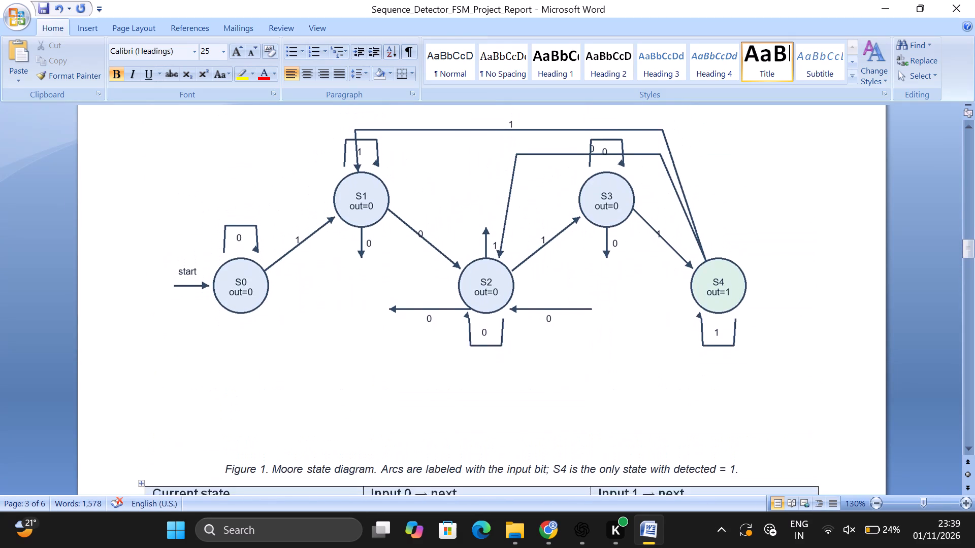
{"action": "scroll", "coordinate": [581, 280], "scroll_direction": "down", "scroll_amount": 1}
{"action": "scroll", "coordinate": [581, 280], "scroll_direction": "up", "scroll_amount": 9}
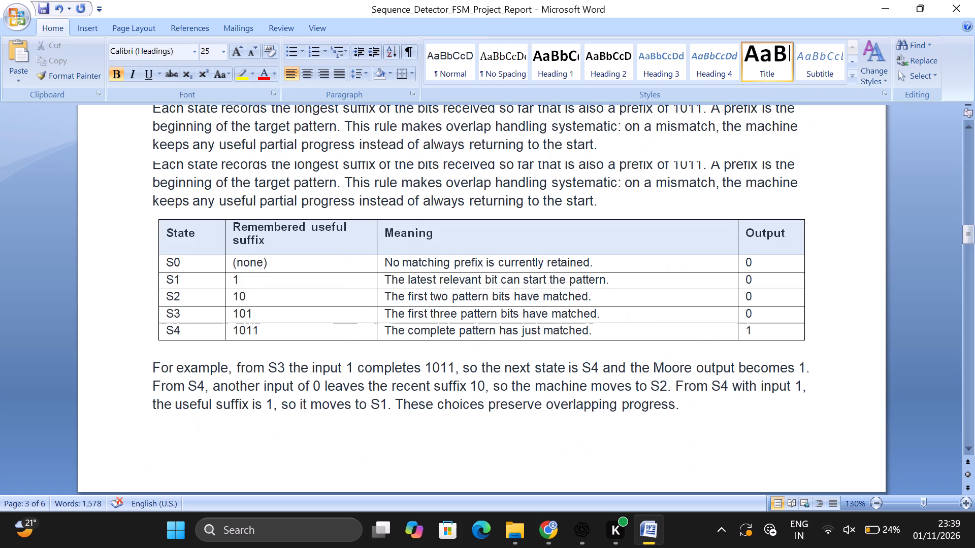
{"action": "scroll", "coordinate": [581, 280], "scroll_direction": "up", "scroll_amount": 3}
{"action": "scroll", "coordinate": [581, 280], "scroll_direction": "down", "scroll_amount": 1}
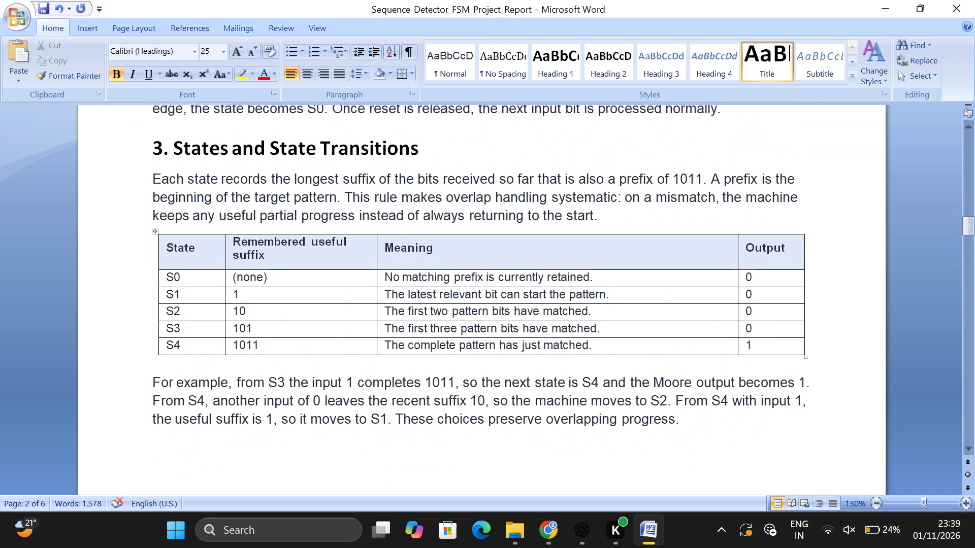
{"action": "scroll", "coordinate": [581, 280], "scroll_direction": "down", "scroll_amount": 9}
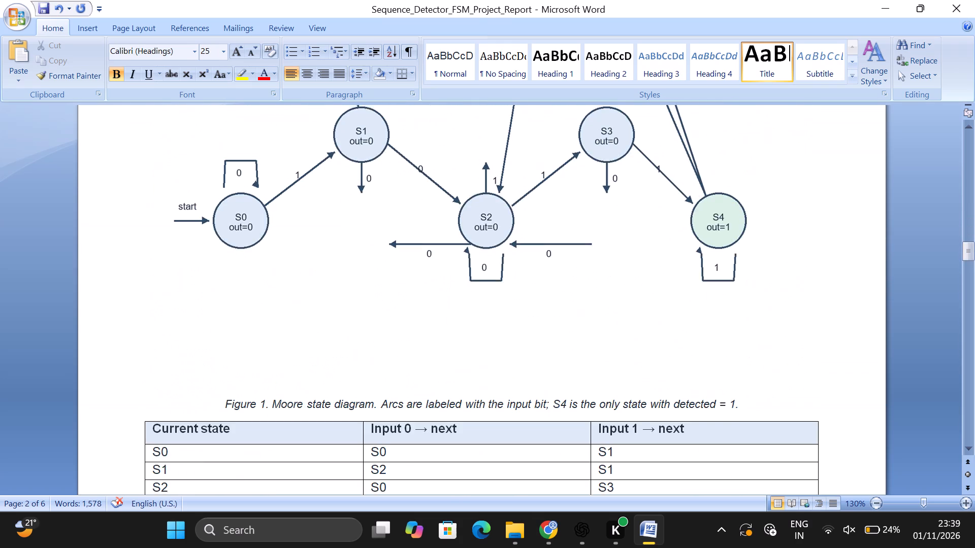
{"action": "scroll", "coordinate": [581, 280], "scroll_direction": "down", "scroll_amount": 17}
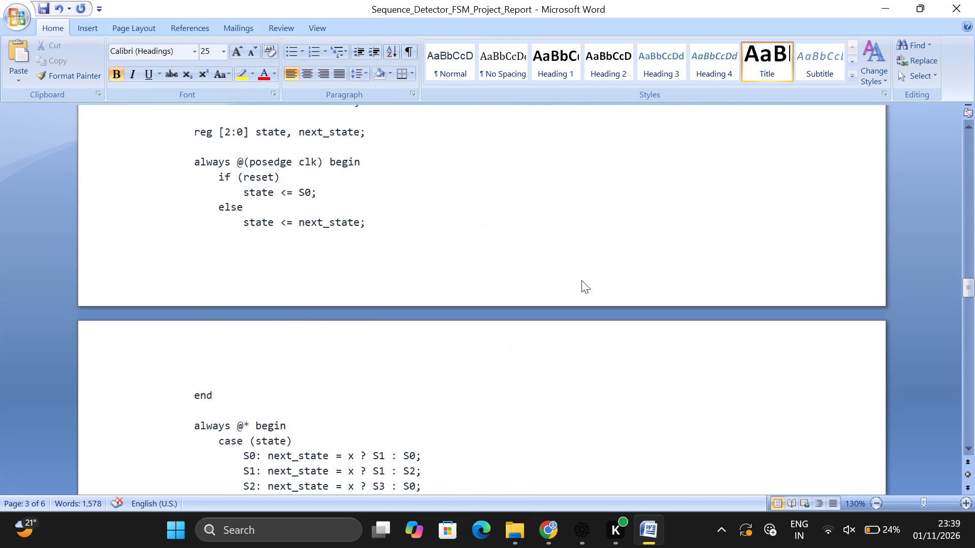
{"action": "scroll", "coordinate": [581, 280], "scroll_direction": "down", "scroll_amount": 20}
{"action": "scroll", "coordinate": [581, 280], "scroll_direction": "down", "scroll_amount": 15}
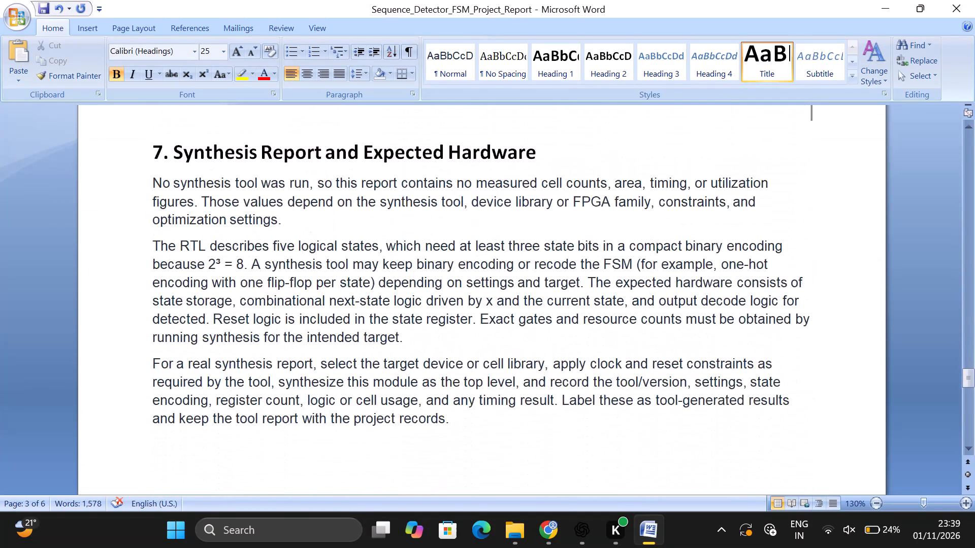
{"action": "scroll", "coordinate": [581, 280], "scroll_direction": "down", "scroll_amount": 16}
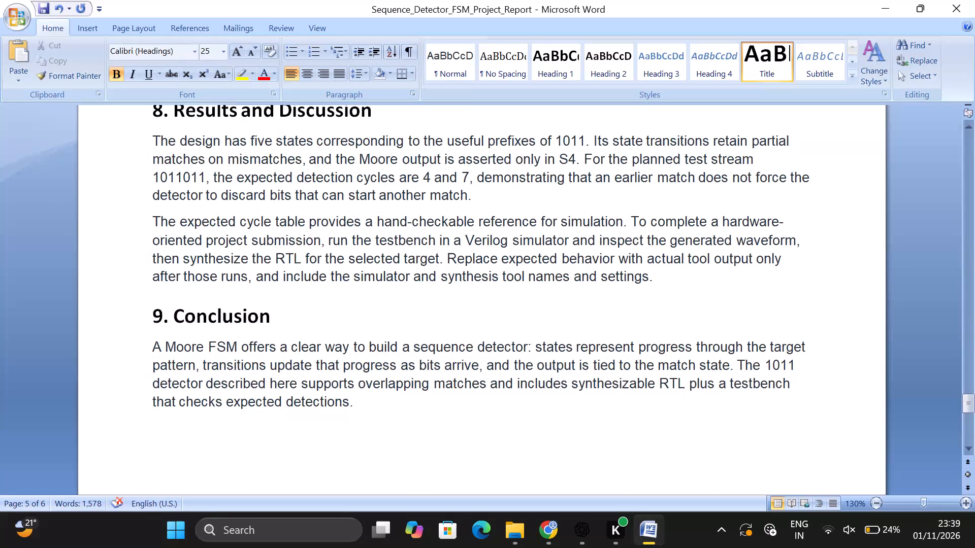
{"action": "scroll", "coordinate": [581, 280], "scroll_direction": "down", "scroll_amount": 6}
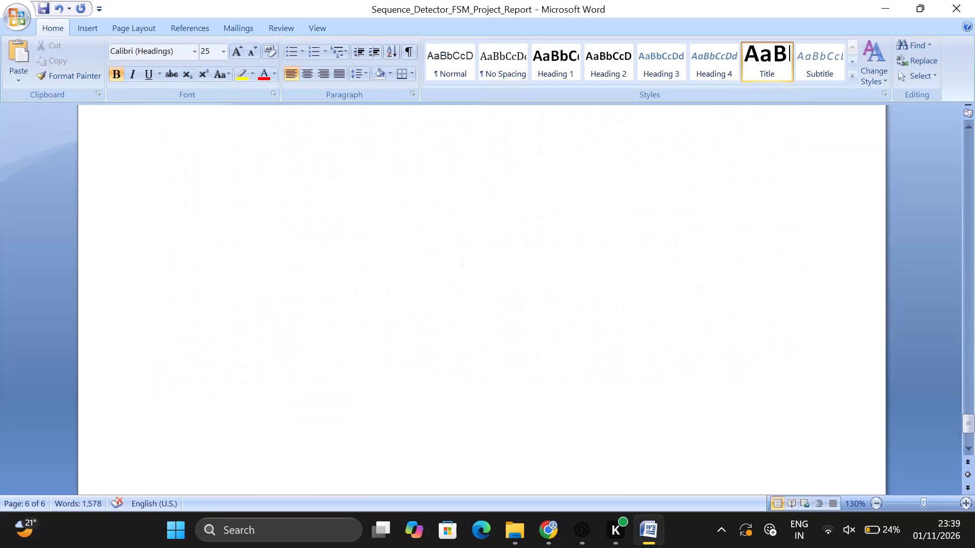
{"action": "scroll", "coordinate": [581, 280], "scroll_direction": "down", "scroll_amount": 13}
{"action": "scroll", "coordinate": [581, 280], "scroll_direction": "up", "scroll_amount": 20}
{"action": "scroll", "coordinate": [581, 280], "scroll_direction": "up", "scroll_amount": 20}
{"action": "scroll", "coordinate": [581, 280], "scroll_direction": "up", "scroll_amount": 20}
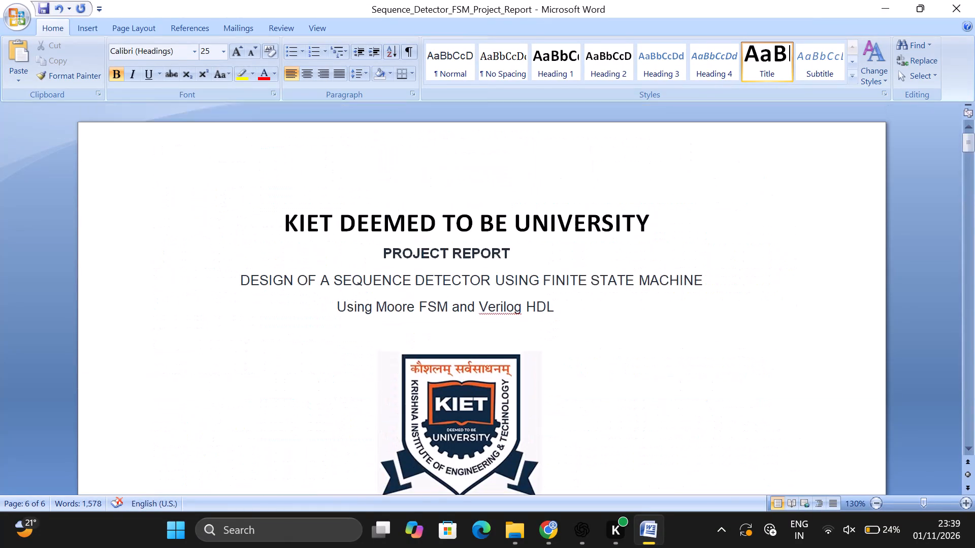
{"action": "scroll", "coordinate": [581, 280], "scroll_direction": "up", "scroll_amount": 20}
{"action": "scroll", "coordinate": [581, 280], "scroll_direction": "up", "scroll_amount": 2}
Save a copy of the report as a Word Document named "sequence report" in the Downloads folder.
{"action": "left_click", "coordinate": [20, 7]}
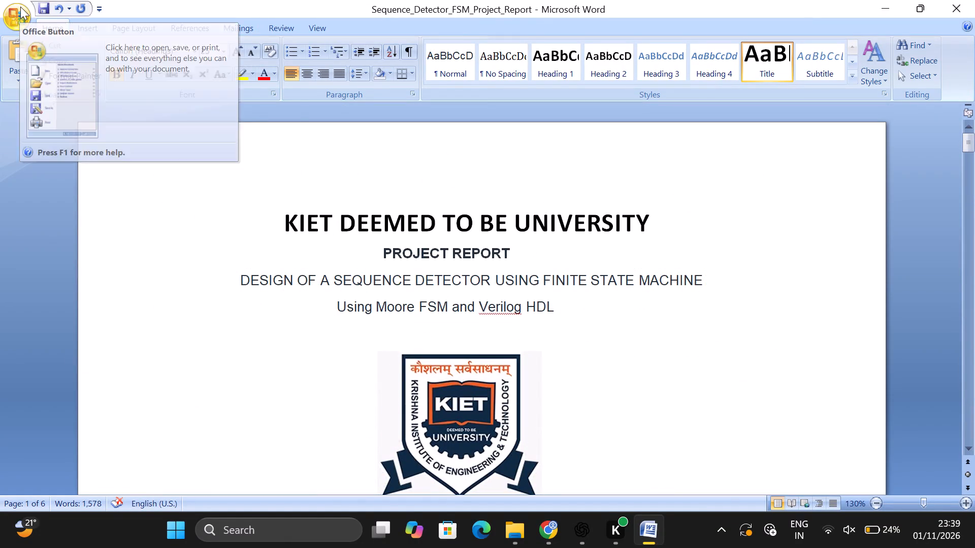
{"action": "left_click", "coordinate": [70, 143]}
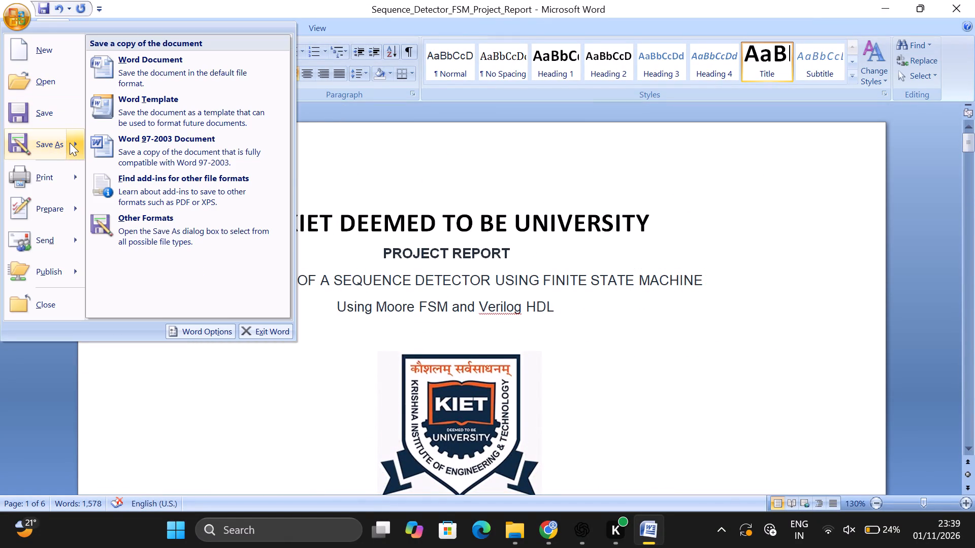
{"action": "left_click", "coordinate": [59, 143]}
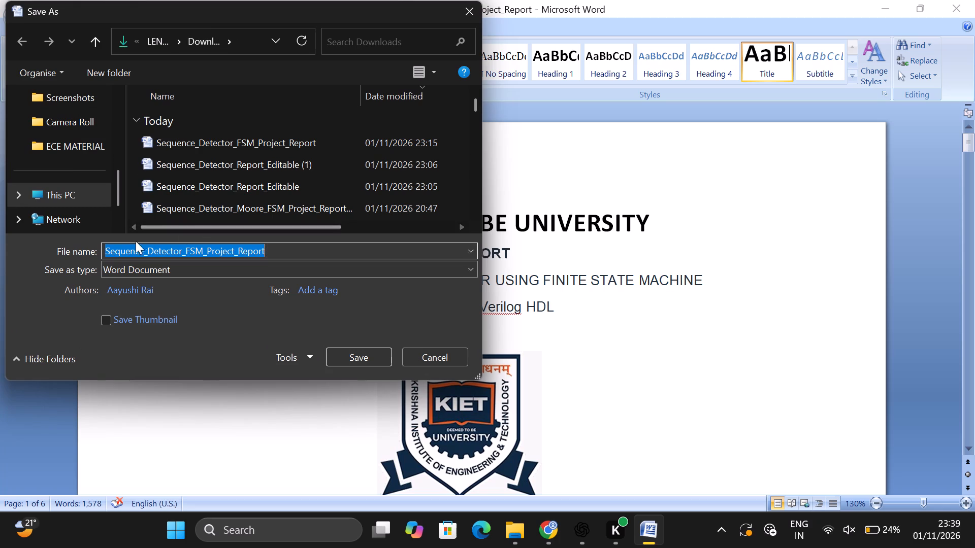
{"action": "left_click_drag", "start_coordinate": [105, 251], "coordinate": [291, 240]}
{"action": "key", "text": "BackSpace"}
{"action": "type", "text": "repor"}
{"action": "key", "text": "BackSpace"}
{"action": "key", "text": "BackSpace"}
{"action": "key", "text": "BackSpace"}
{"action": "key", "text": "BackSpace"}
{"action": "key", "text": "BackSpace"}
{"action": "key", "text": "BackSpace"}
{"action": "key", "text": "BackSpace"}
{"action": "key", "text": "BackSpace"}
{"action": "key", "text": "BackSpace"}
{"action": "key", "text": "BackSpace"}
{"action": "key", "text": "BackSpace"}
{"action": "key", "text": "BackSpace"}
{"action": "key", "text": "BackSpace"}
{"action": "key", "text": "BackSpace"}
{"action": "key", "text": "BackSpace"}
{"action": "key", "text": "BackSpace"}
{"action": "key", "text": "BackSpace"}
{"action": "key", "text": "BackSpace"}
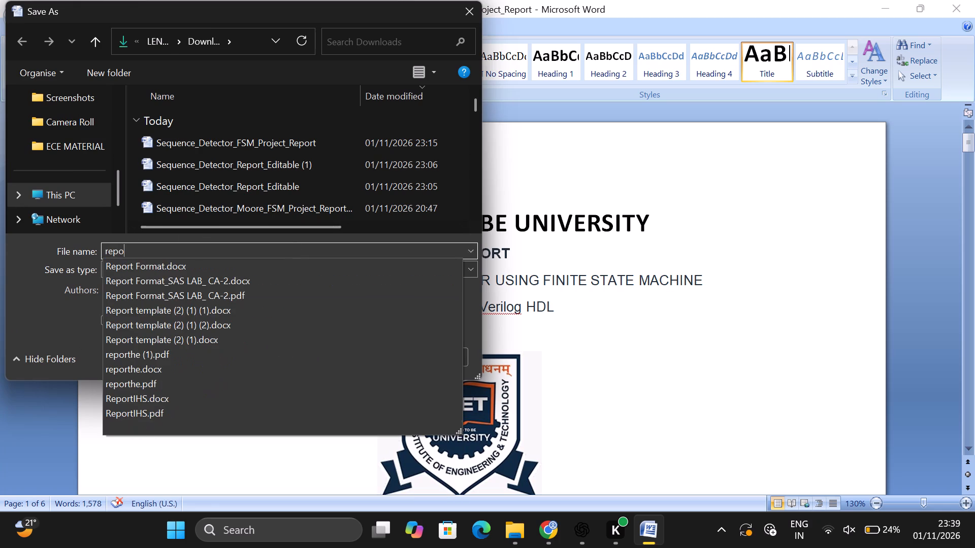
{"action": "type", "text": "se"}
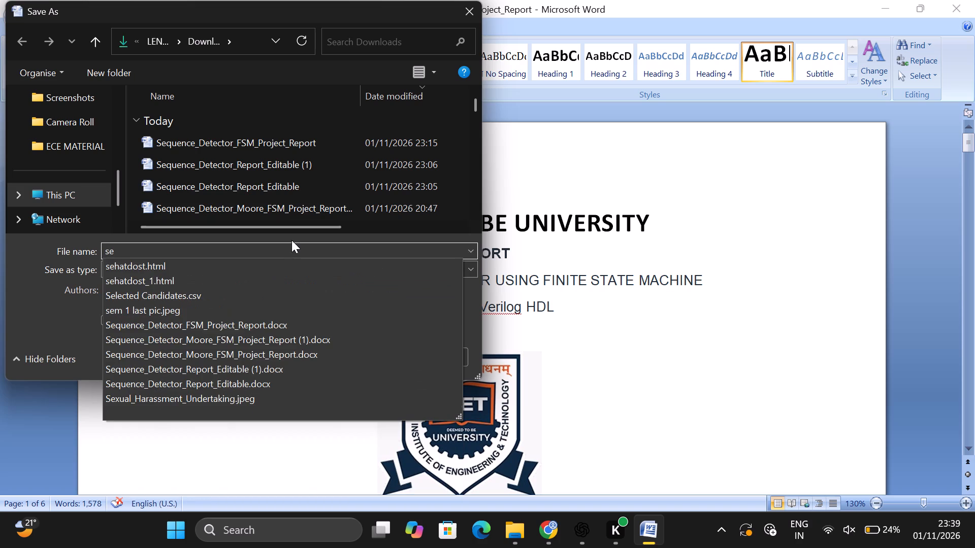
{"action": "type", "text": "quence"}
{"action": "key", "text": "space"}
{"action": "type", "text": "report"}
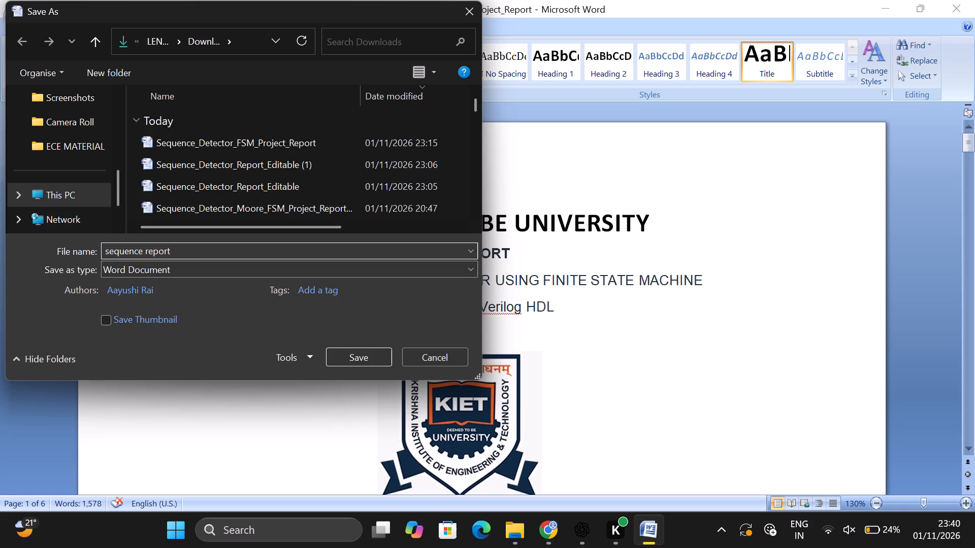
{"action": "scroll", "coordinate": [42, 159], "scroll_direction": "down", "scroll_amount": 7}
{"action": "scroll", "coordinate": [62, 183], "scroll_direction": "up", "scroll_amount": 6}
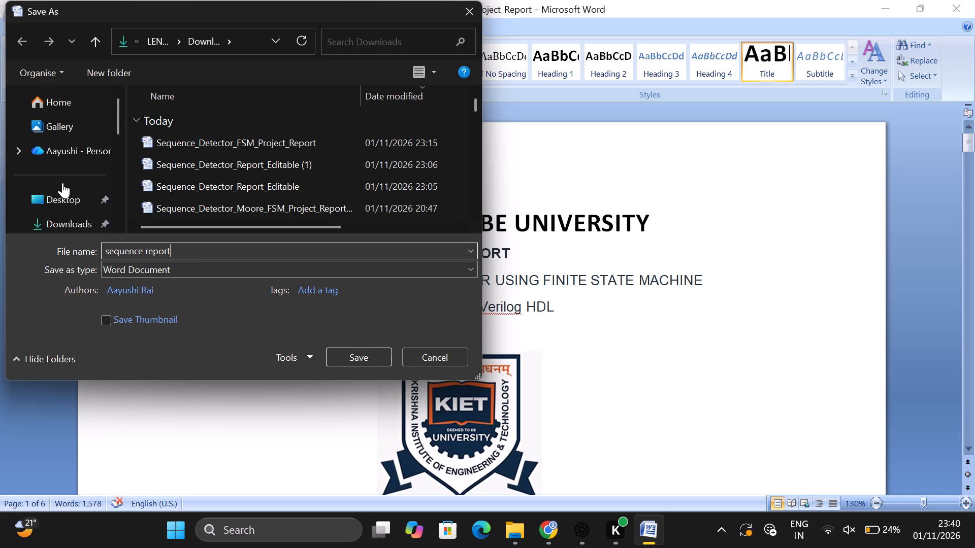
{"action": "scroll", "coordinate": [62, 183], "scroll_direction": "up", "scroll_amount": 9}
{"action": "left_click", "coordinate": [62, 214]}
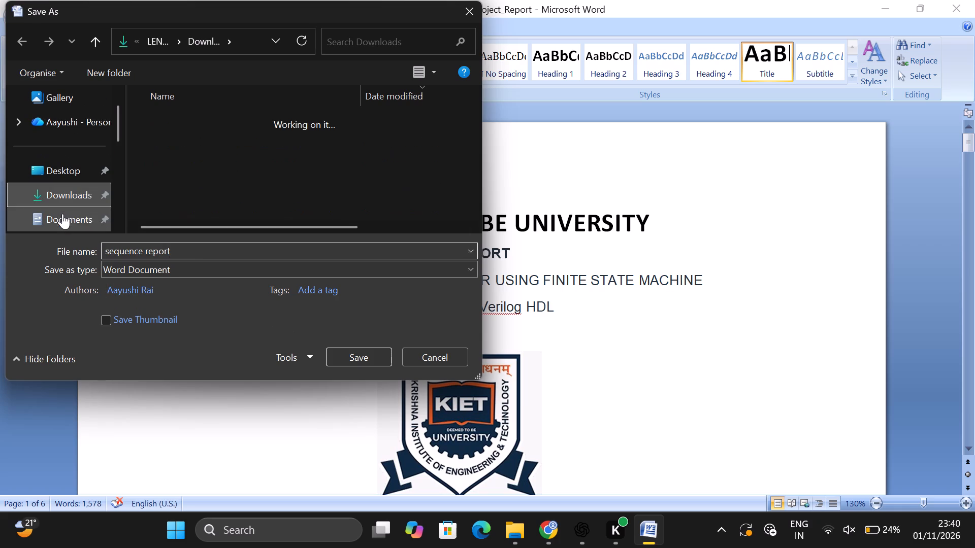
{"action": "left_click", "coordinate": [364, 358]}
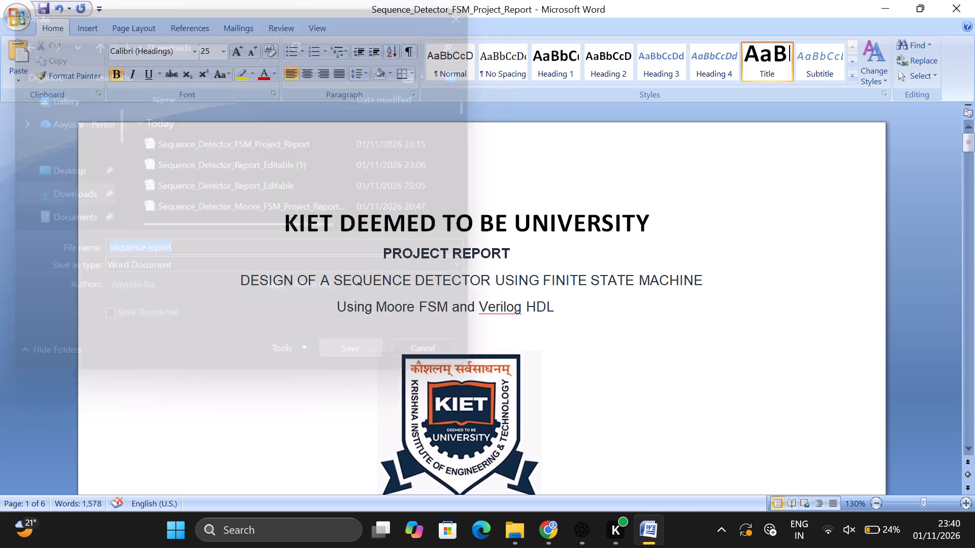
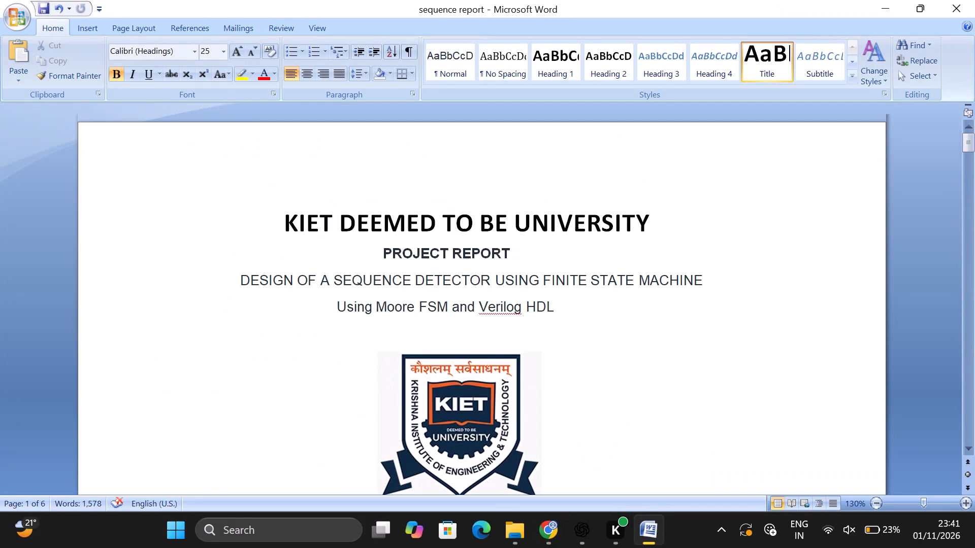
Review the saved report from the cover page details through the Verilog code and waveform section to the Conclusion, and return to section 7.
{"action": "scroll", "coordinate": [593, 333], "scroll_direction": "down", "scroll_amount": 13}
{"action": "scroll", "coordinate": [593, 333], "scroll_direction": "up", "scroll_amount": 1}
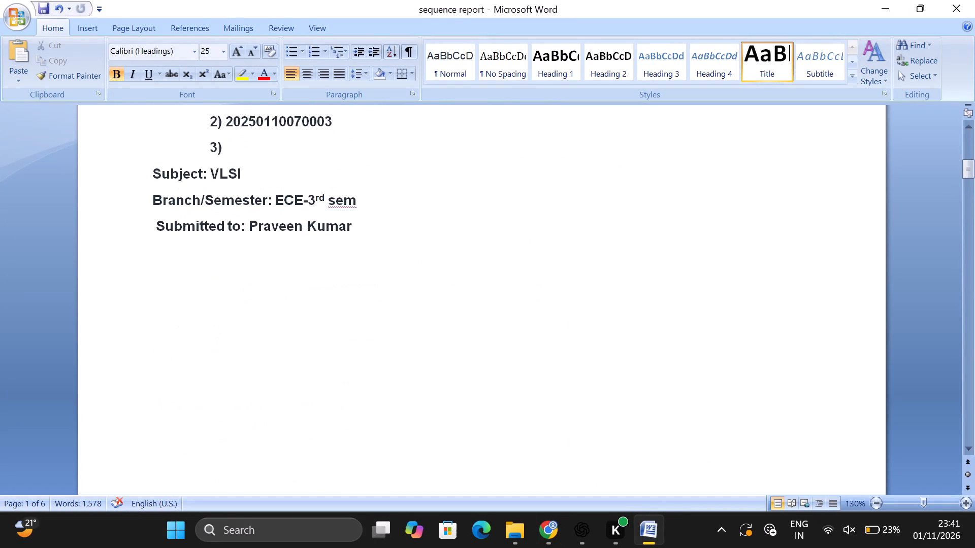
{"action": "scroll", "coordinate": [593, 333], "scroll_direction": "up", "scroll_amount": 4}
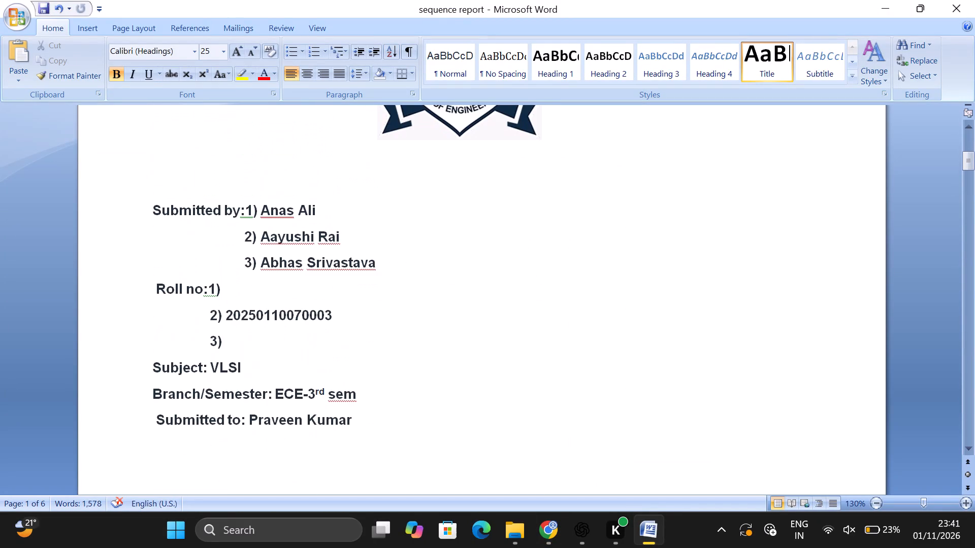
{"action": "scroll", "coordinate": [593, 333], "scroll_direction": "down", "scroll_amount": 17}
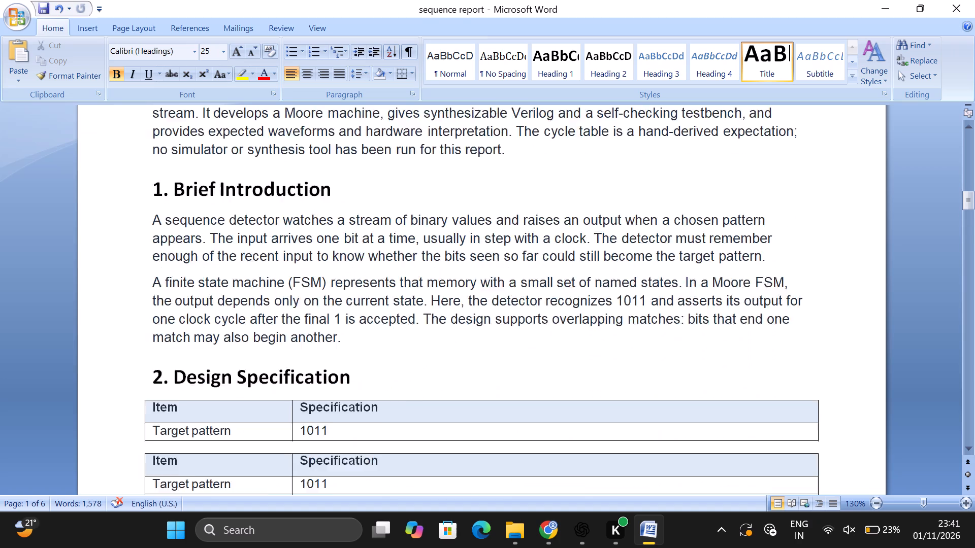
{"action": "scroll", "coordinate": [593, 333], "scroll_direction": "down", "scroll_amount": 2}
{"action": "scroll", "coordinate": [593, 333], "scroll_direction": "down", "scroll_amount": 20}
{"action": "scroll", "coordinate": [593, 333], "scroll_direction": "down", "scroll_amount": 14}
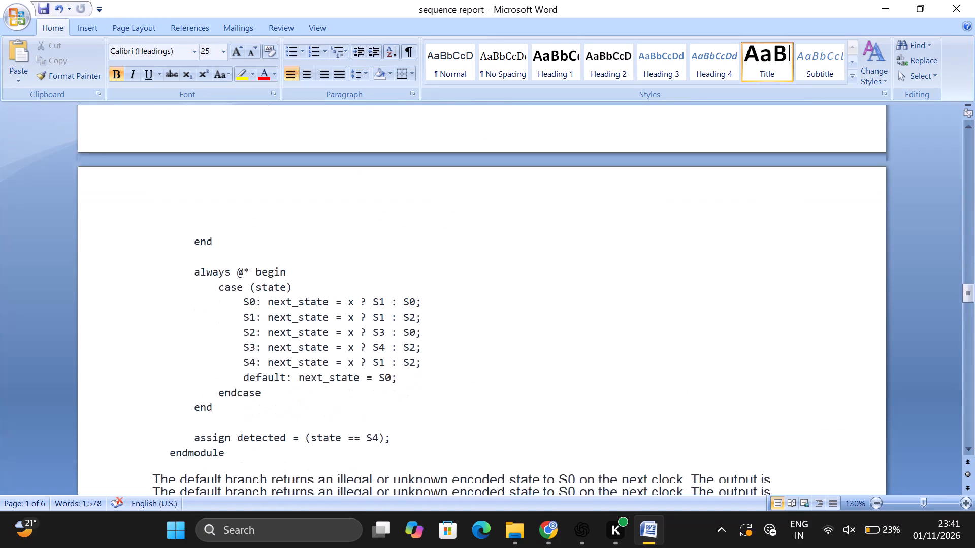
{"action": "scroll", "coordinate": [593, 333], "scroll_direction": "down", "scroll_amount": 17}
{"action": "scroll", "coordinate": [593, 333], "scroll_direction": "down", "scroll_amount": 12}
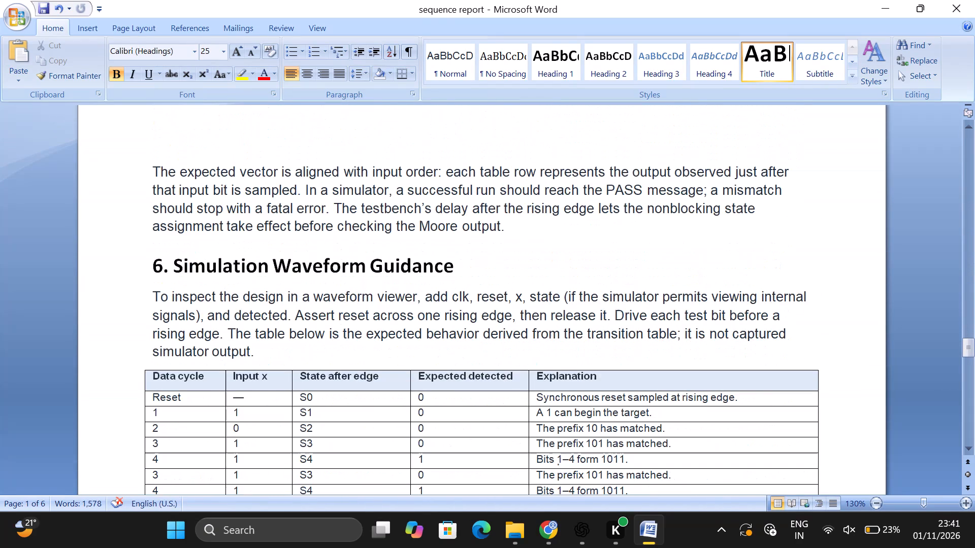
{"action": "scroll", "coordinate": [593, 333], "scroll_direction": "down", "scroll_amount": 7}
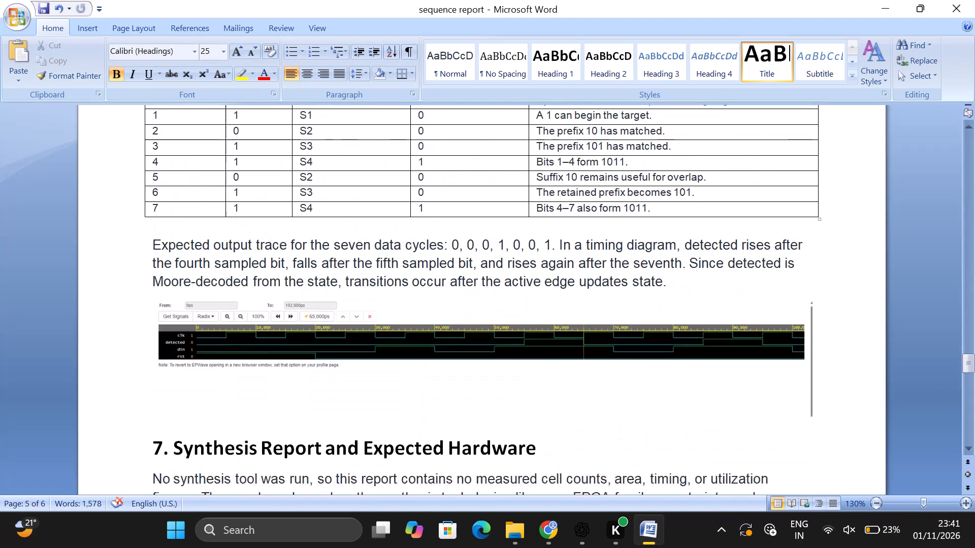
{"action": "scroll", "coordinate": [593, 333], "scroll_direction": "down", "scroll_amount": 16}
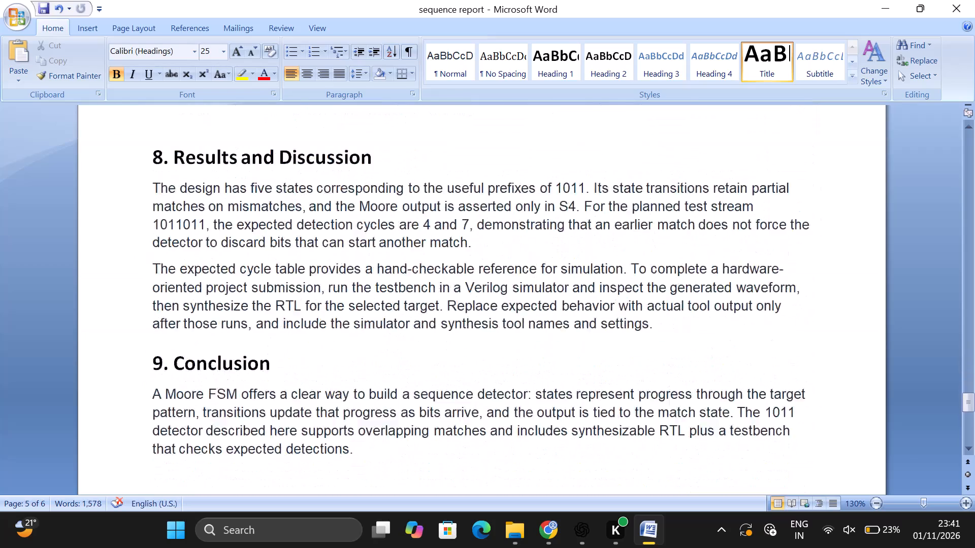
{"action": "scroll", "coordinate": [593, 333], "scroll_direction": "down", "scroll_amount": 20}
{"action": "scroll", "coordinate": [593, 333], "scroll_direction": "down", "scroll_amount": 4}
{"action": "scroll", "coordinate": [593, 333], "scroll_direction": "up", "scroll_amount": 20}
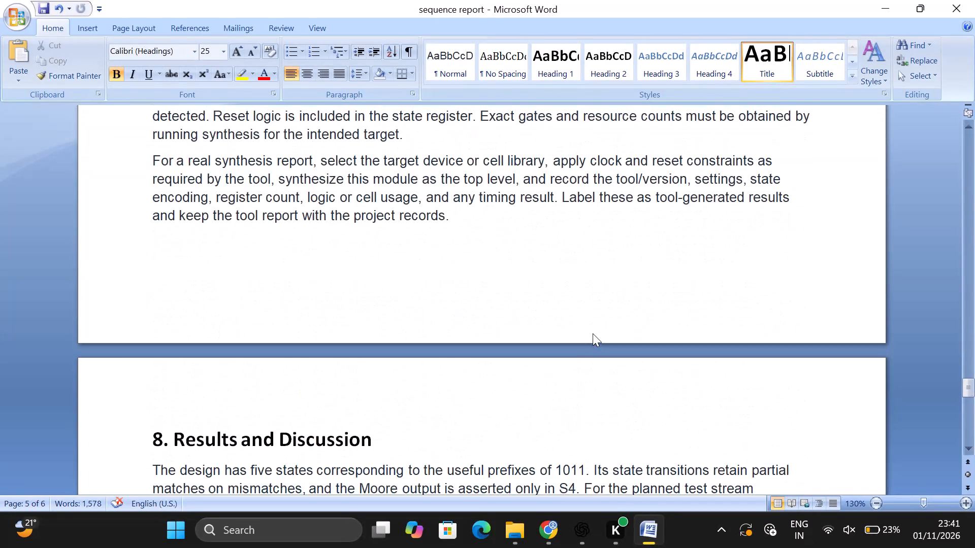
{"action": "scroll", "coordinate": [593, 333], "scroll_direction": "up", "scroll_amount": 5}
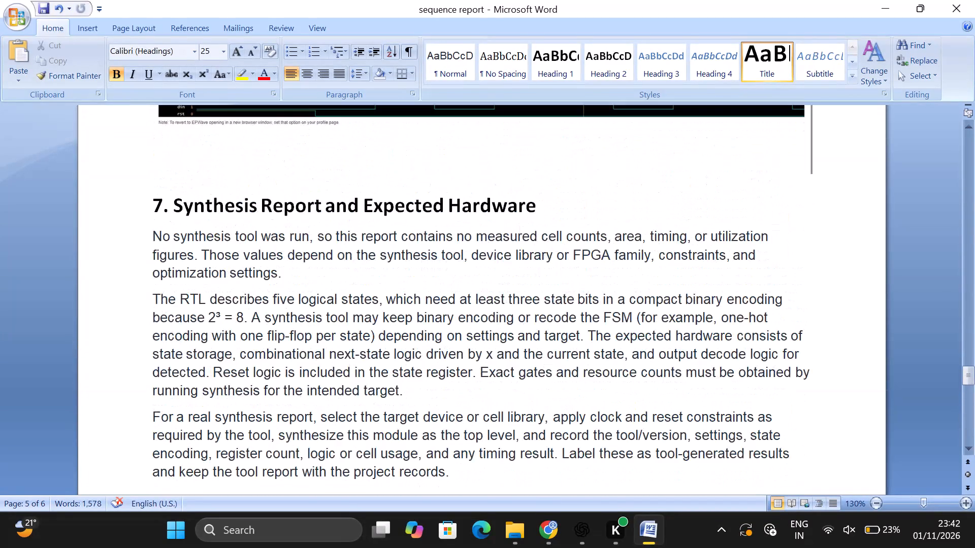